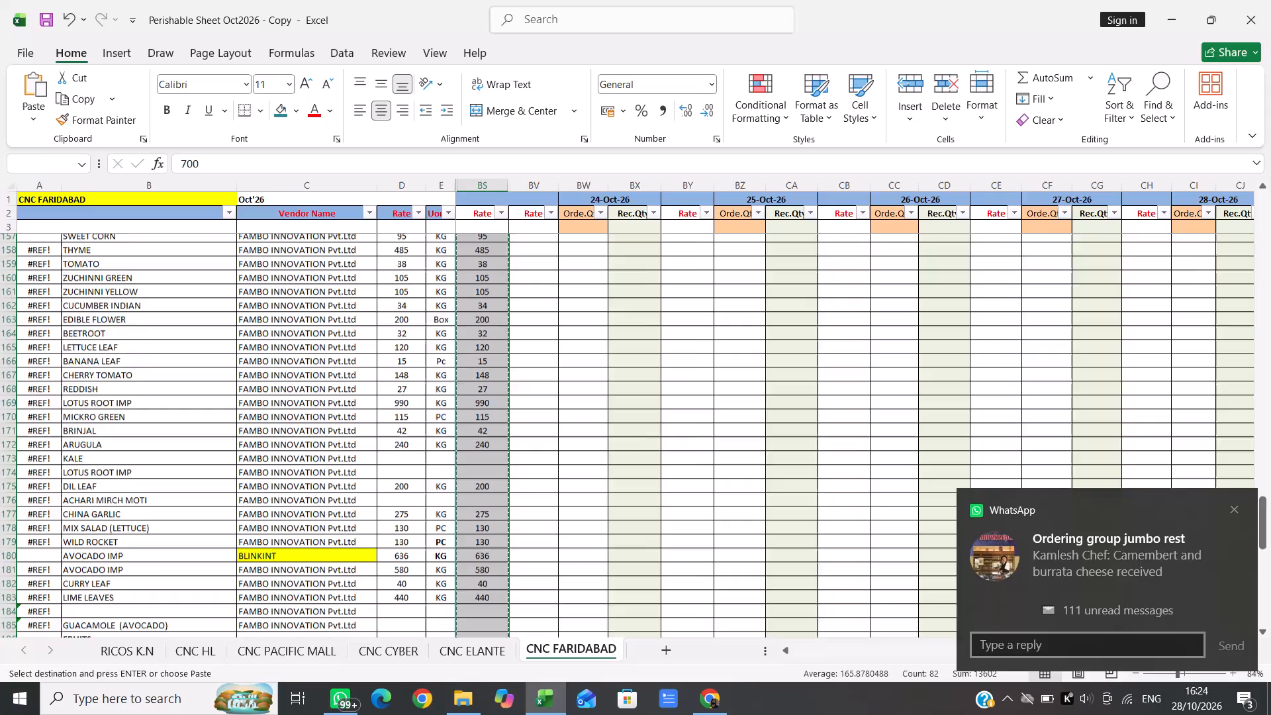
Paste the copied vegetable and fruit rates from column BS into the Rate column BV, starting at BV111.
scroll(470, 351, "up", 7)
scroll(470, 351, "down", 4)
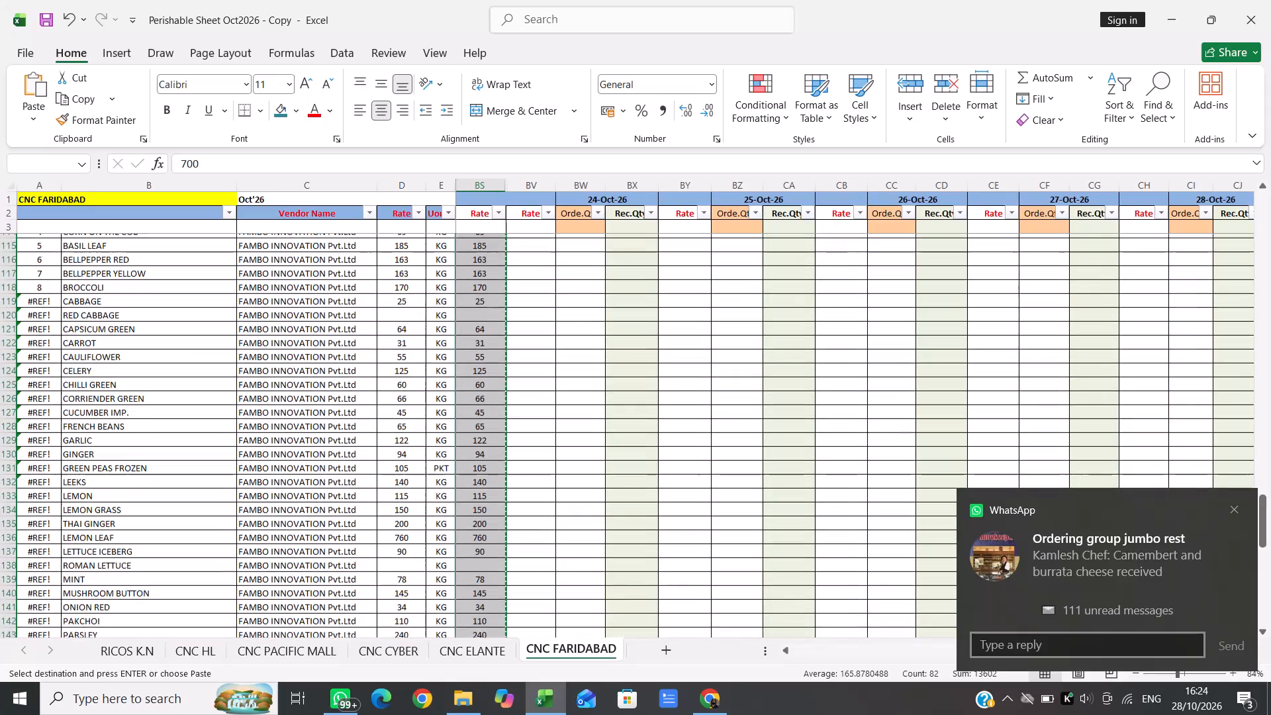
key("Right")
key("Return")
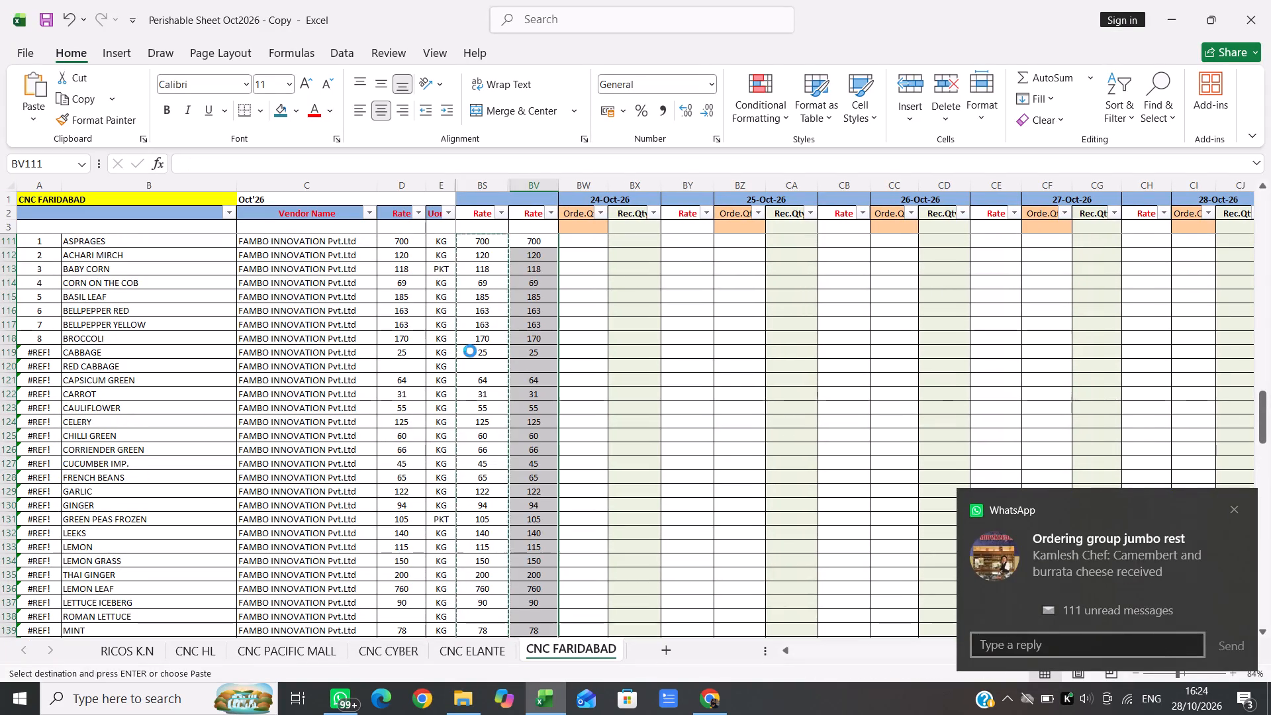
Copy the bakery rates BS208:BS236, from Caramel Brownie to Mango (4000ML), into the Rate column BV starting at BV208.
scroll(545, 444, "down", 7)
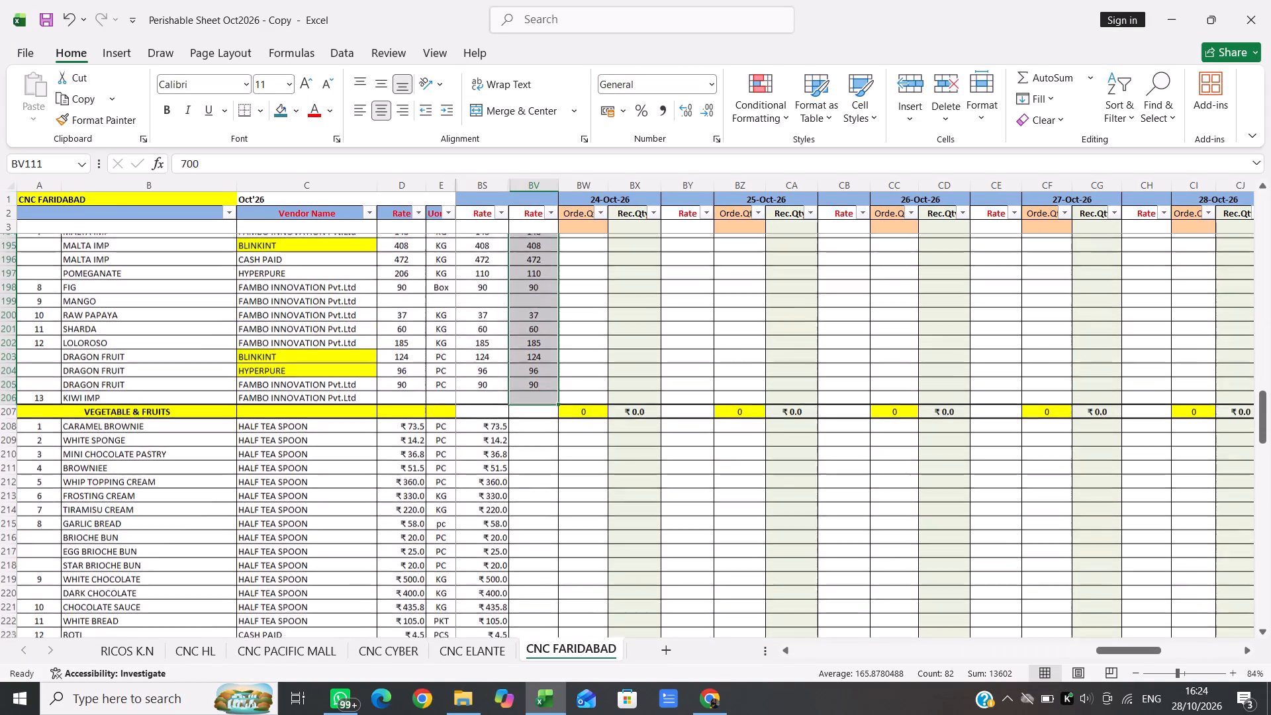
scroll(545, 444, "down", 2)
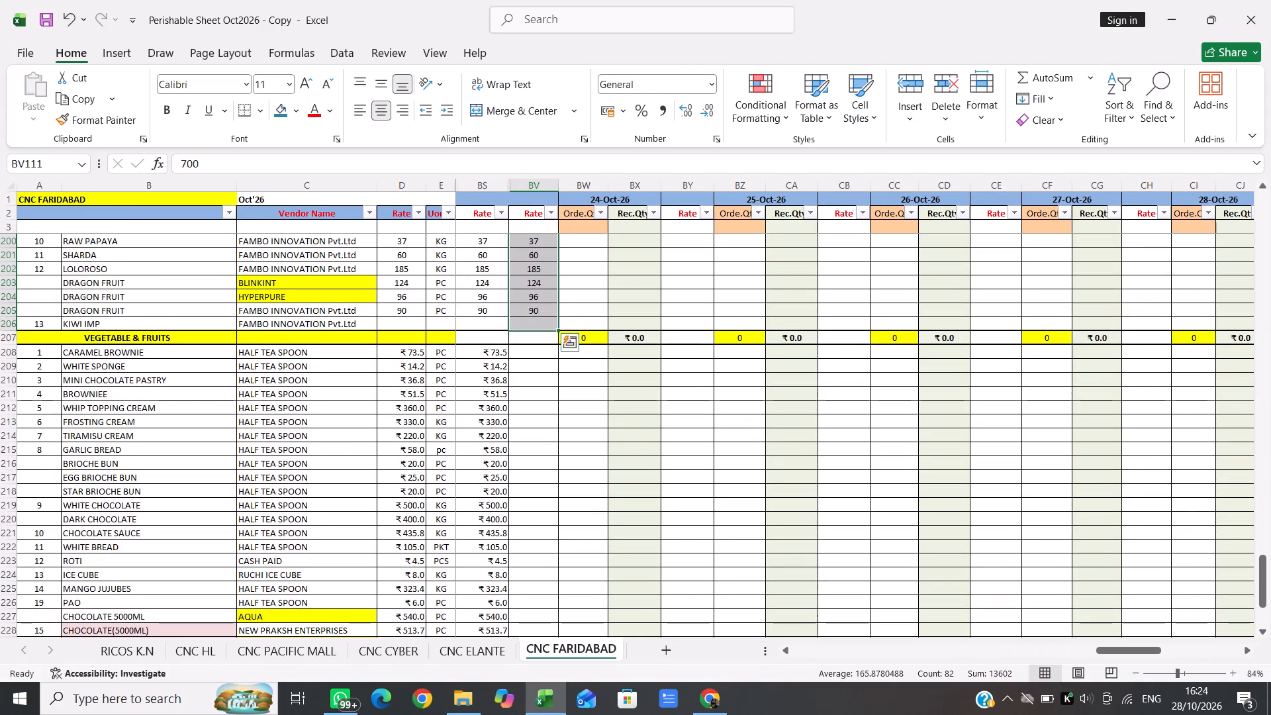
left_click(487, 379)
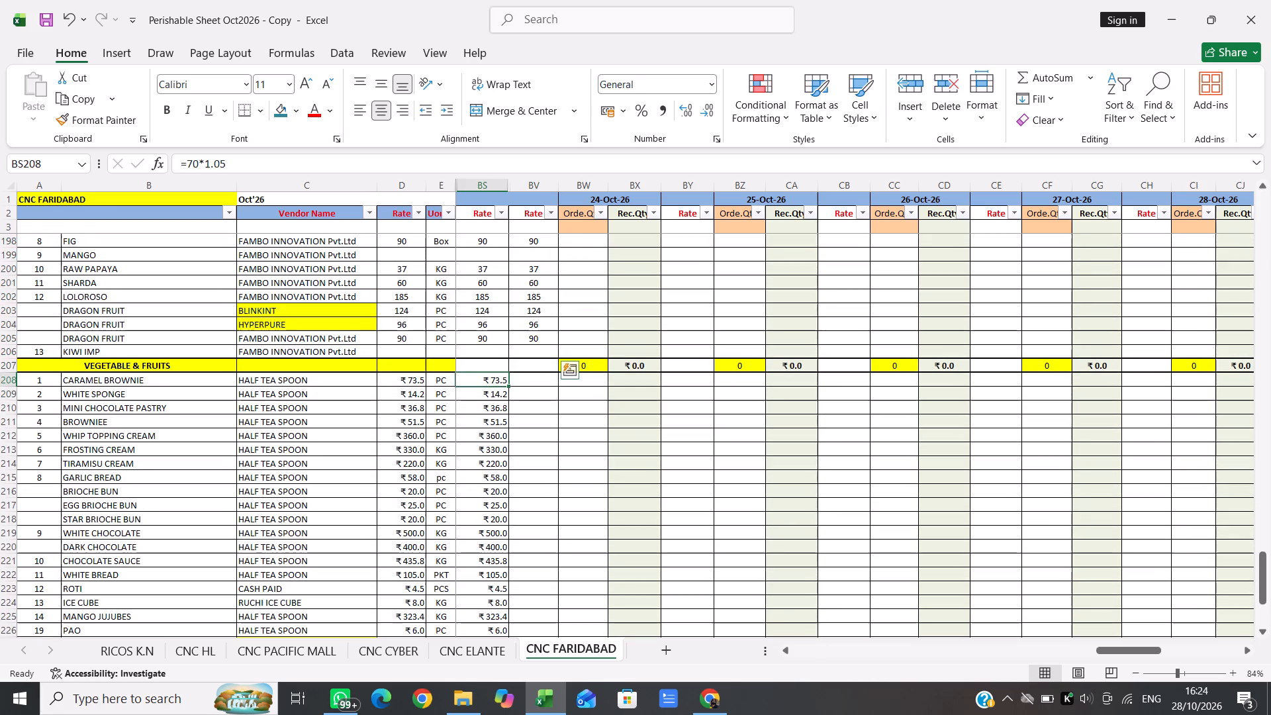
key("shift+Down")
key("shift+Down")
key("shift+Down")
key("shift+Down")
key("shift+Down")
key("shift+Down")
key("shift+Down")
key("shift+Down")
key("shift+Down")
key("shift+Down")
key("shift+Down")
key("shift+Down")
key("shift+Down")
key("shift+Down")
key("shift+Down")
key("shift+Down")
key("shift+Down")
key("shift+Down")
key("shift+Down")
key("shift+Down")
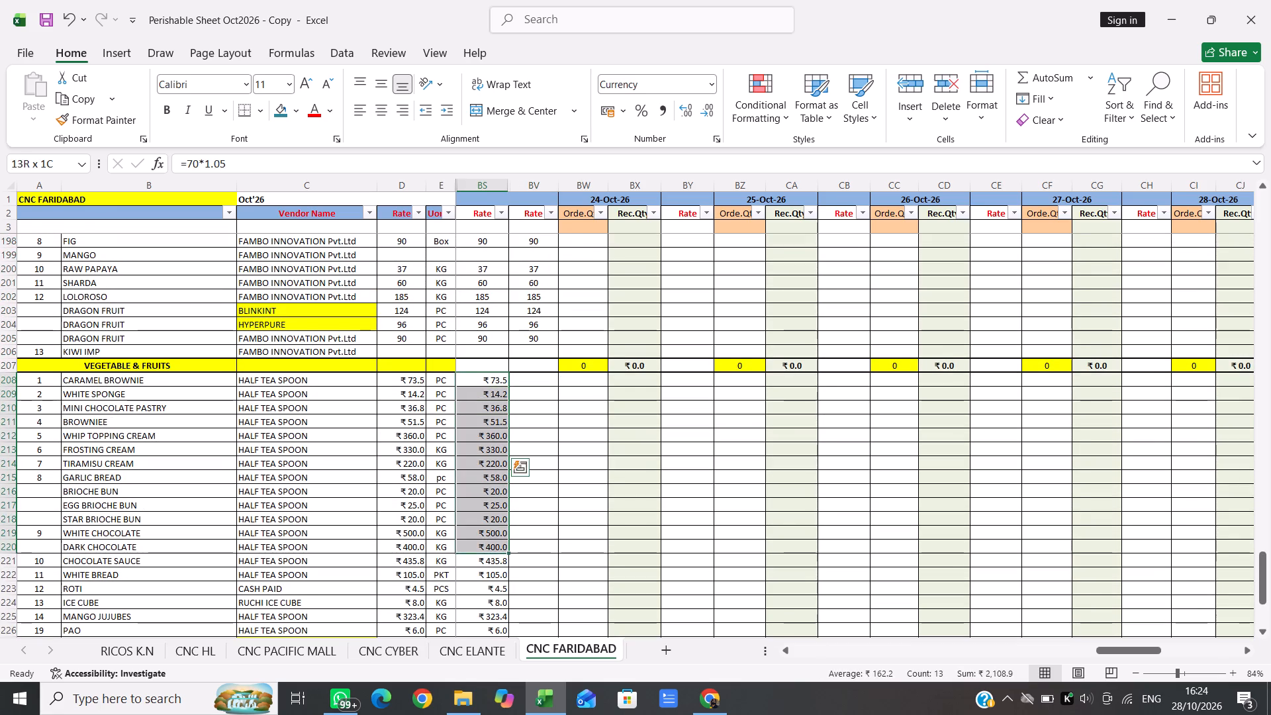
key("shift+Up")
key("shift+Up")
key("shift+Up")
key("shift+Up")
key("shift+Up")
key("shift+Up")
key("shift+Up")
key("shift+Up")
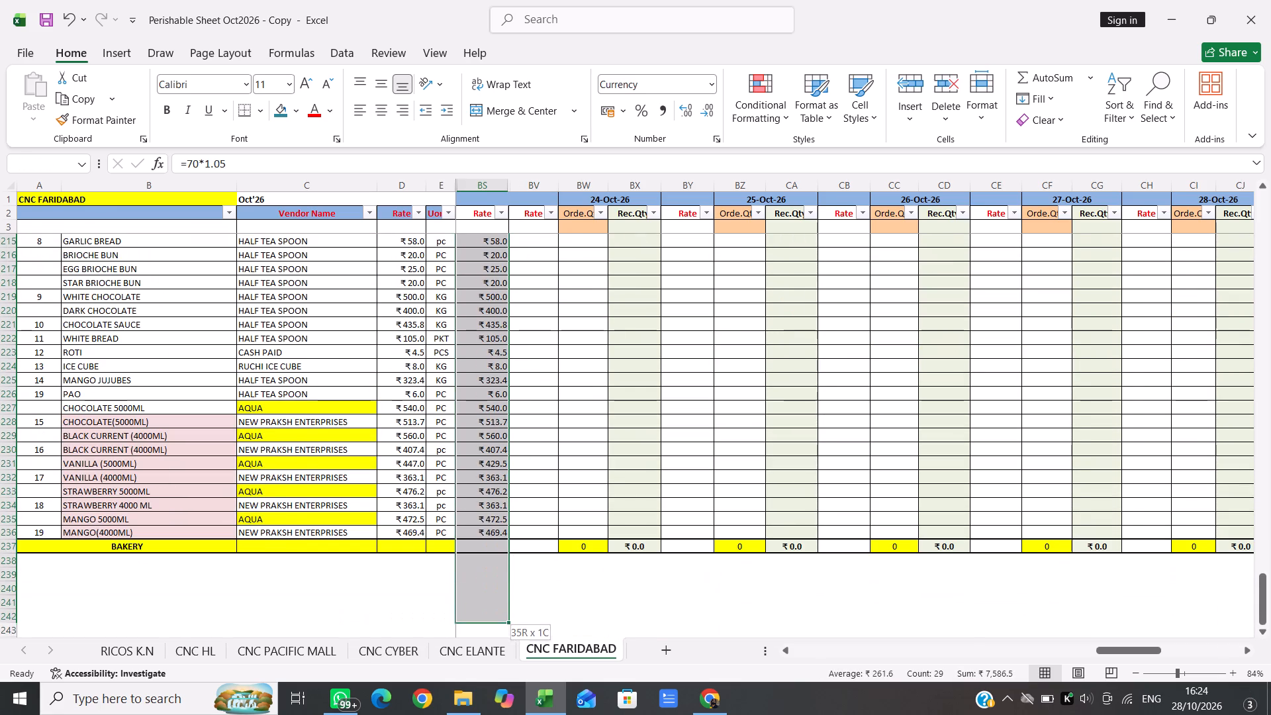
key("shift+Down")
key("shift+Up")
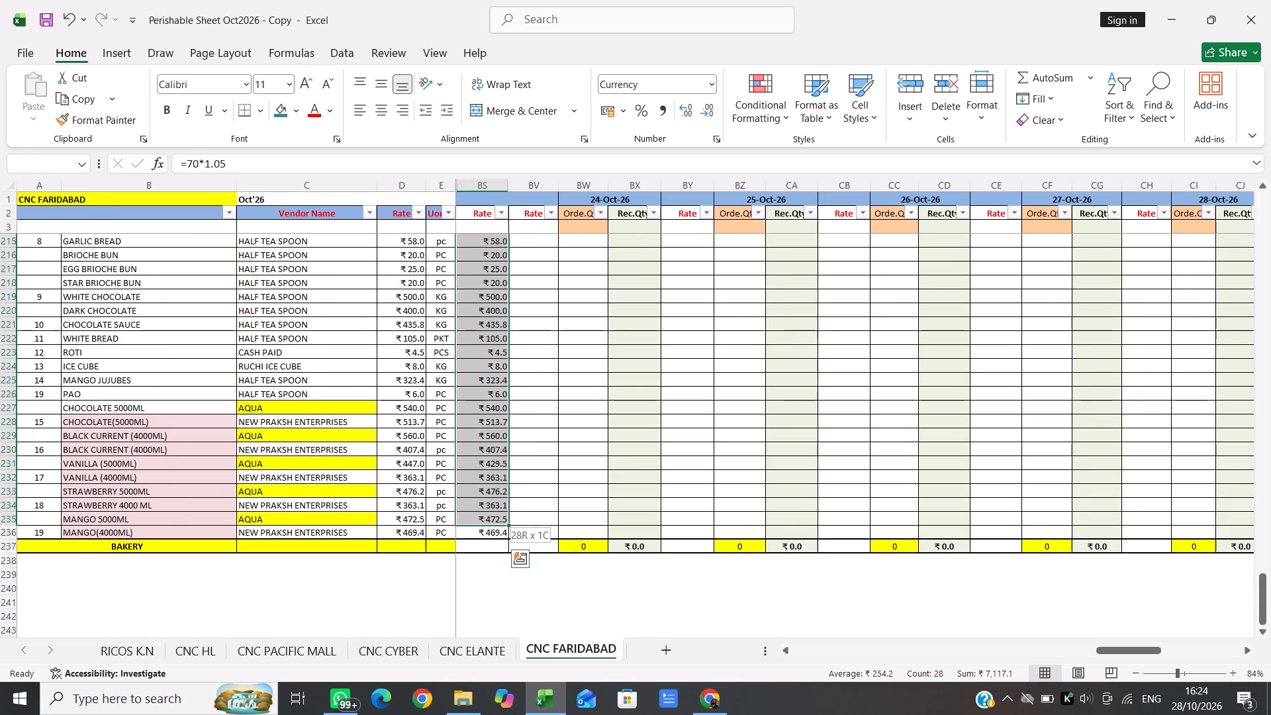
key("shift+Down")
key("ctrl+c")
key("Right")
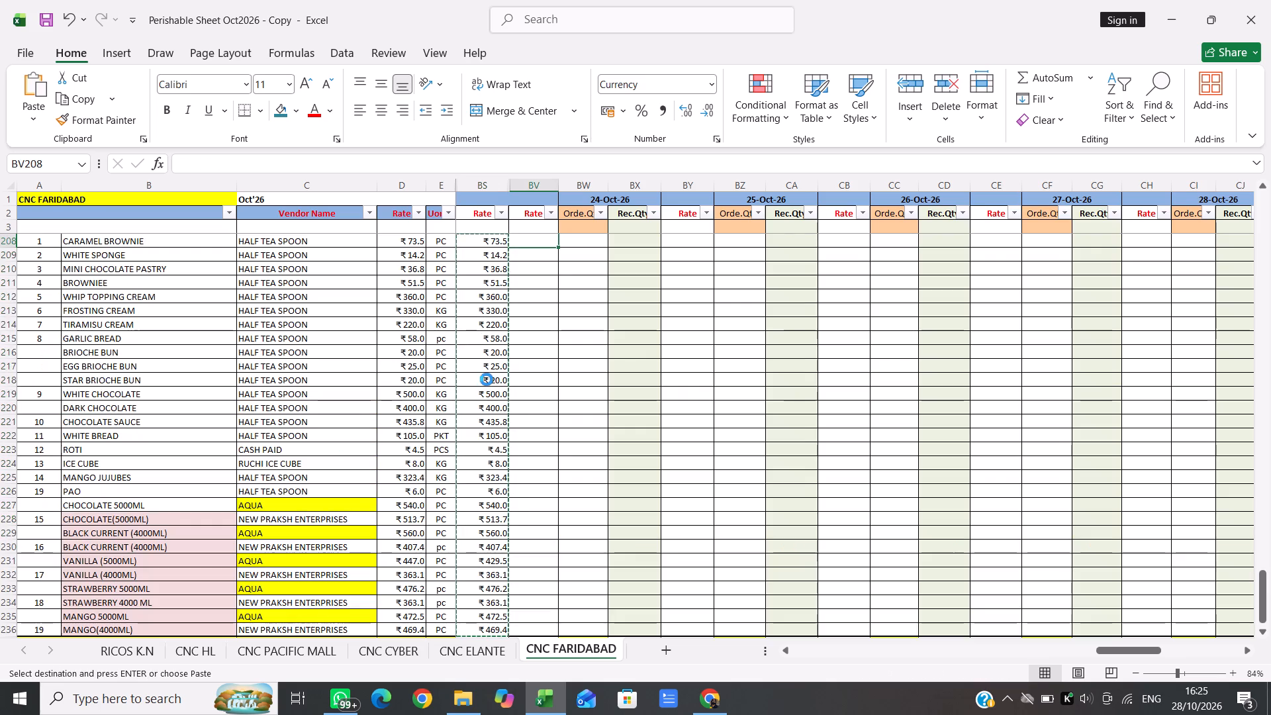
key("Return")
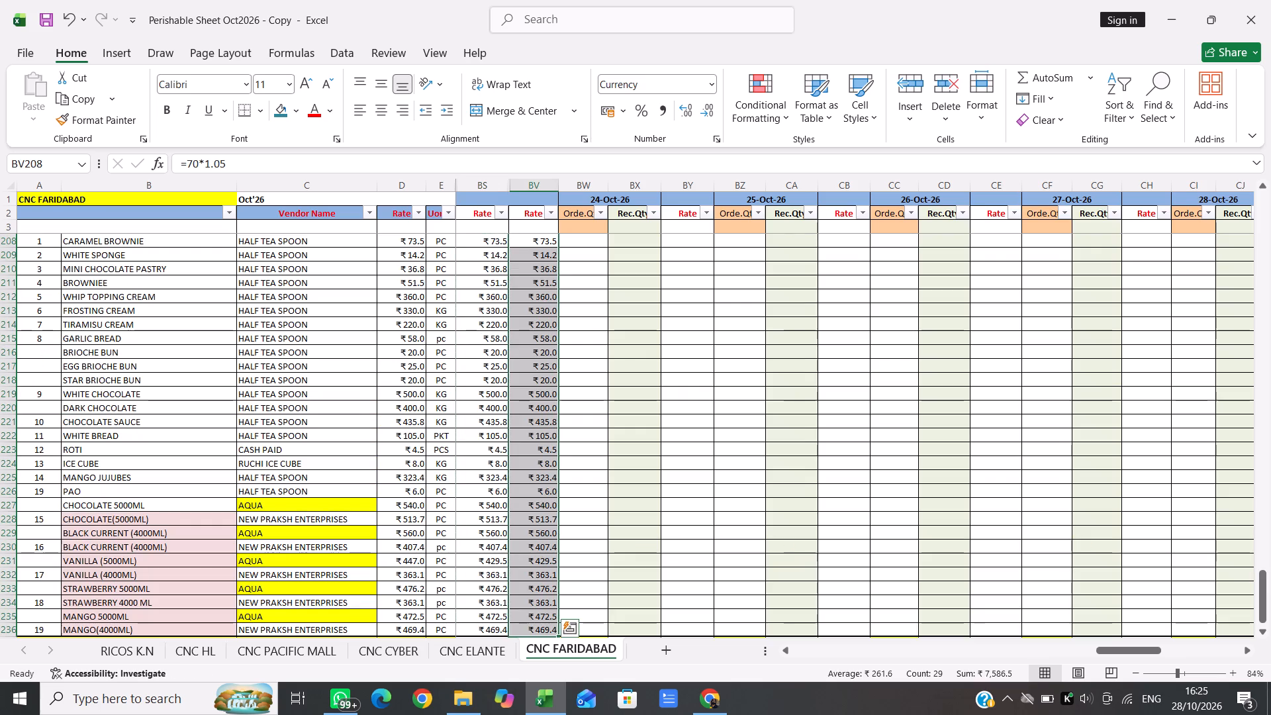
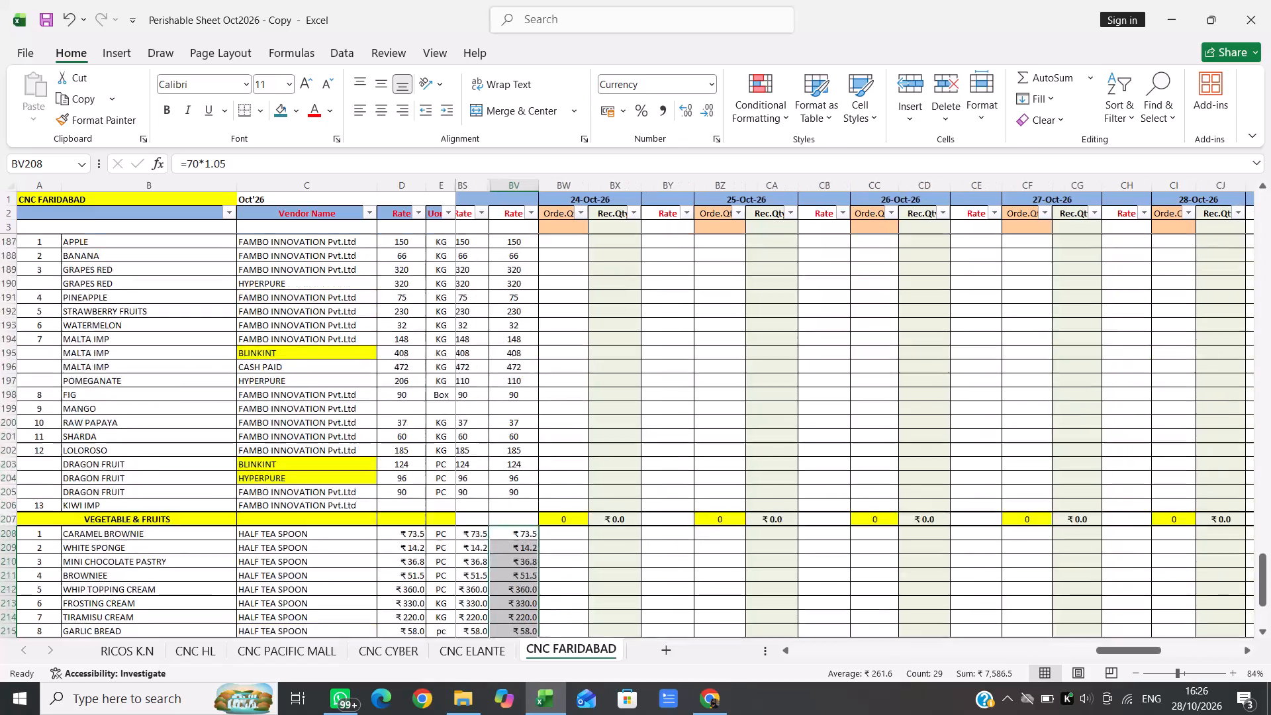
Hide the older Rate column BS on the CNC FARIDABAD sheet so that Rate column BV directly follows the unit column.
scroll(614, 369, "down", 3)
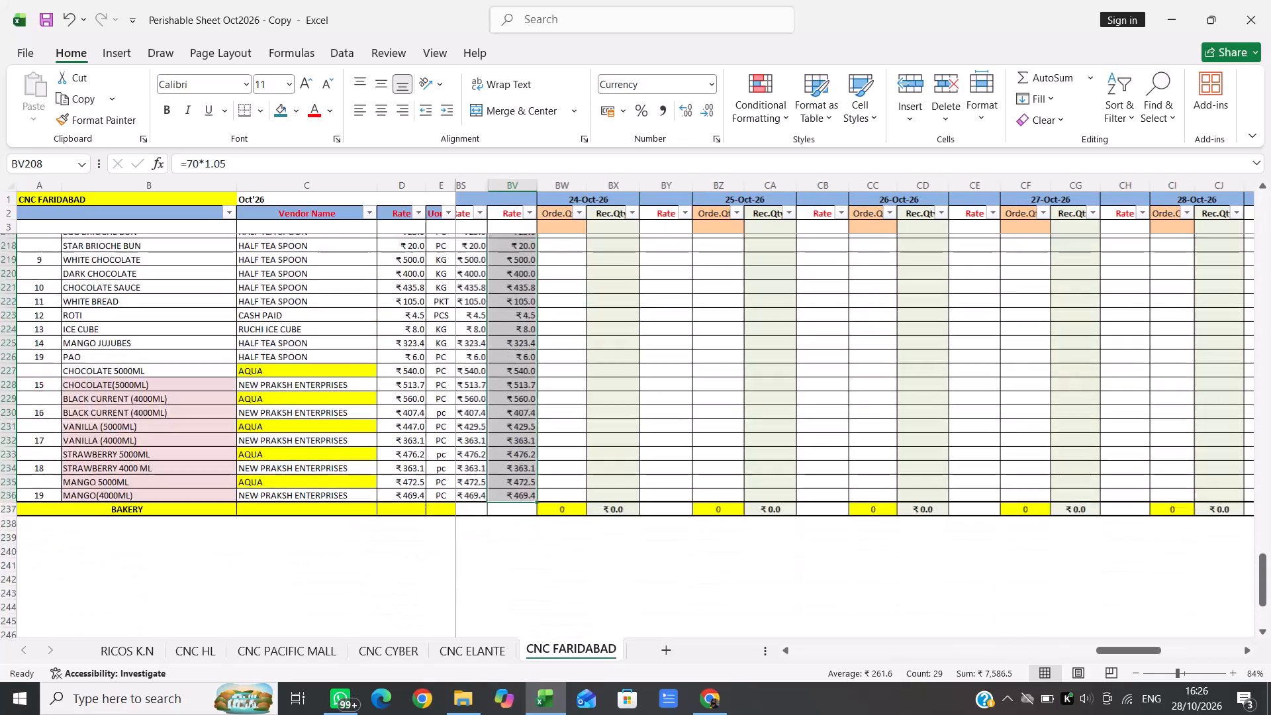
scroll(614, 369, "up", 13)
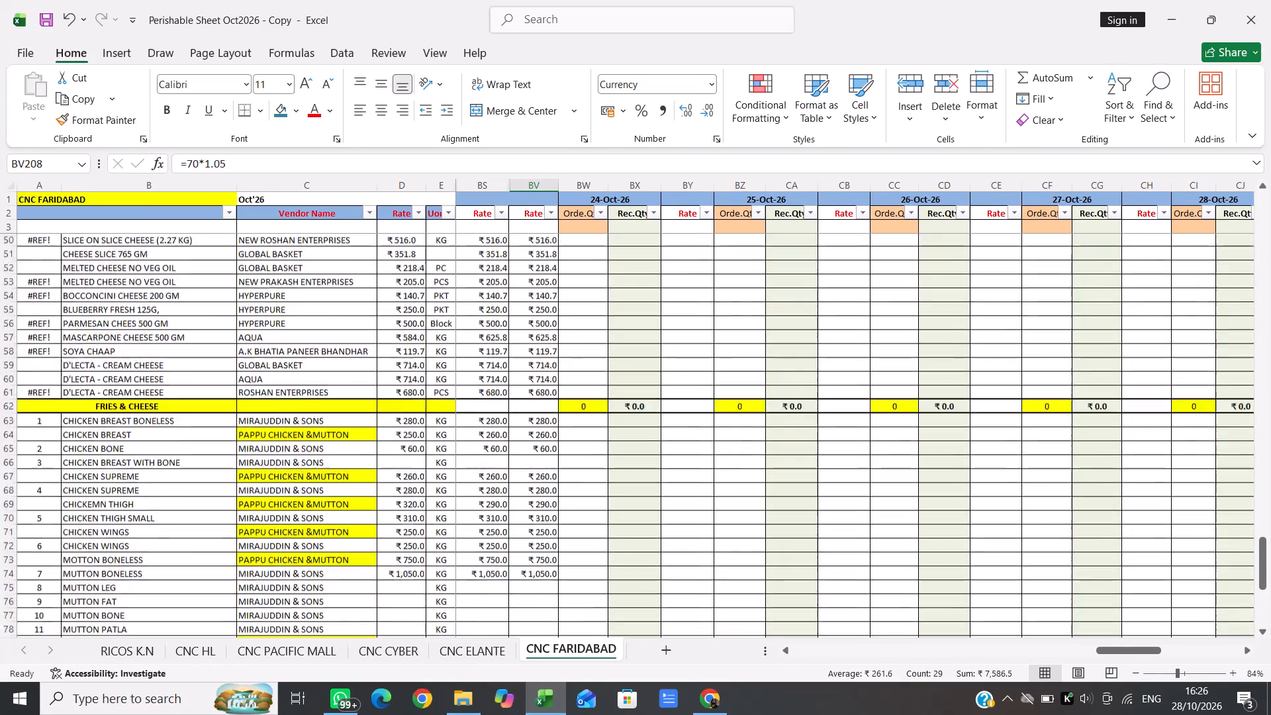
scroll(614, 369, "up", 3)
left_click(580, 285)
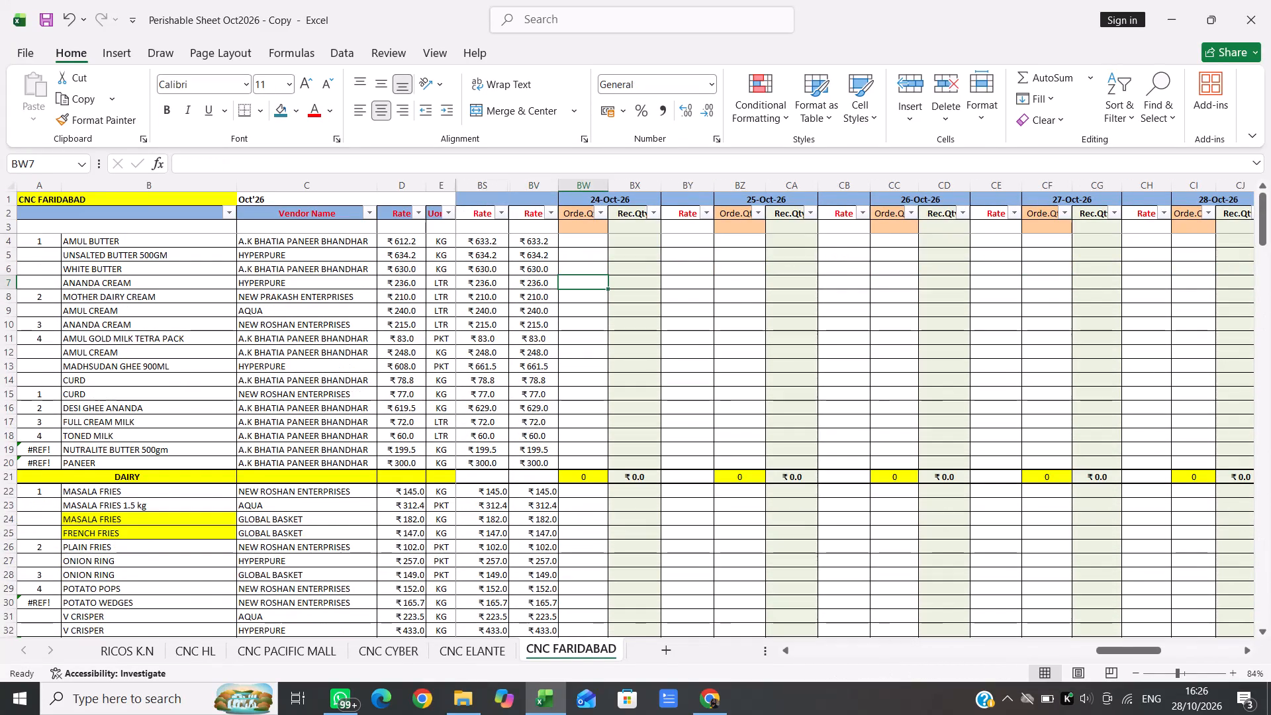
left_click(485, 189)
right_click(485, 189)
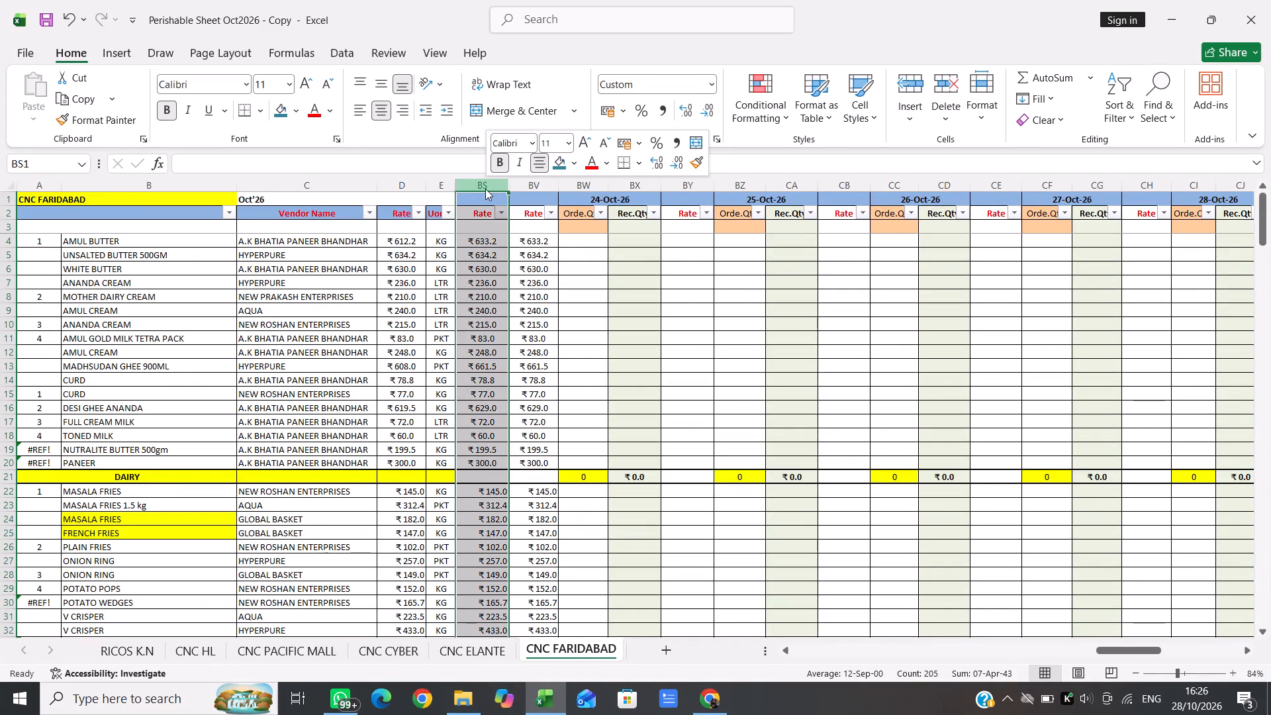
left_click(518, 474)
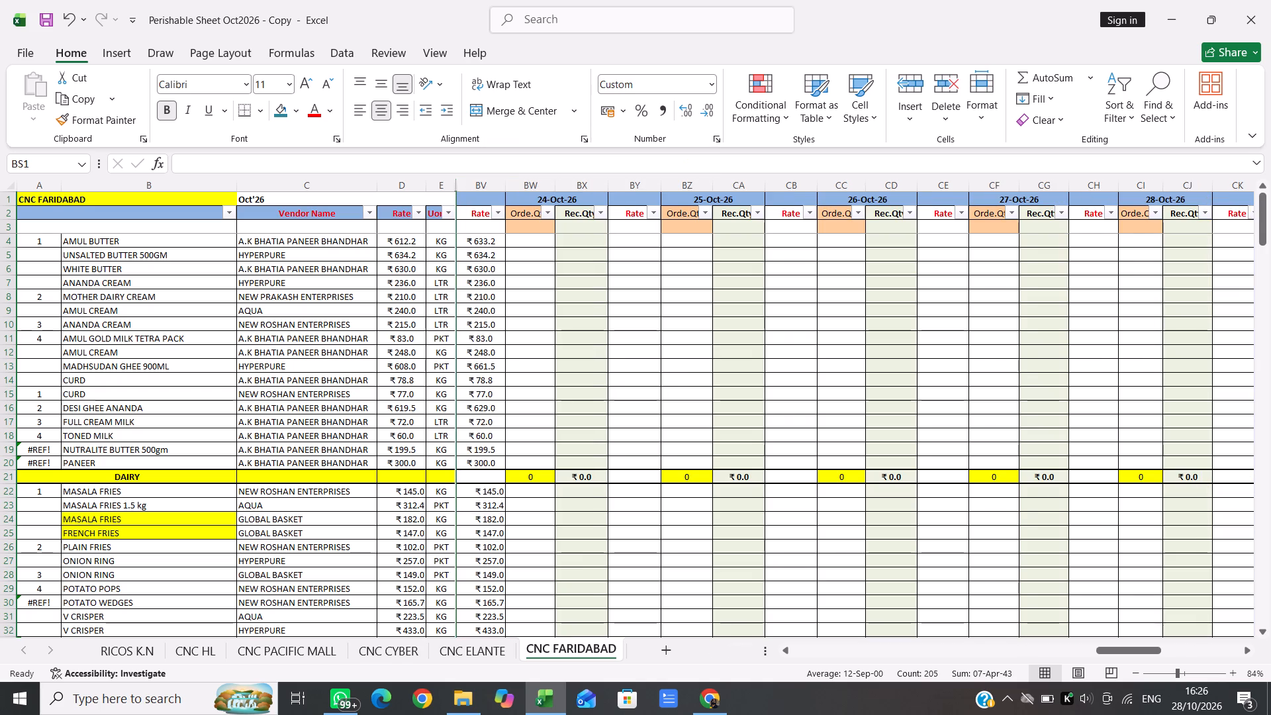
left_click(606, 393)
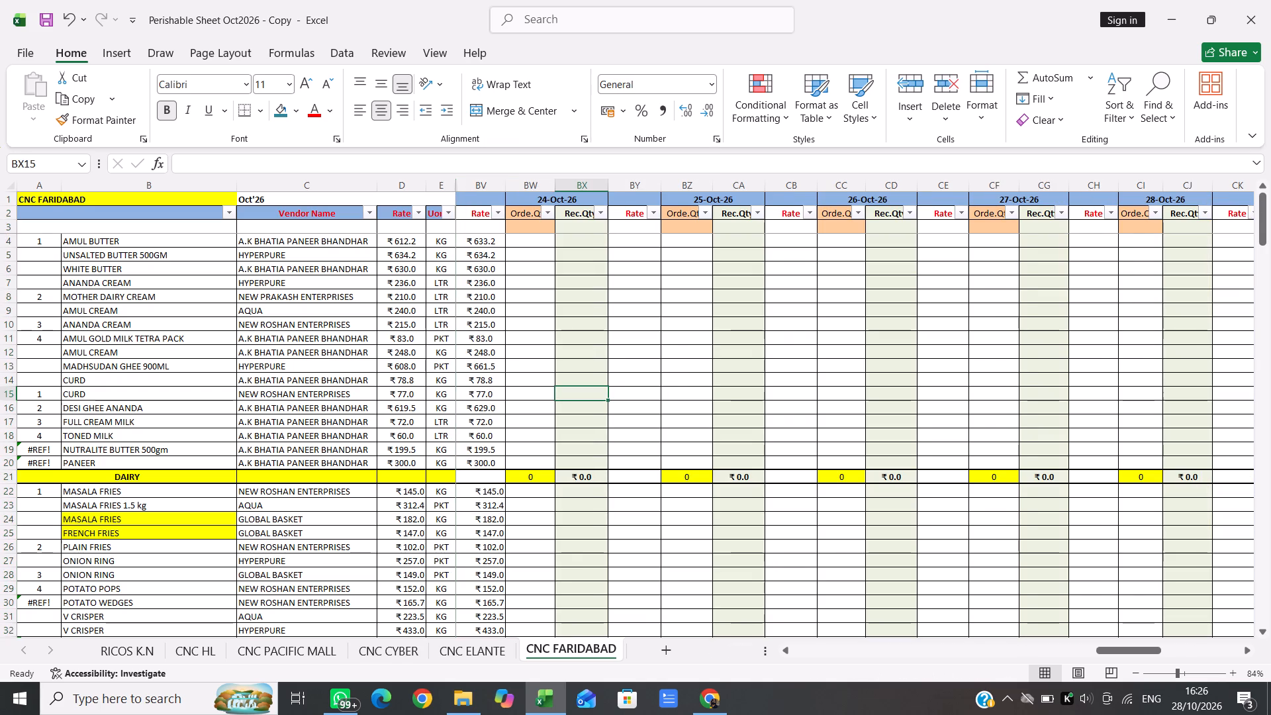
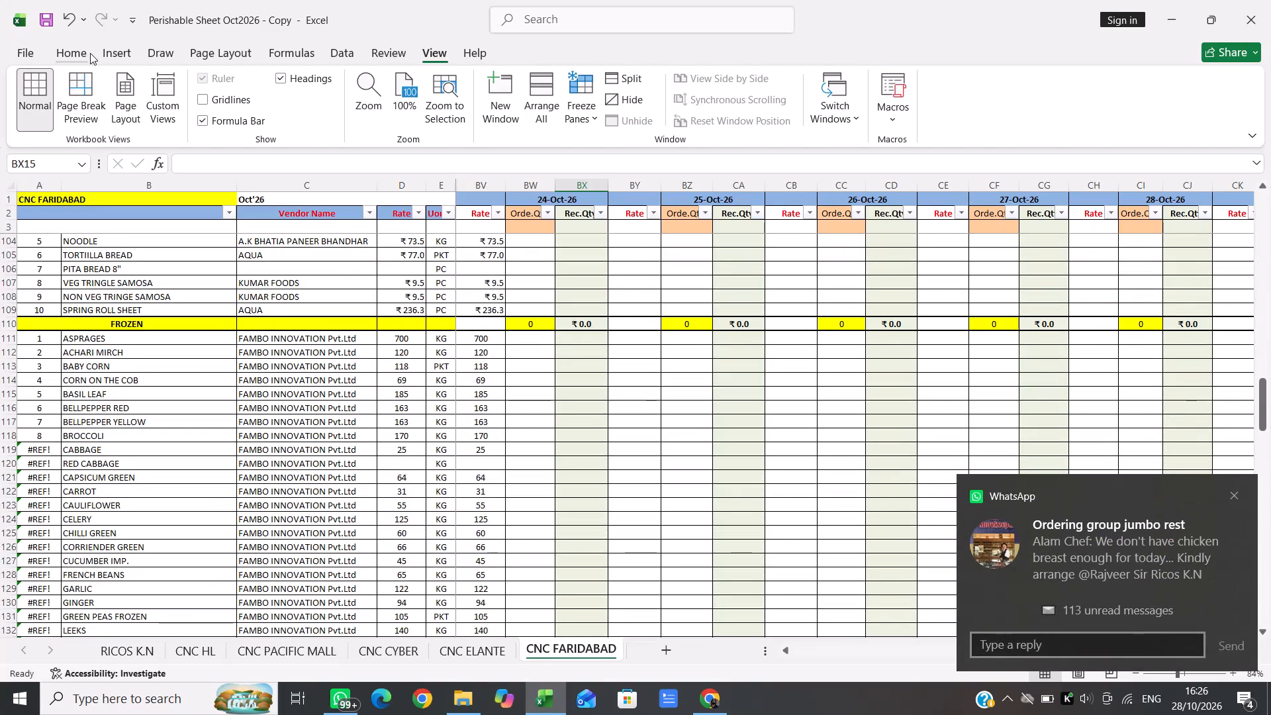
Check the copied rates in Rate column BV down to the bakery rows, ending on ICE CUBE's 24-Oct-26 order quantity cell.
left_click(90, 53)
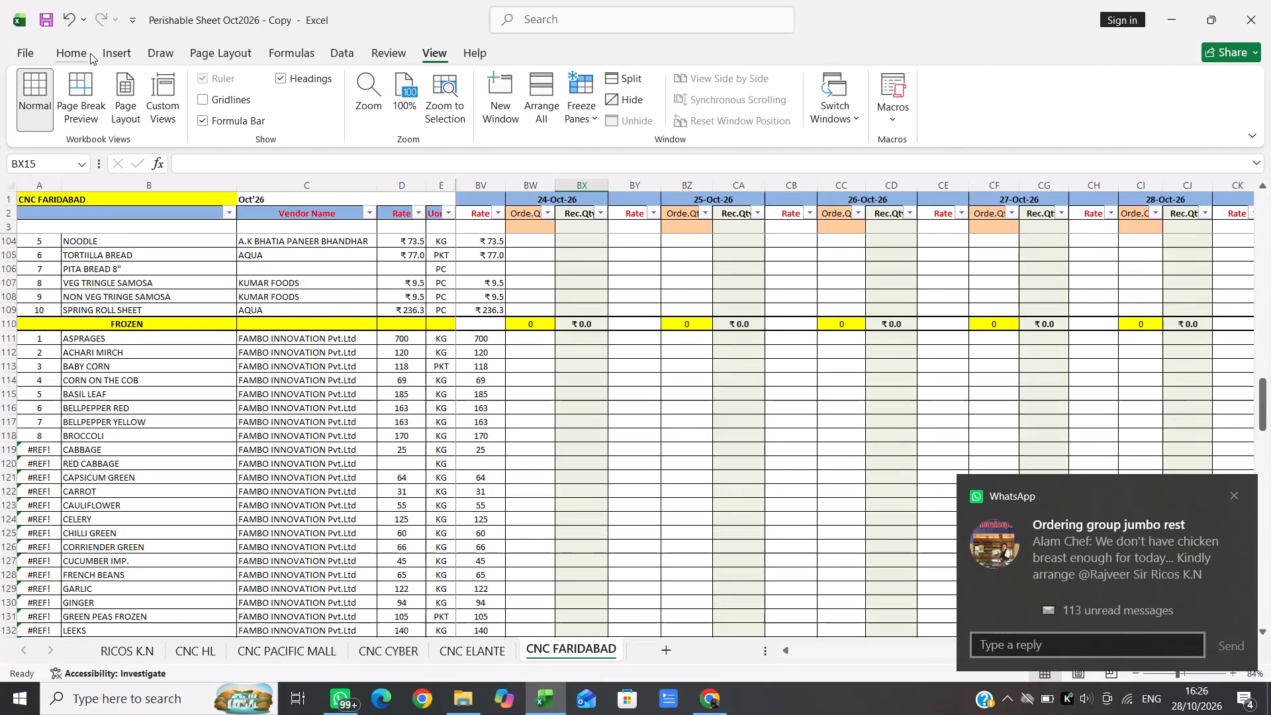
scroll(491, 502, "down", 8)
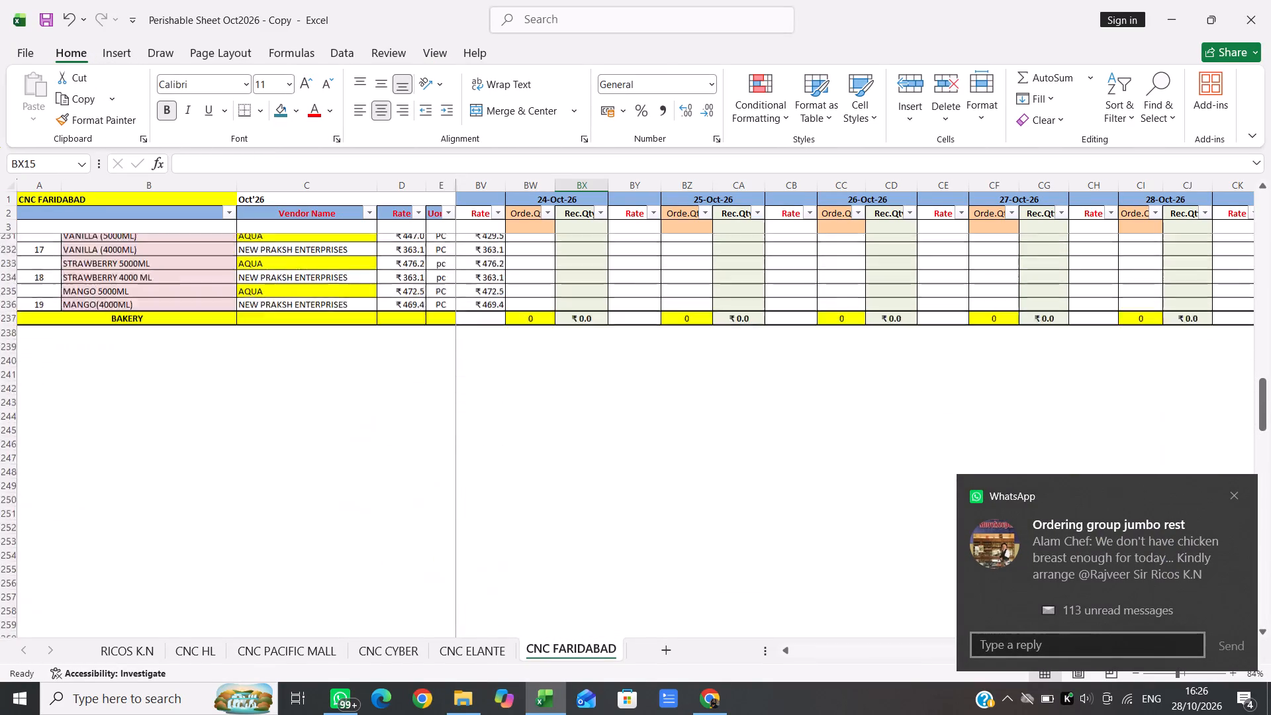
scroll(491, 502, "down", 4)
scroll(491, 502, "up", 8)
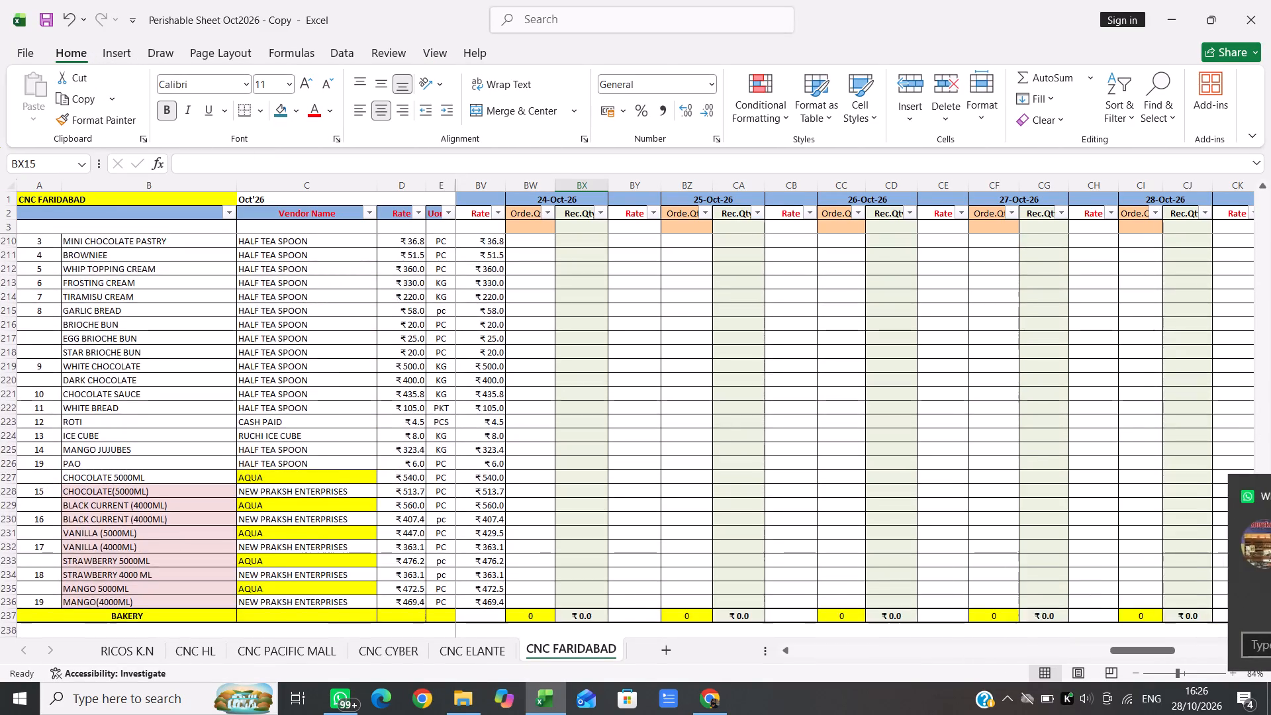
scroll(491, 502, "up", 1)
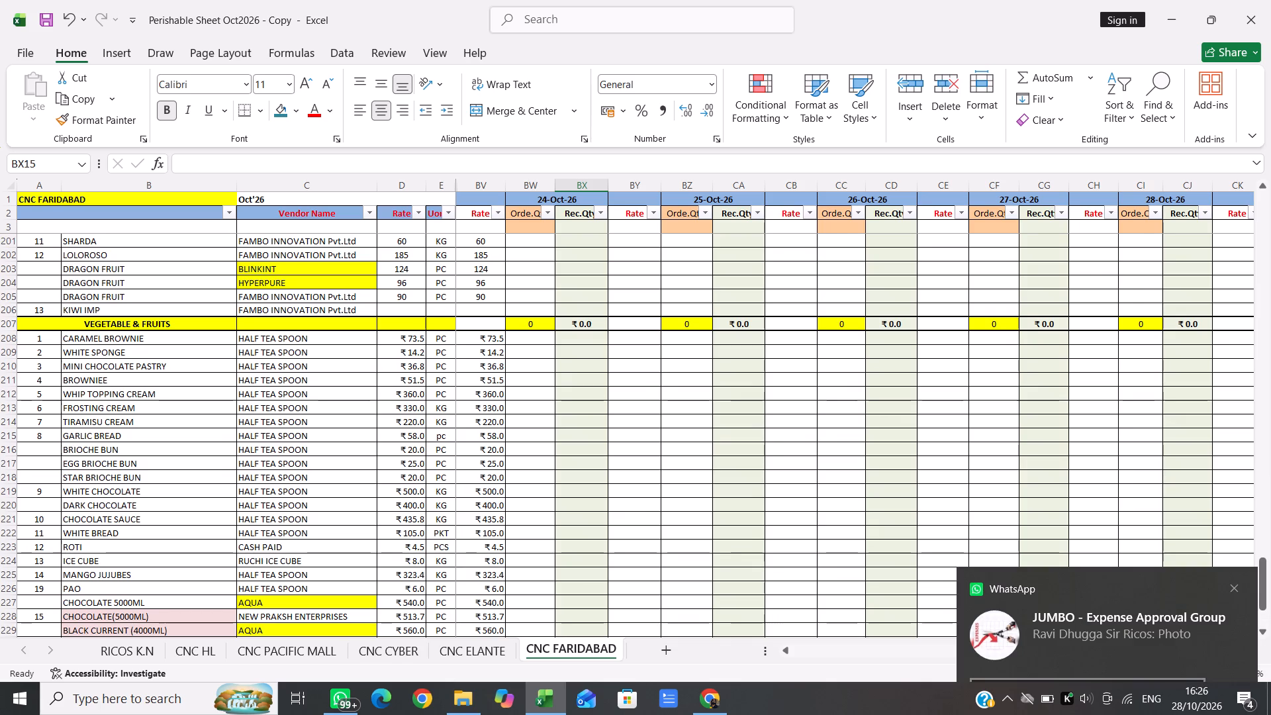
scroll(526, 522, "down", 1)
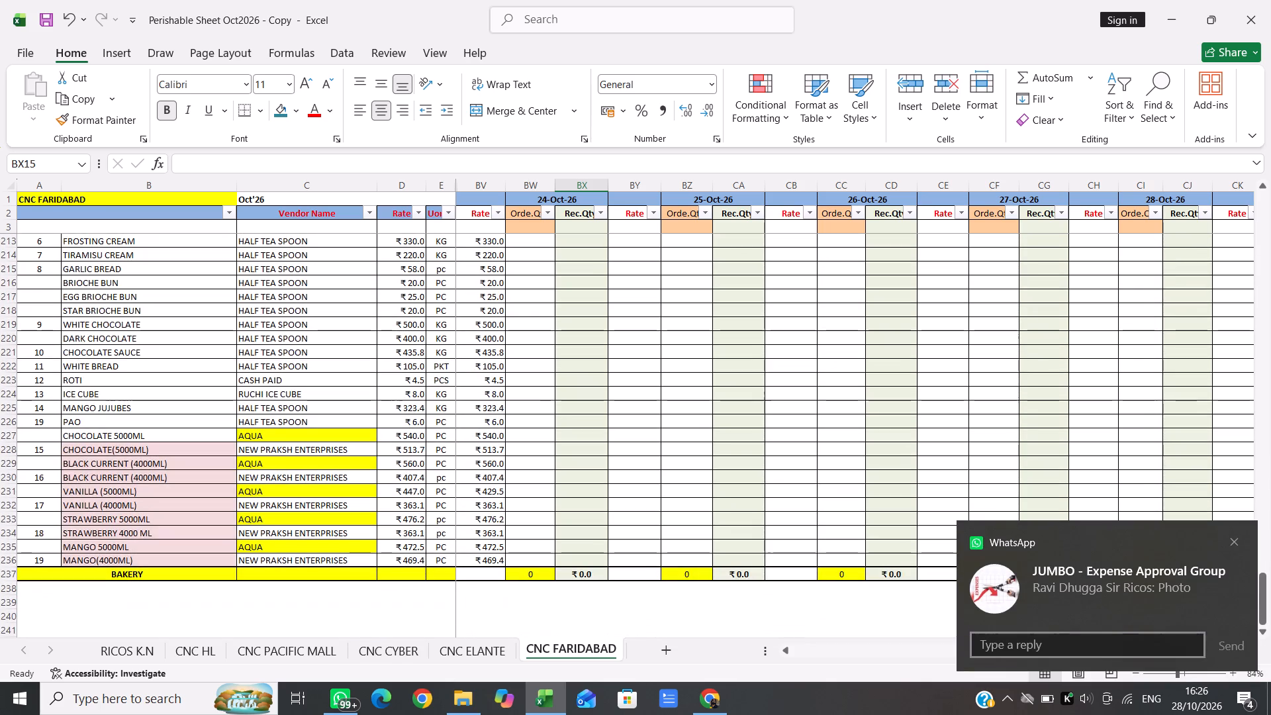
left_click(538, 392)
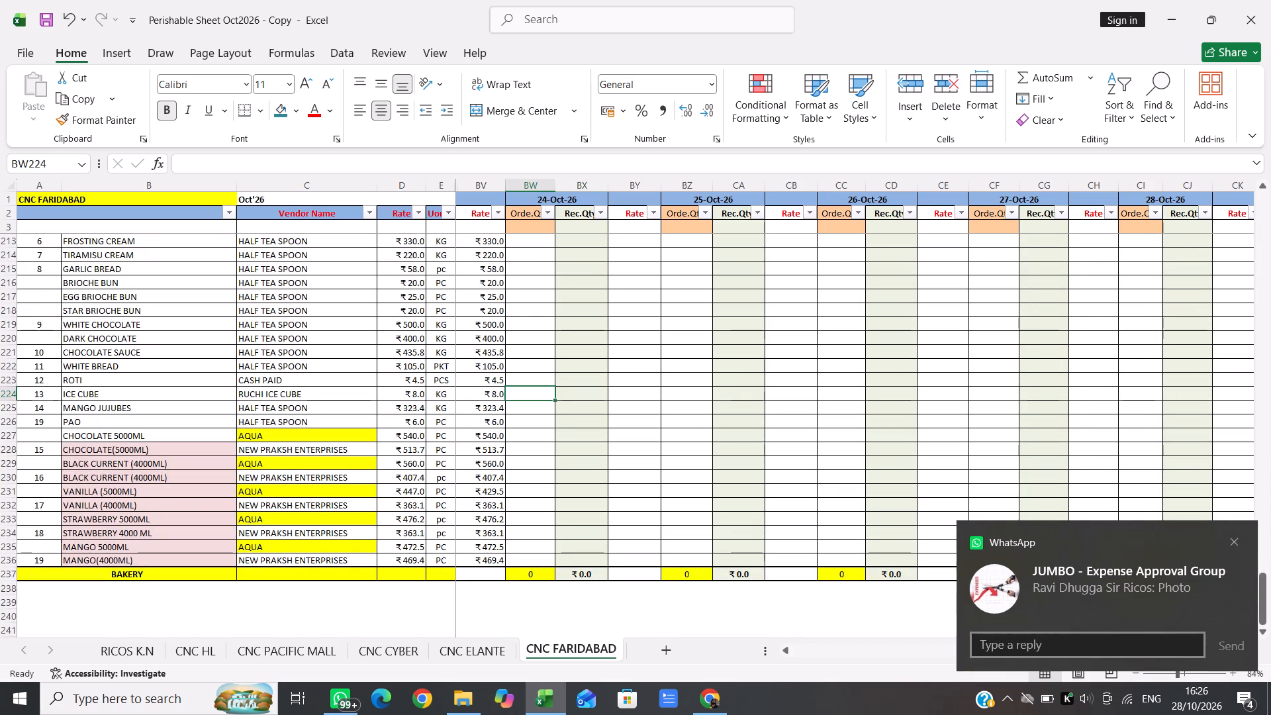
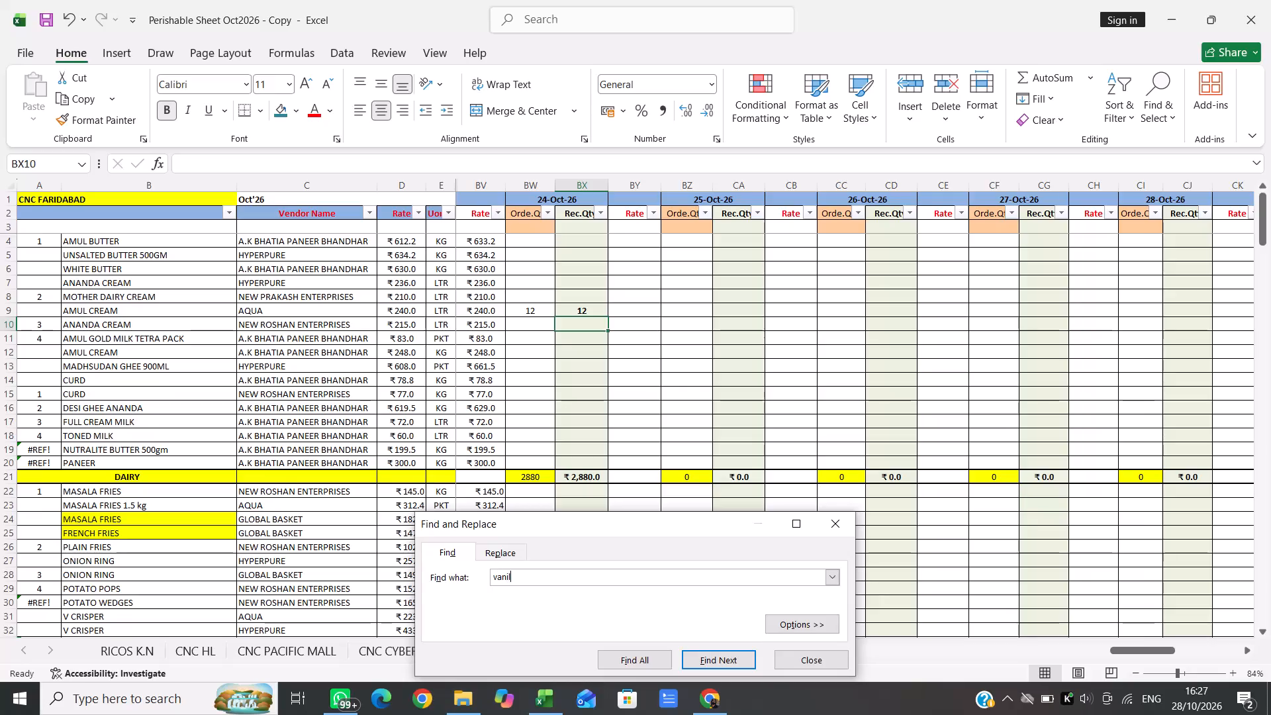
Search the sheet for vanilla and select the 24-Oct-26 order quantity cell for VANILLA (5000ML) from AQUA.
key("Return")
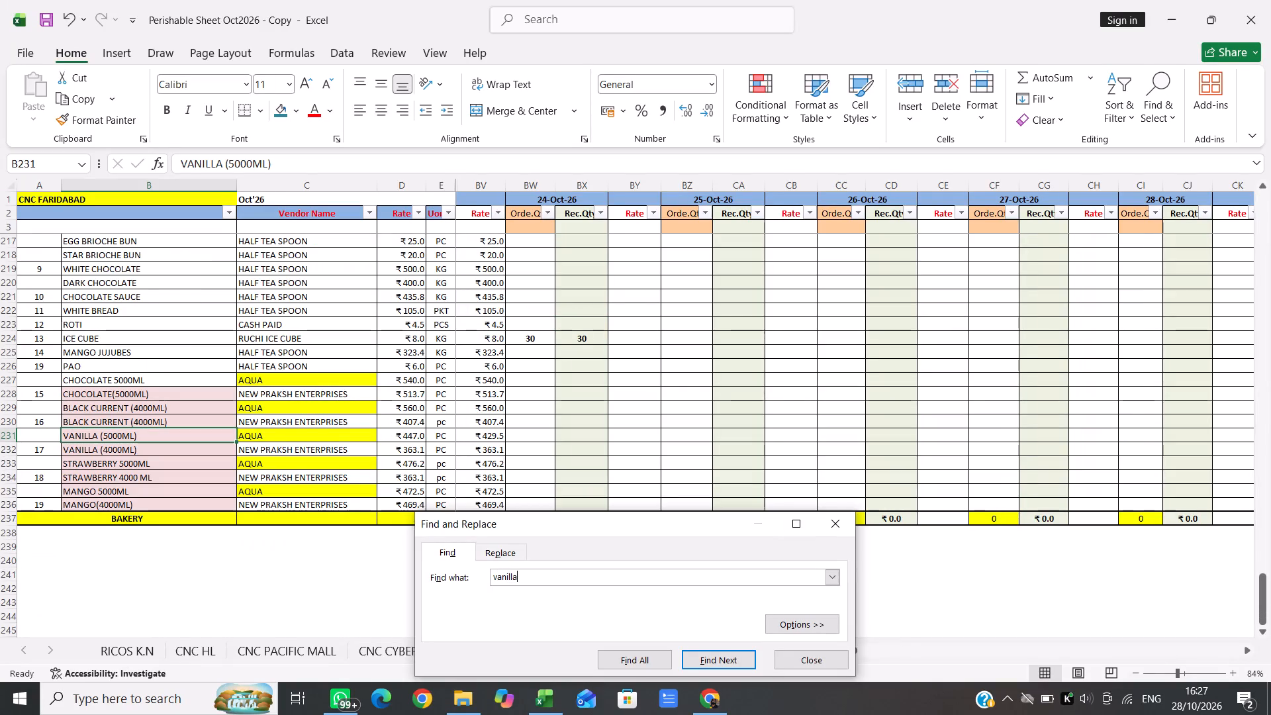
left_click(833, 530)
key("Right")
key("Right")
key("Right")
key("Right")
key("Right")
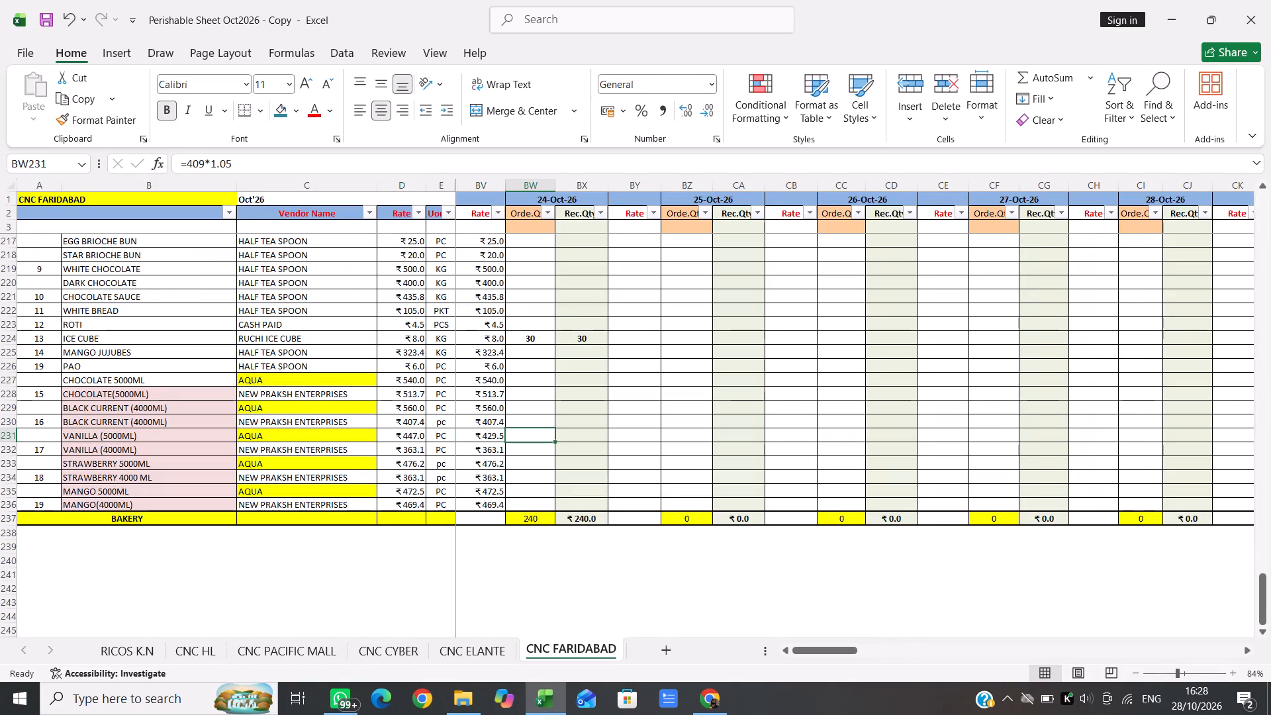
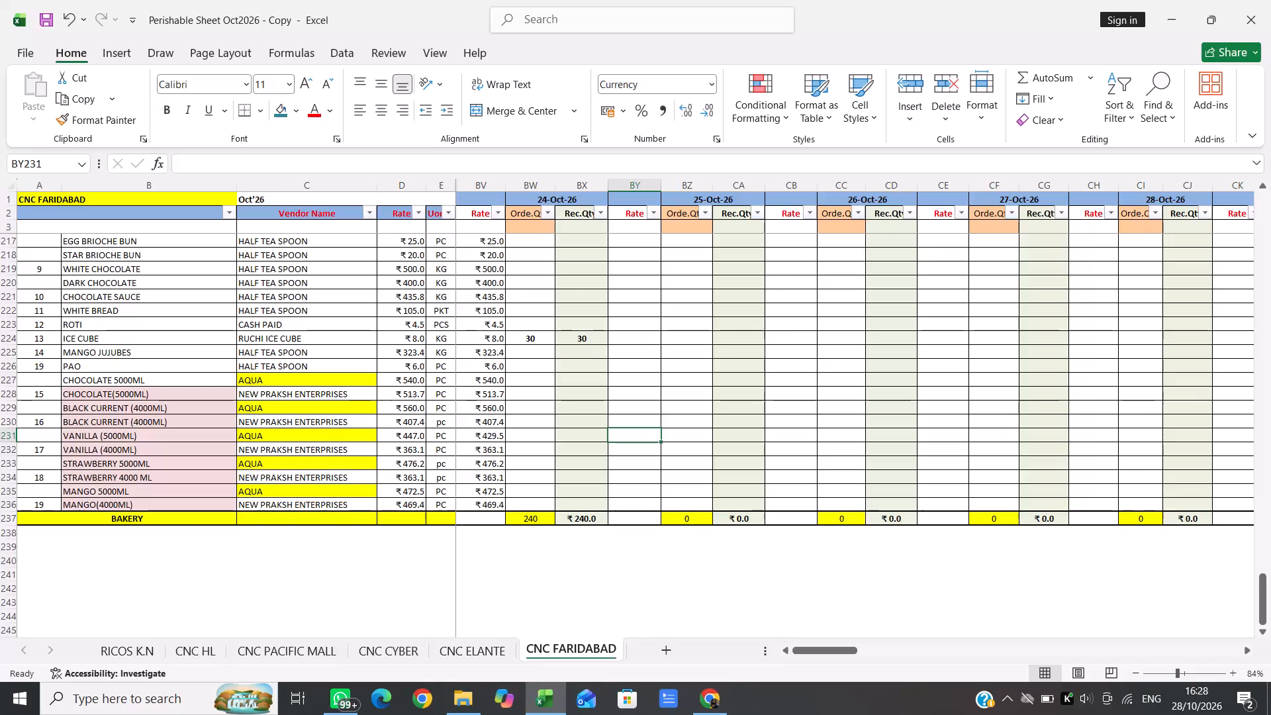
Enter 2047.50 in the VANILLA (5000ML) row from AQUA, in Rate cell BY231 between the 24-Oct-26 and 25-Oct-26 quantities.
type("2047.50")
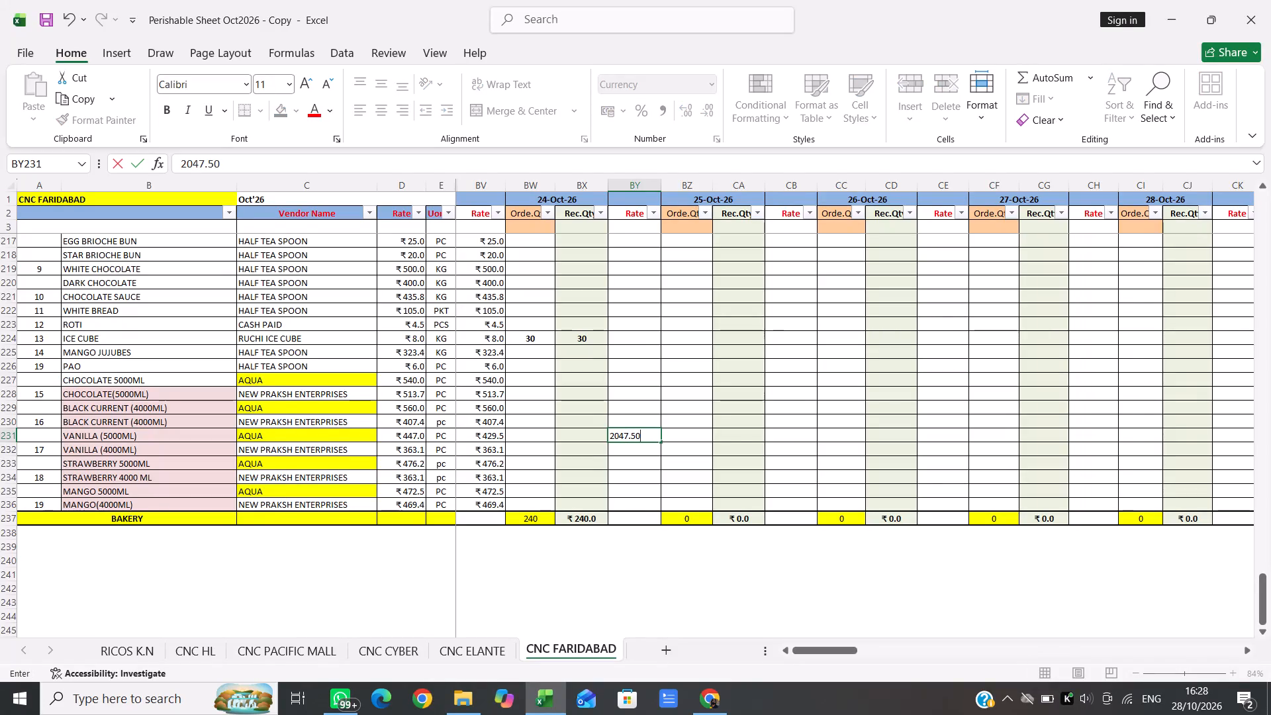
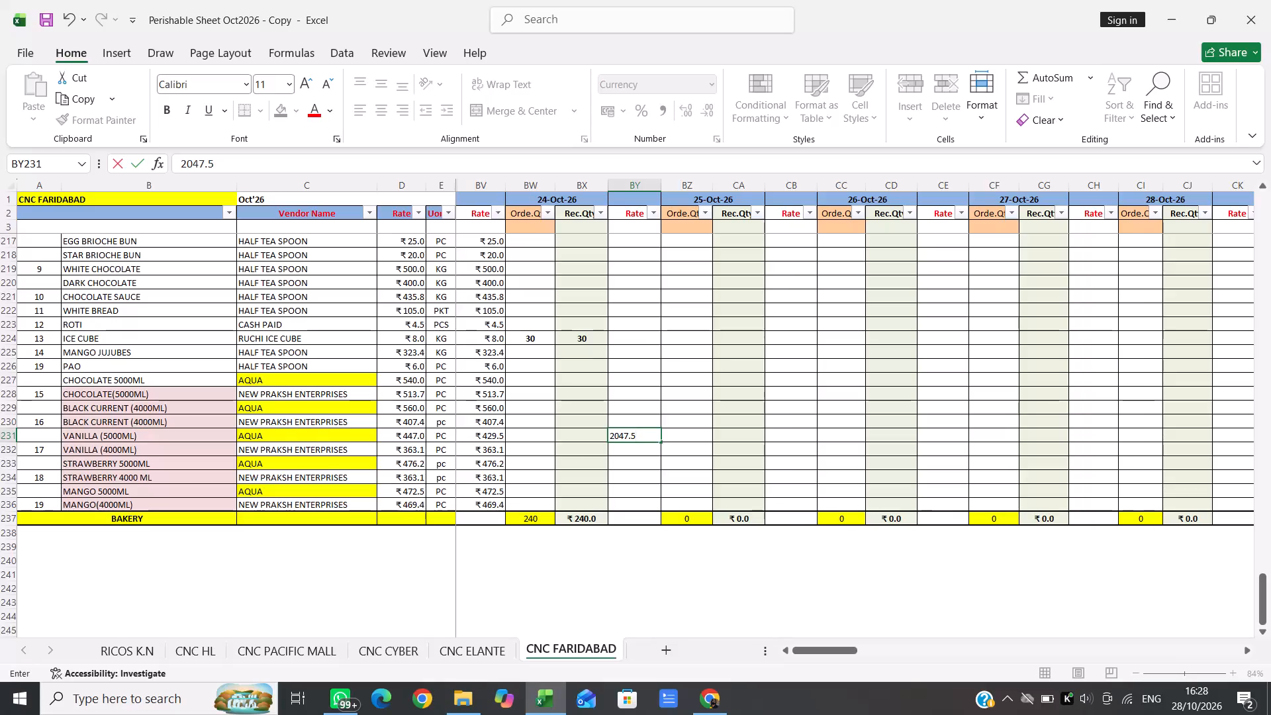
Correct the uncommitted rate for AQUA's VANILLA (5000ML) in cell BY231 to 2047.6.
key("BackSpace")
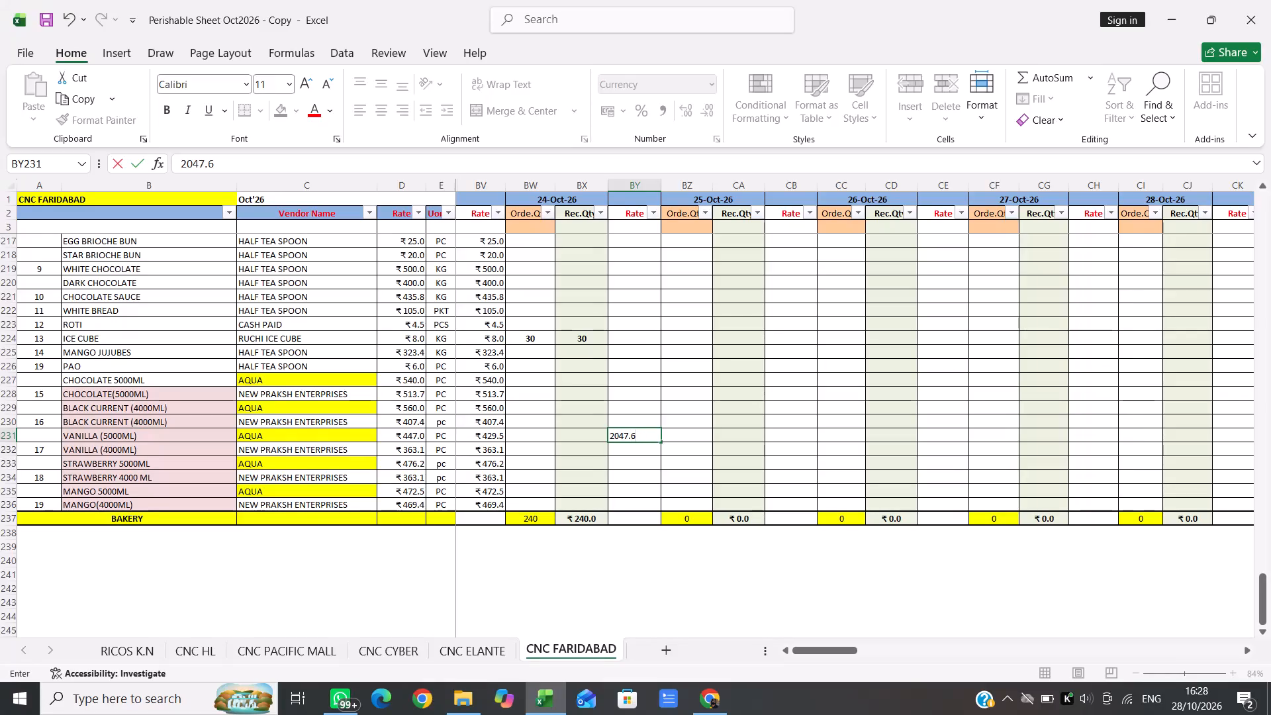
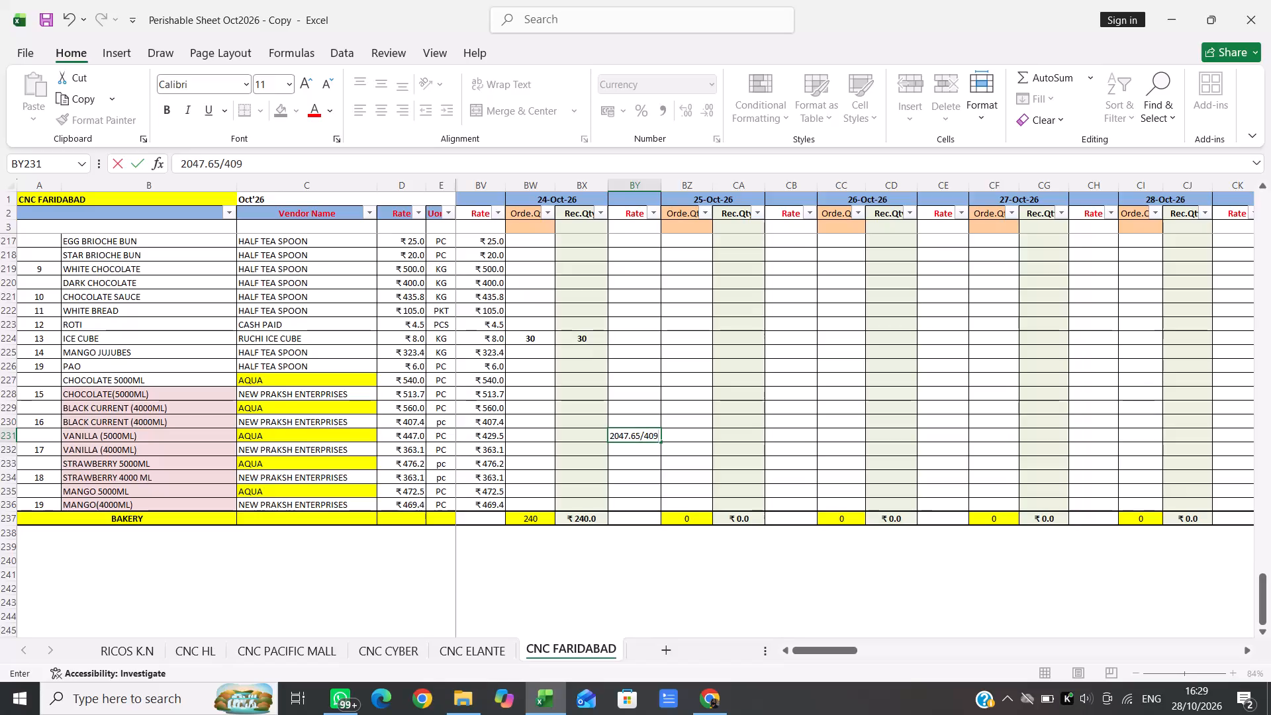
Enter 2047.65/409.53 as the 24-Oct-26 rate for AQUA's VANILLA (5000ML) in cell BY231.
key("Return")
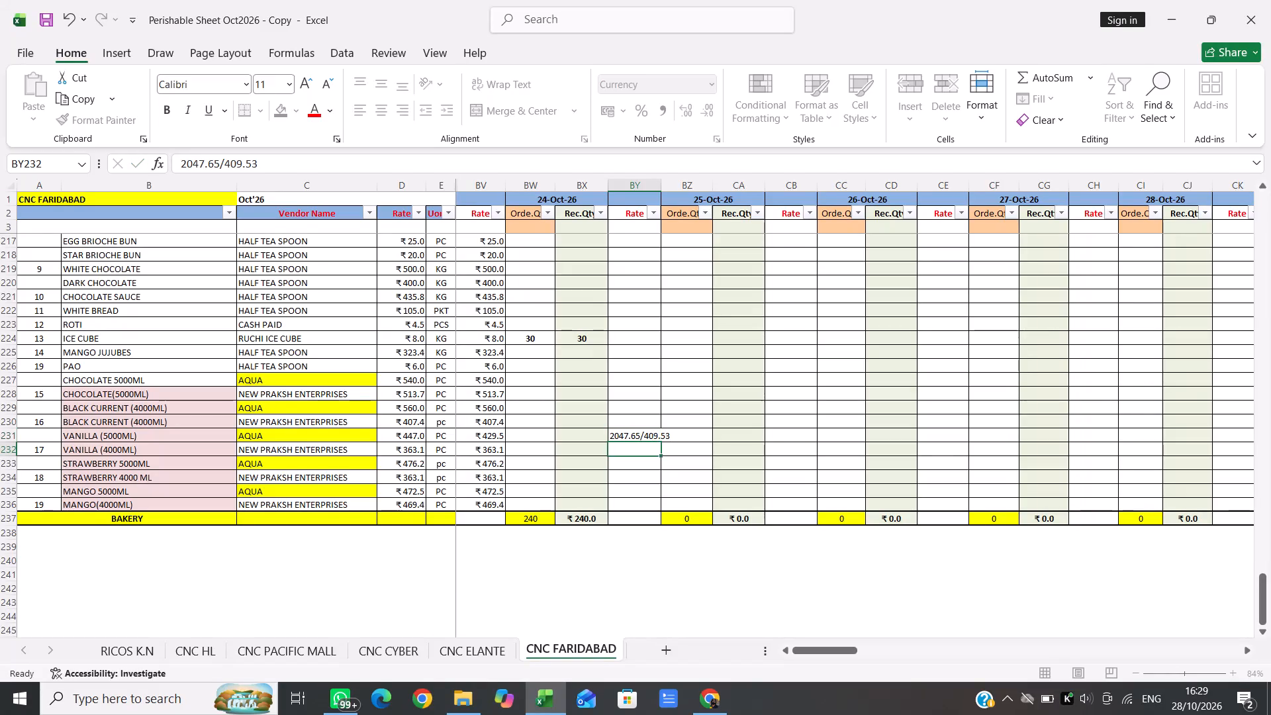
Clear the 24-Oct-26 rate entry for AQUA's VANILLA (5000ML) in cell BY231 and begin a formula there with =.
key("Up")
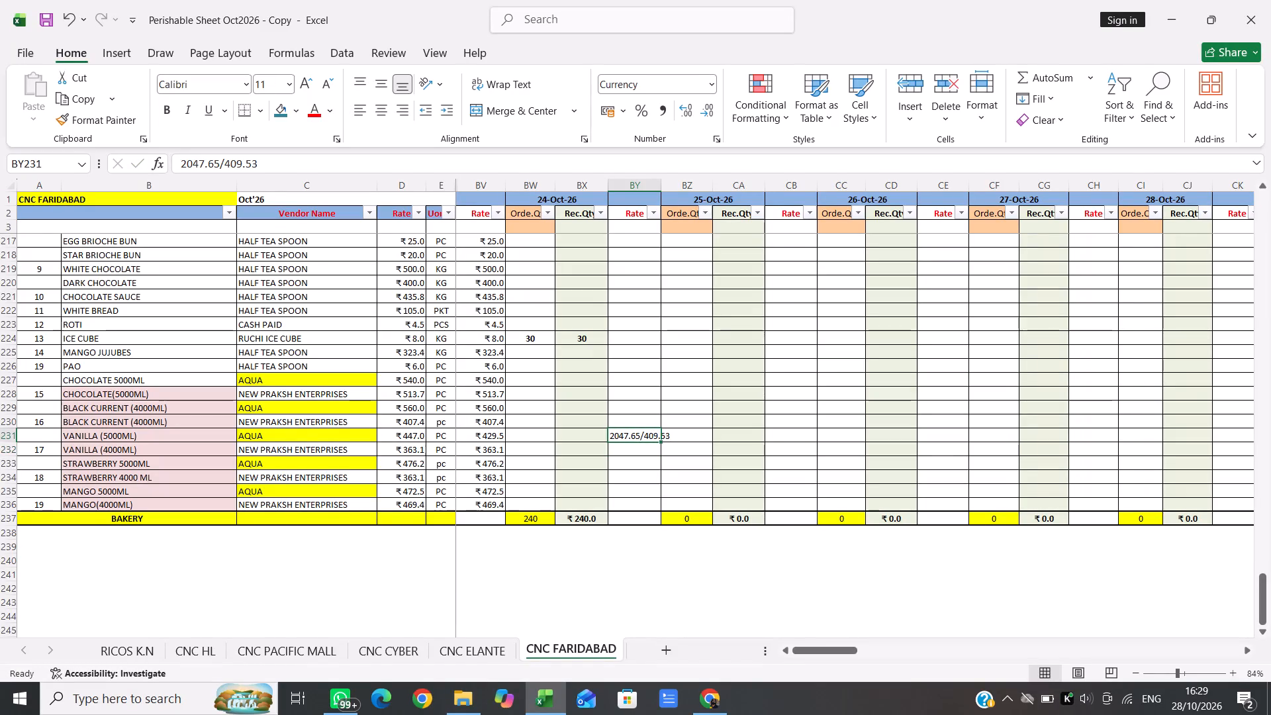
key("BackSpace")
key("BackSpace")
key("BackSpace")
key("BackSpace")
key("BackSpace")
key("BackSpace")
key("equal")
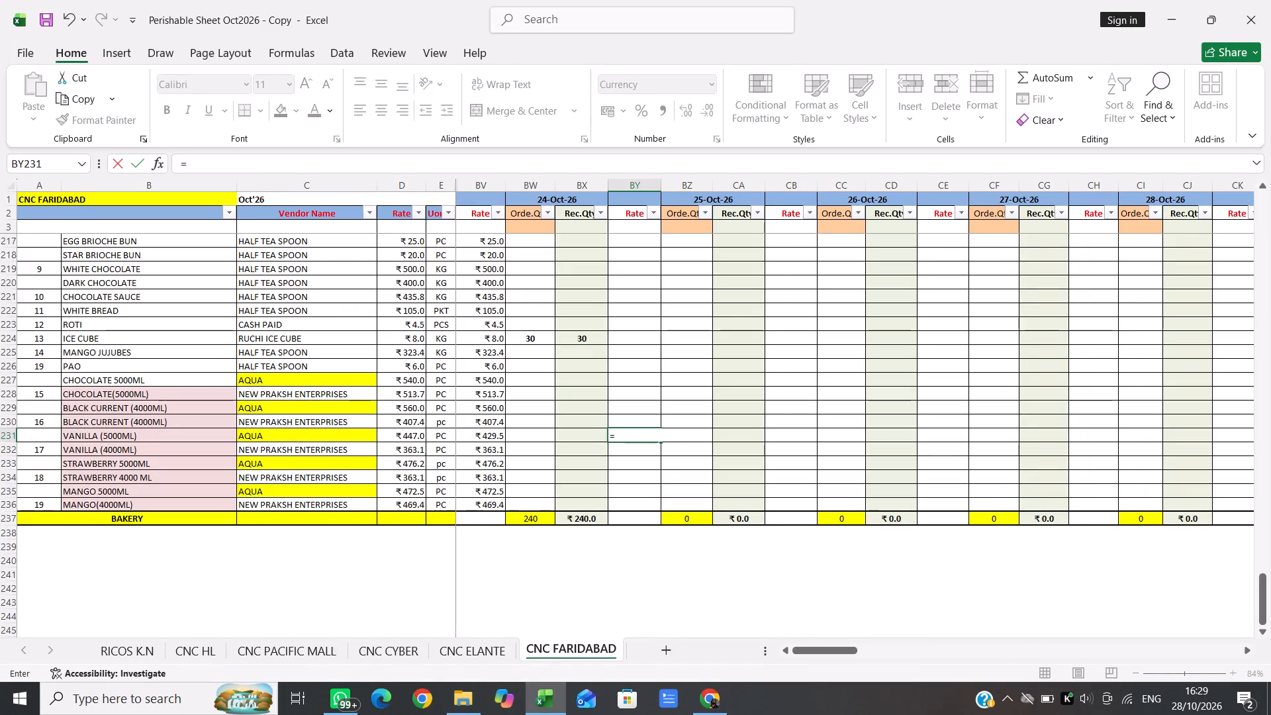
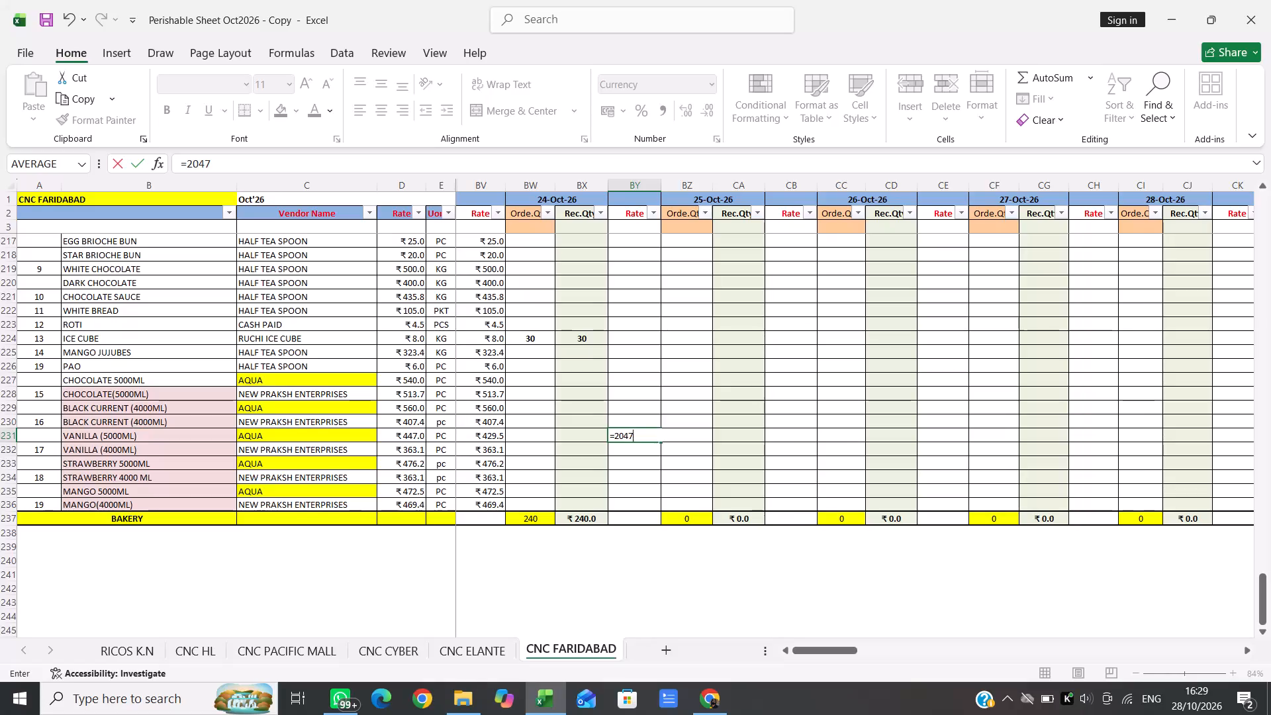
Continue the 24-Oct-26 rate formula for AQUA's VANILLA (5000ML) in cell BY231 as far as =2047.65/.
type(".65")
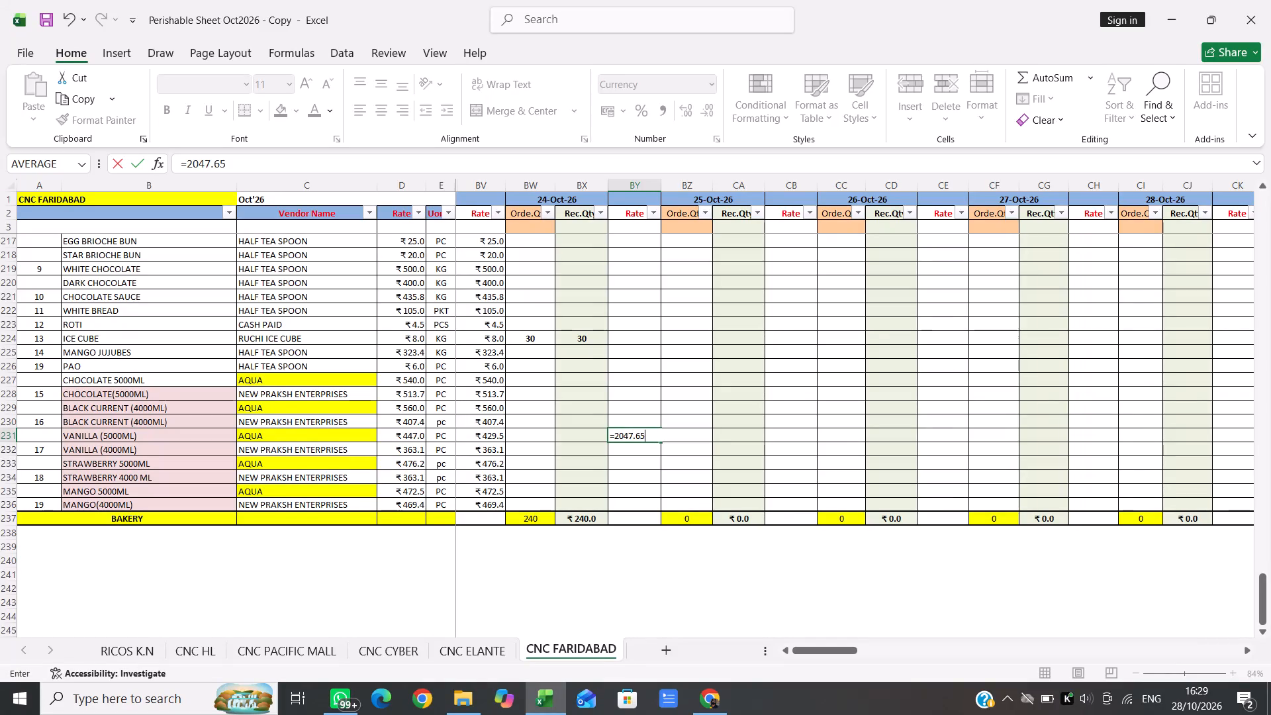
key("slash")
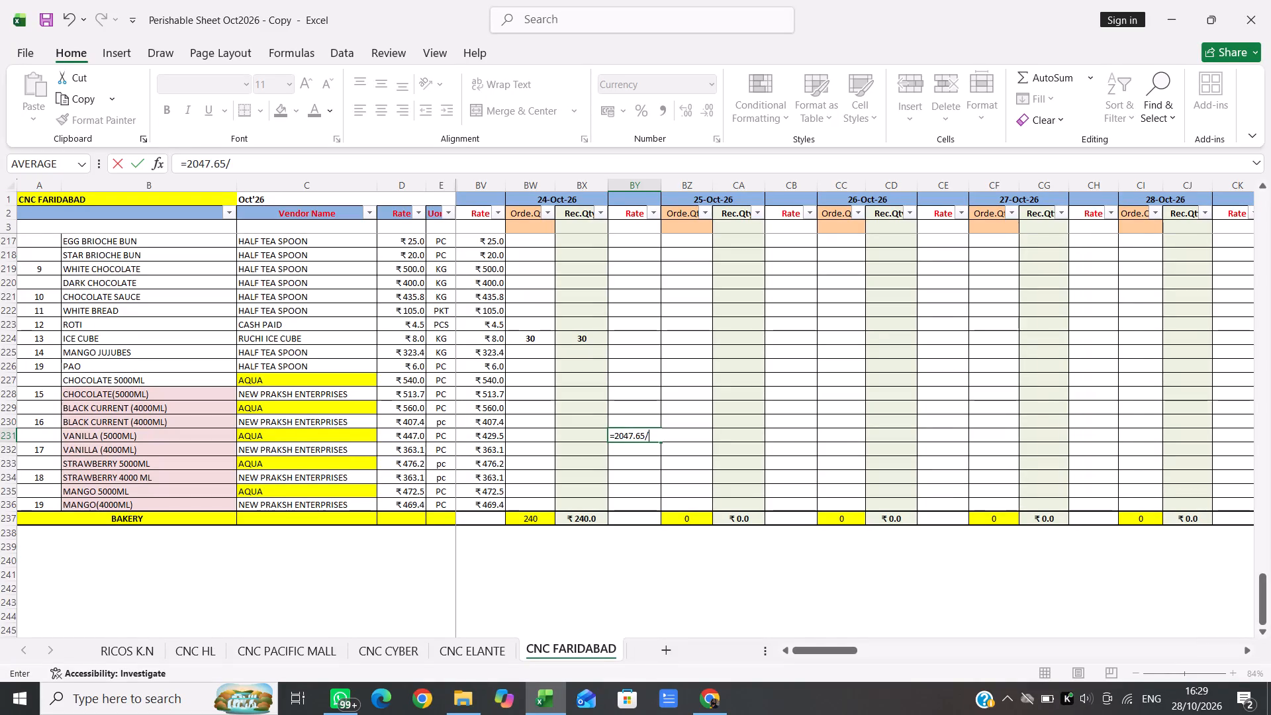
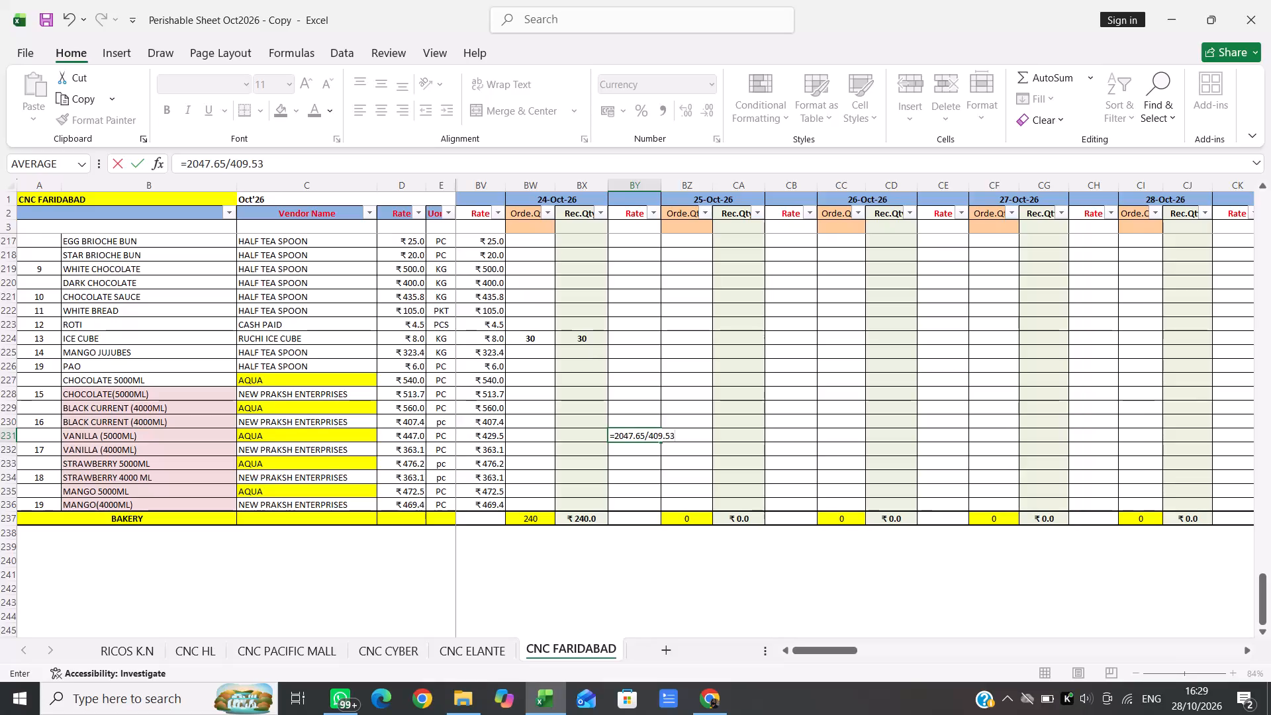
Enter the formula =2047.65/409.53 as the 24-Oct-26 rate for AQUA's VANILLA (5000ML) in cell BY231.
key("Return")
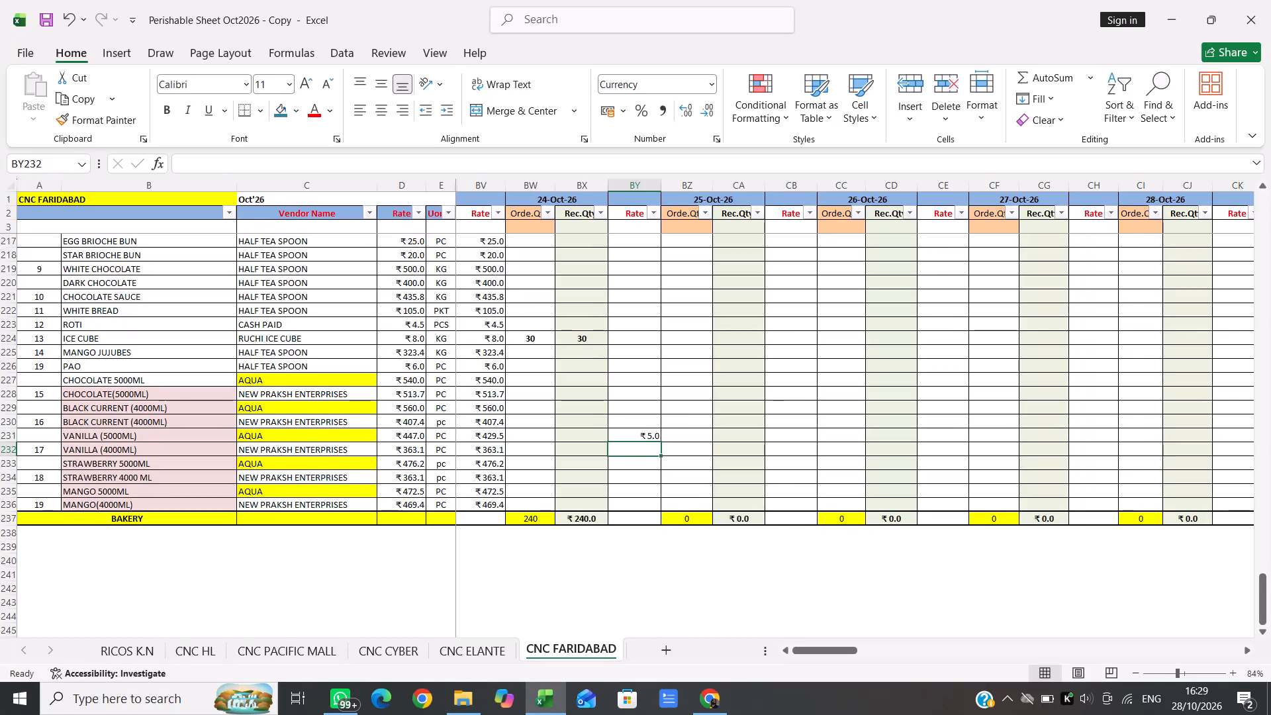
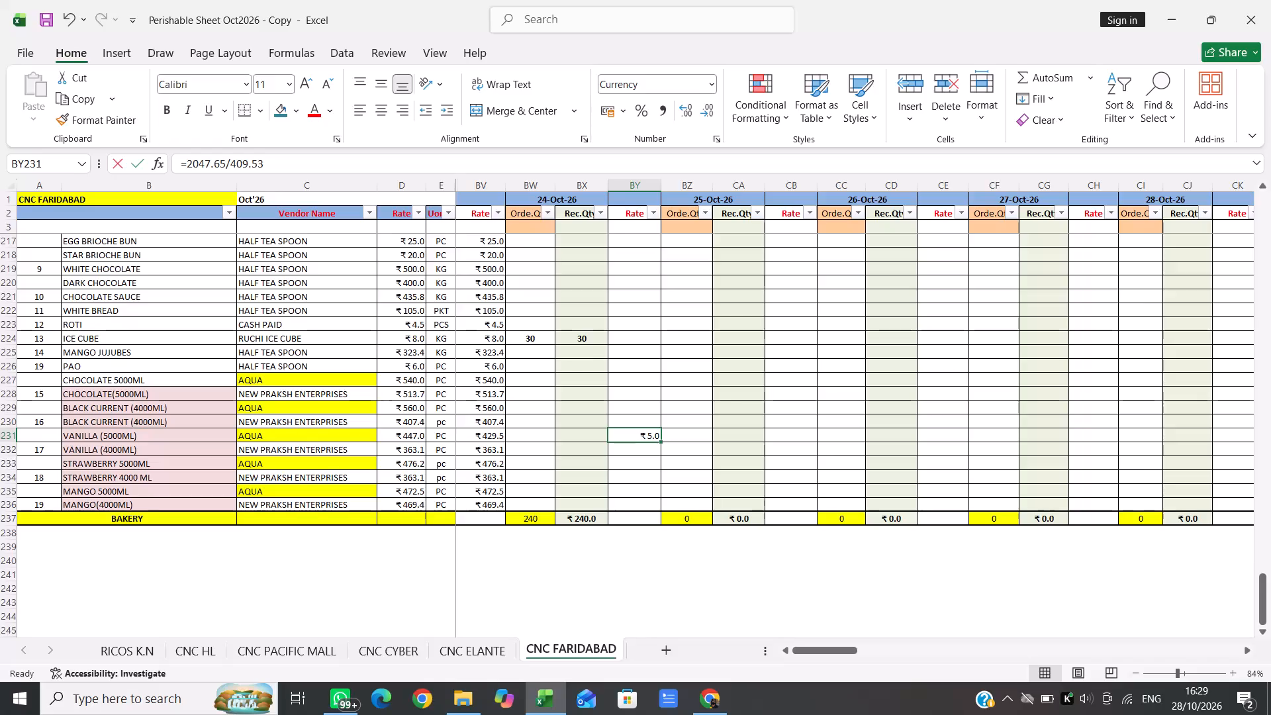
Clear the 24-Oct-26 rate formula for AQUA's VANILLA (5000ML) from cell BY231.
key("BackSpace")
key("BackSpace")
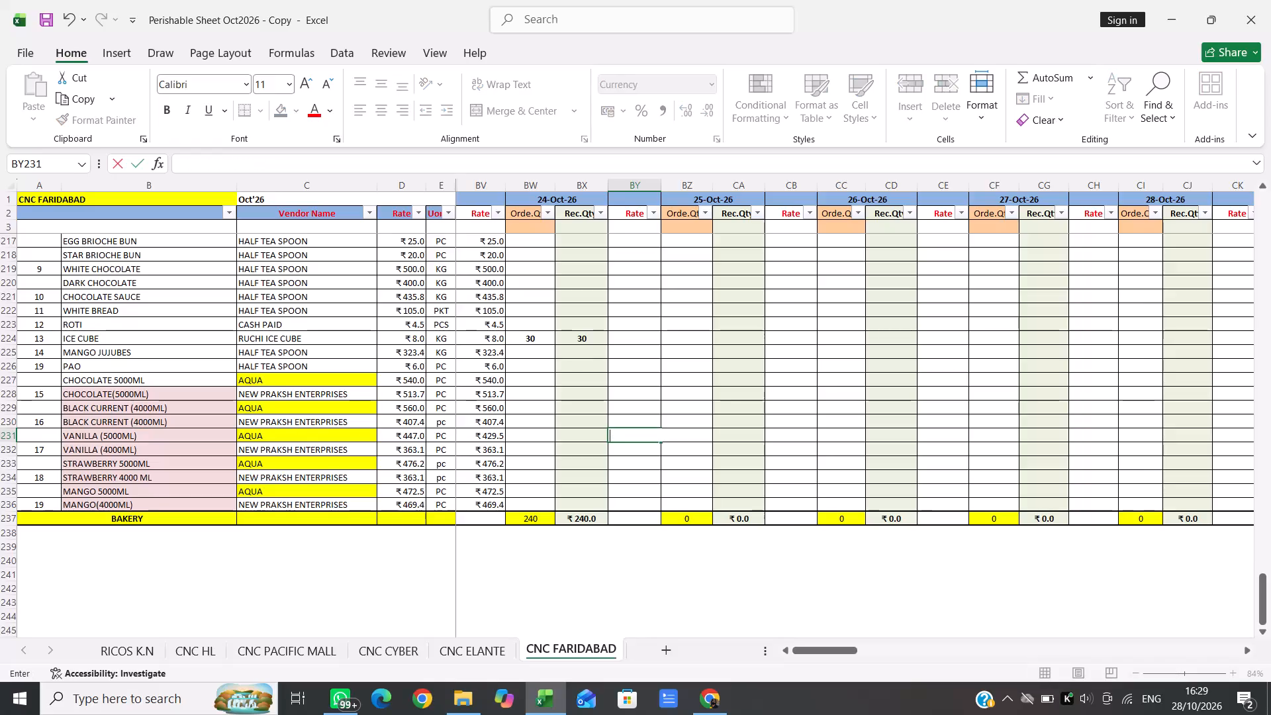
key("BackSpace")
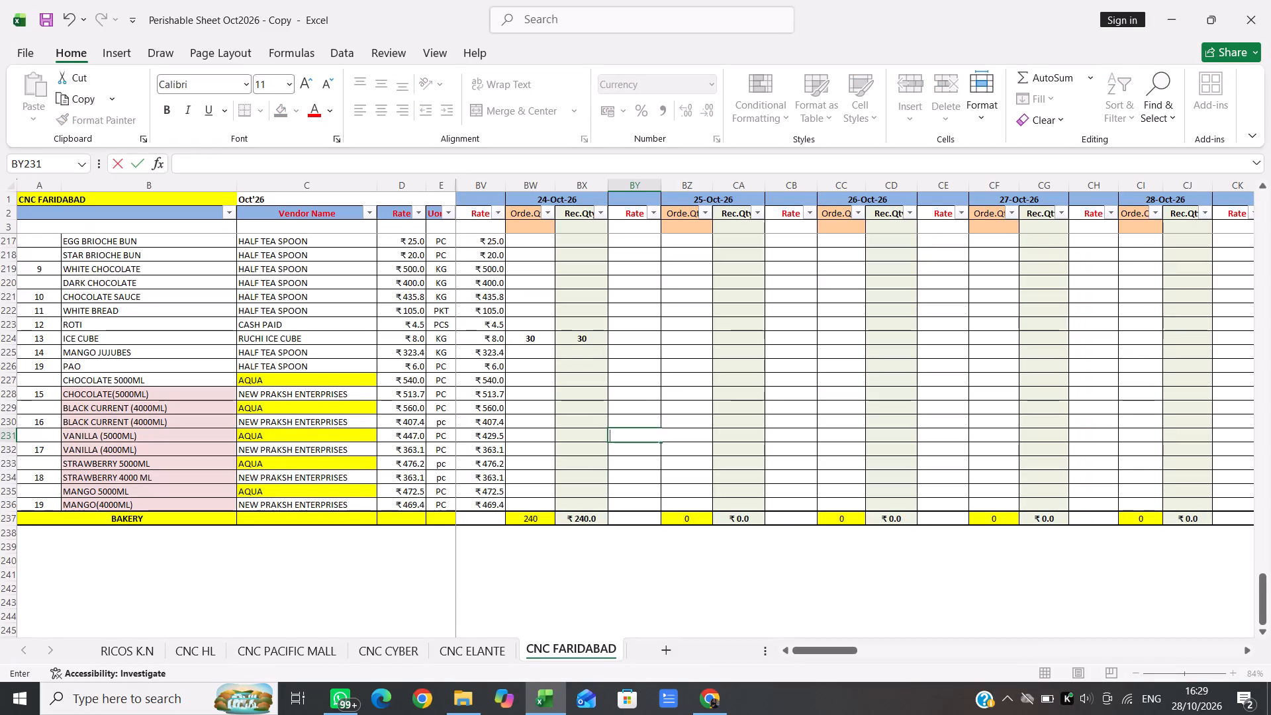
left_click(538, 436)
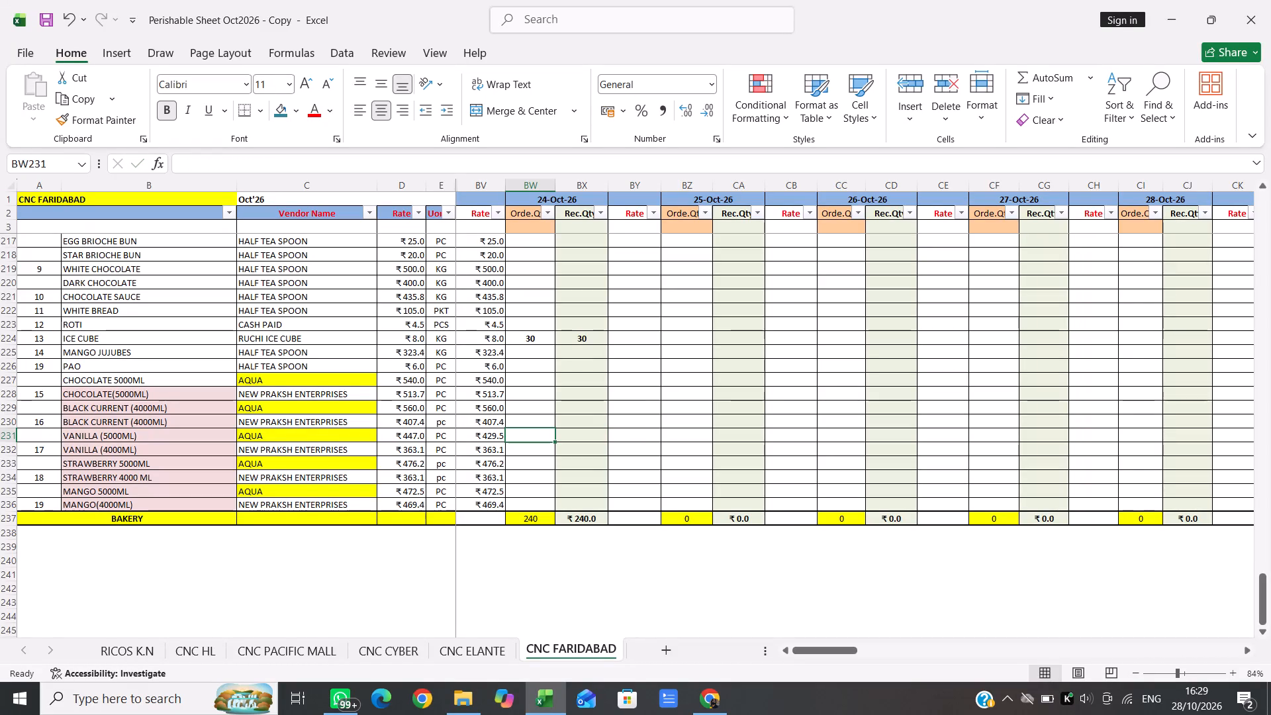
Enter 5 as both the ordered and received 24-Oct-26 quantity for NEW PRAKSH ENTERPRISES' VANILLA (4000ML) in row 232.
left_click(536, 453)
key("5")
key("Right")
key("5")
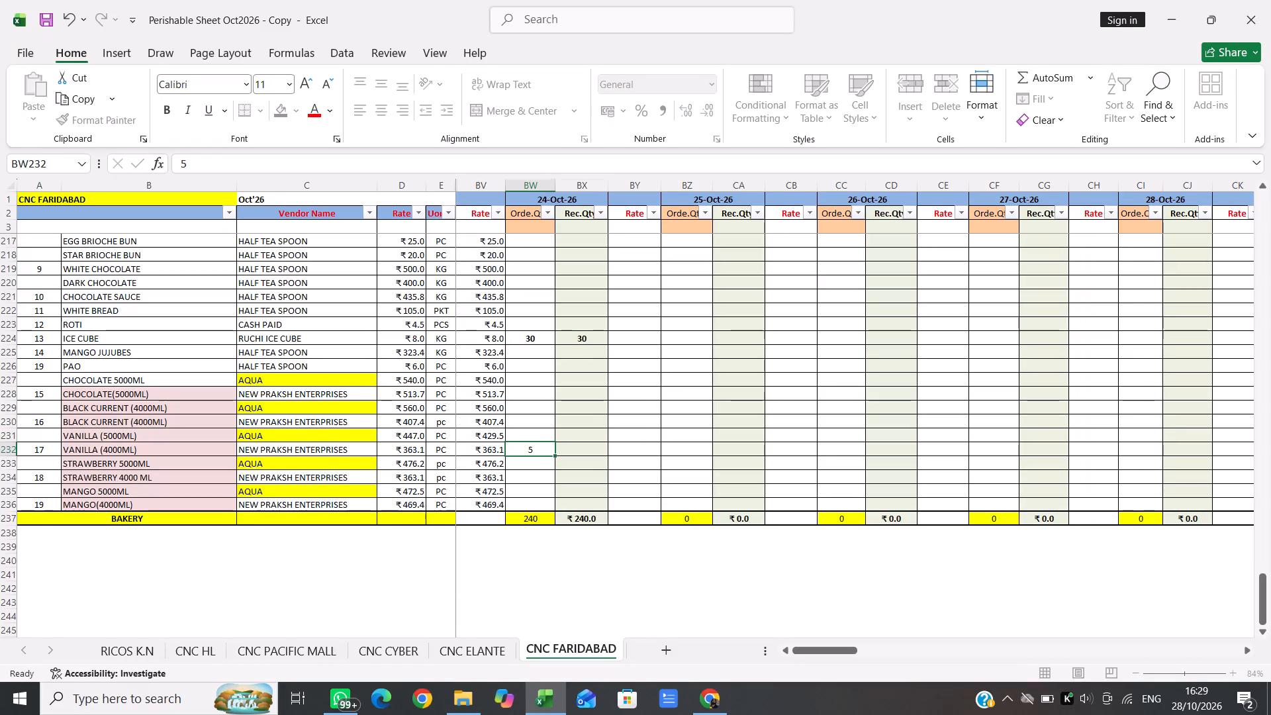
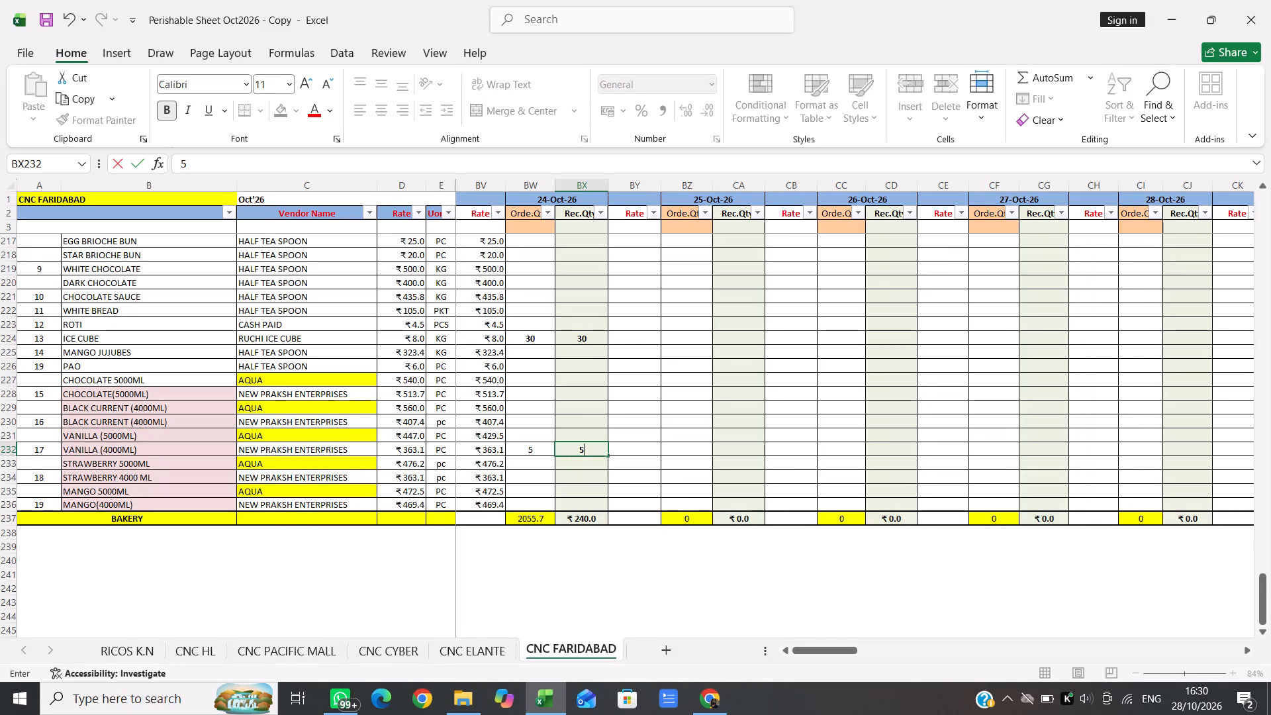
Enter 5 as both the ordered and received 24-Oct-26 quantity for AQUA's VANILLA (5000ML) in row 231.
left_click(534, 435)
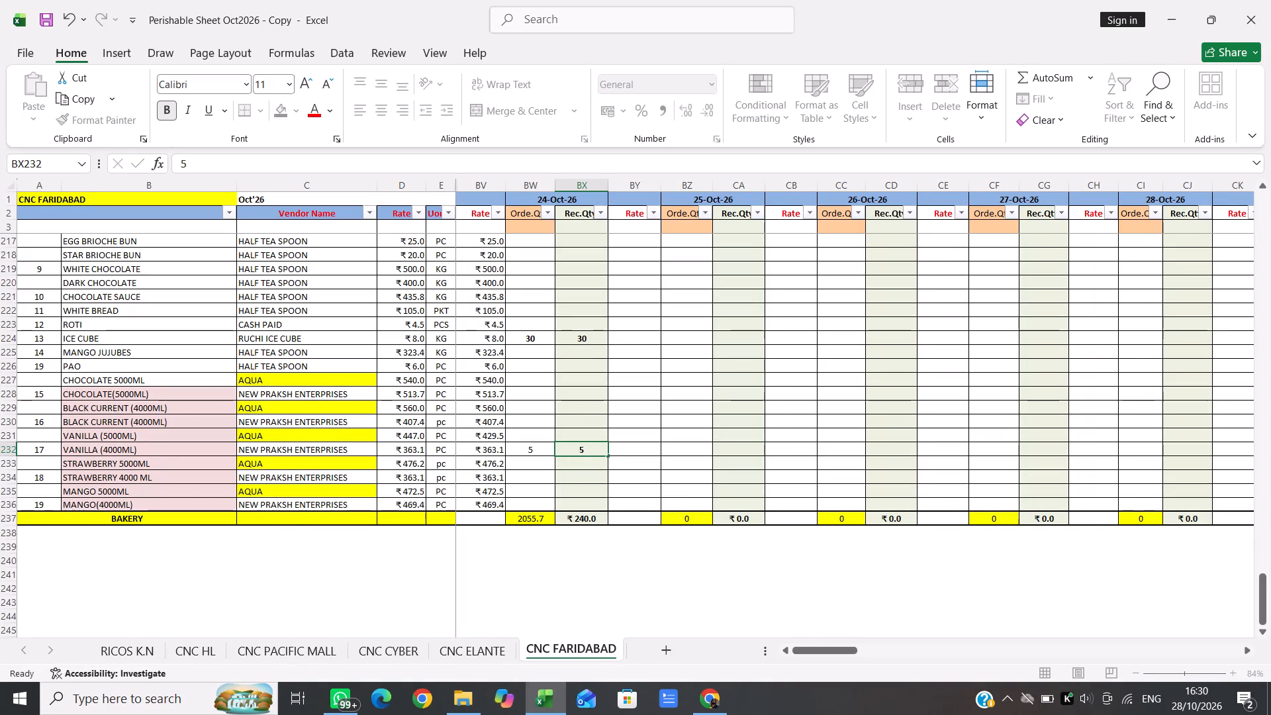
key("5")
key("Right")
key("5")
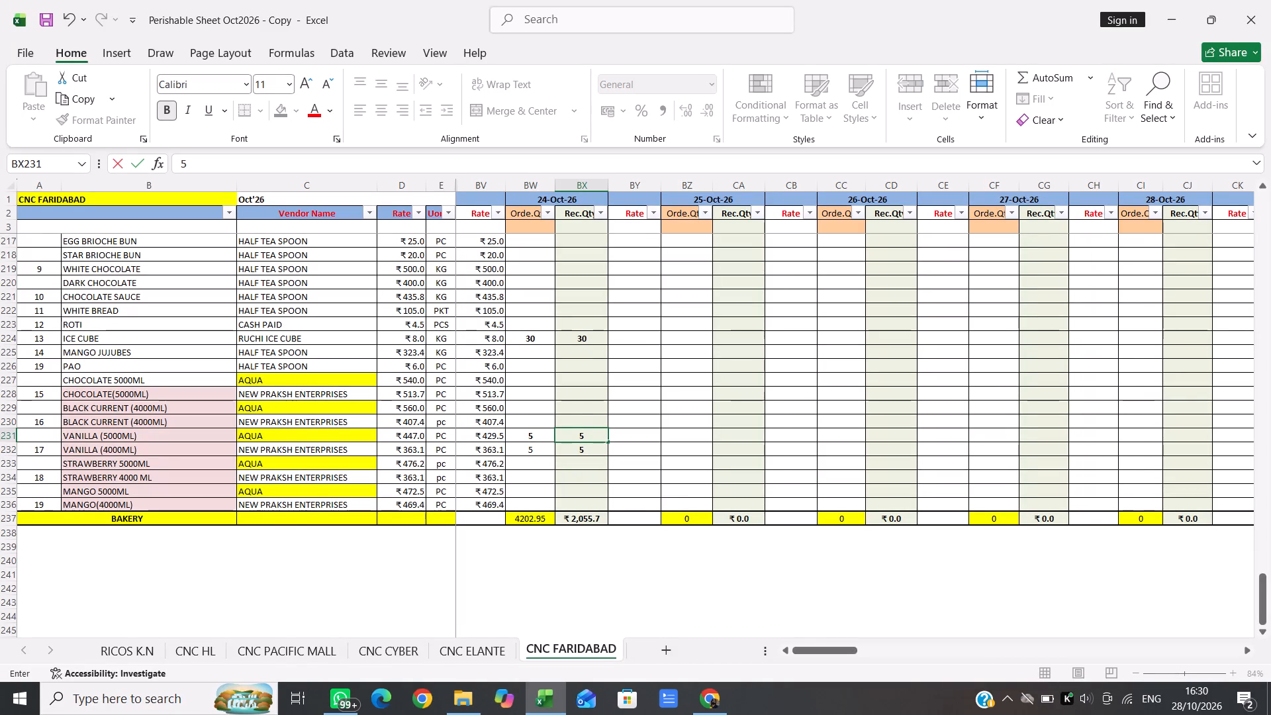
Clear the ordered and received 24-Oct-26 quantities for NEW PRAKSH ENTERPRISES' VANILLA (4000ML) in row 232.
left_click(530, 448)
key("BackSpace")
key("Right")
key("BackSpace")
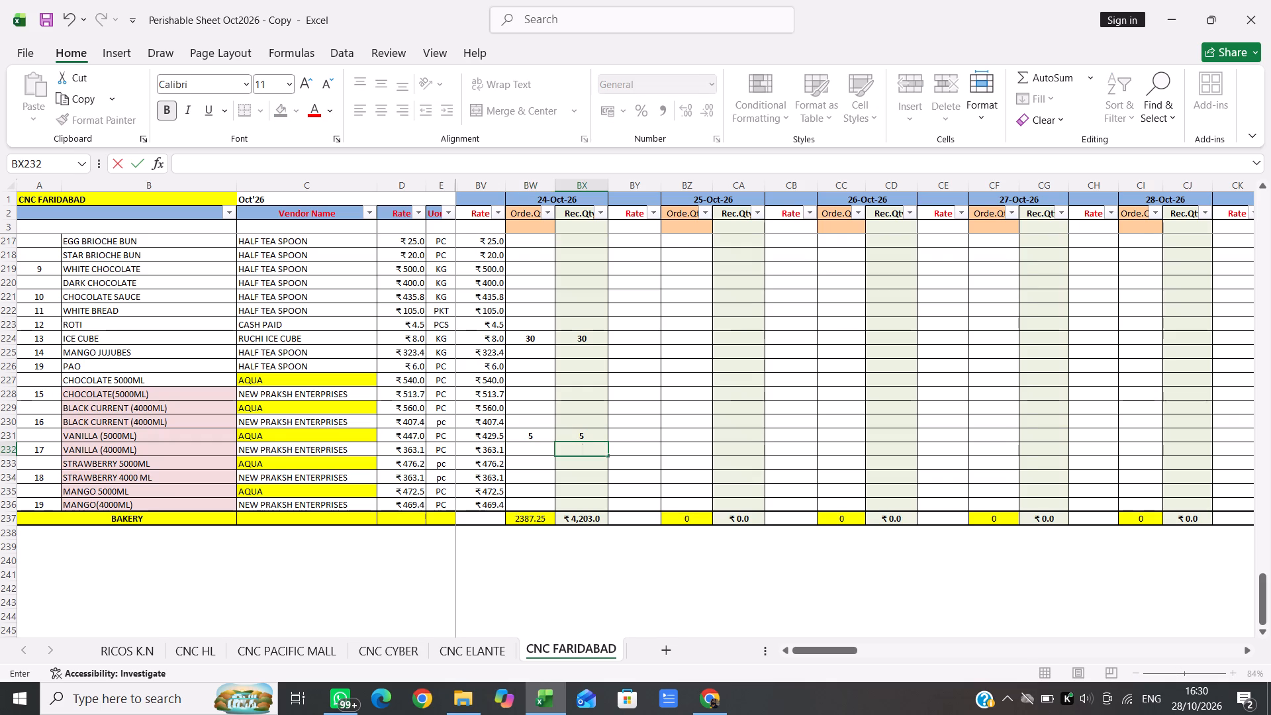
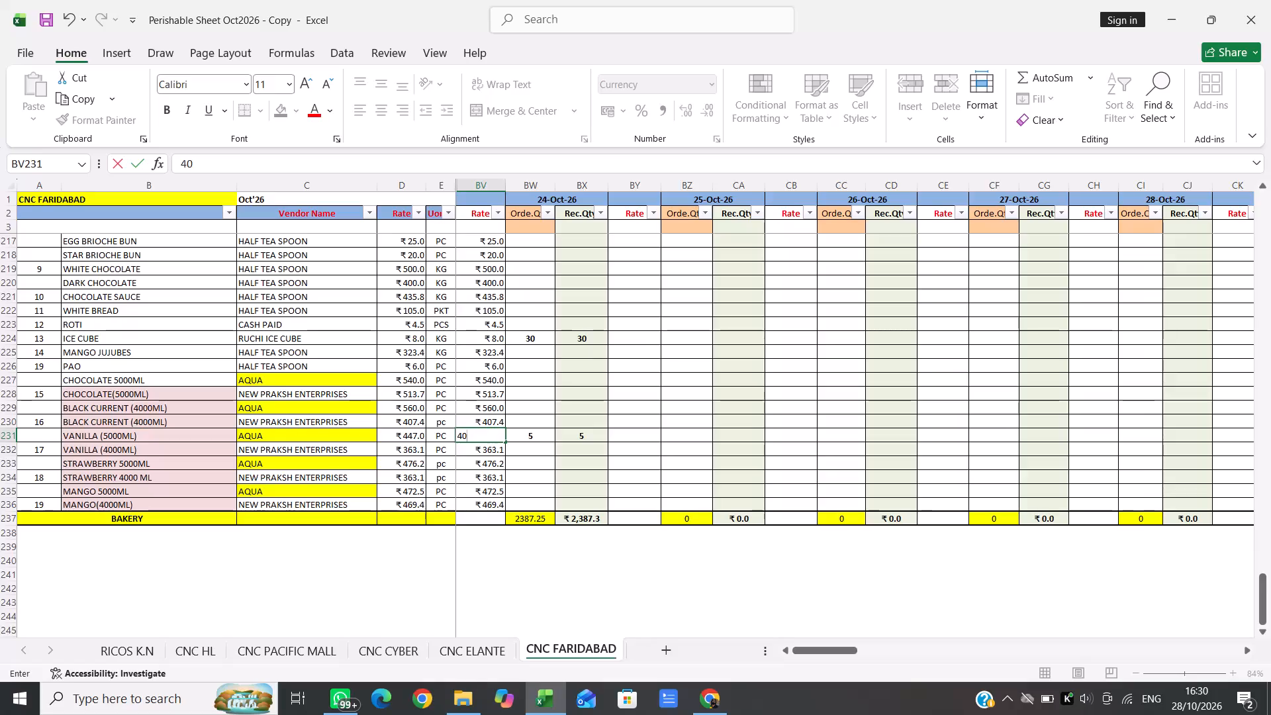
Start a formula beginning with =409. as the 24-Oct-26 rate for AQUA's VANILLA (5000ML) in row 231.
key("BackSpace")
key("BackSpace")
key("BackSpace")
type("=409")
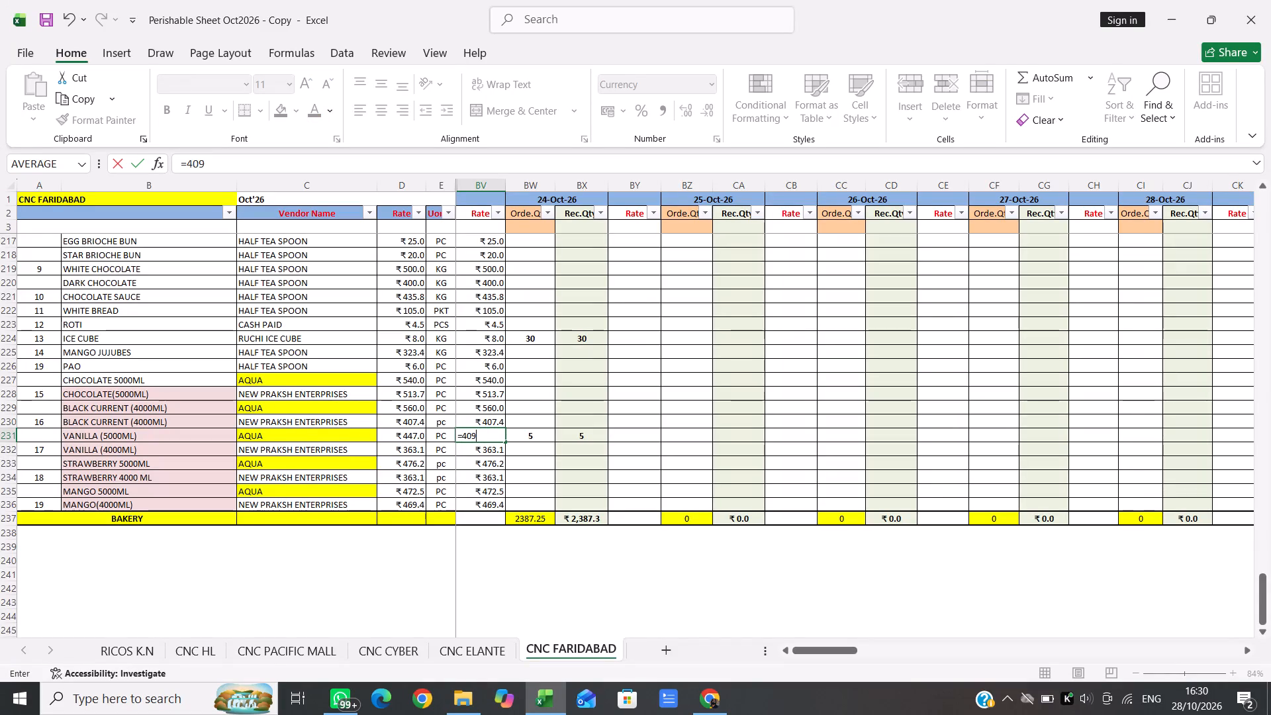
key("period")
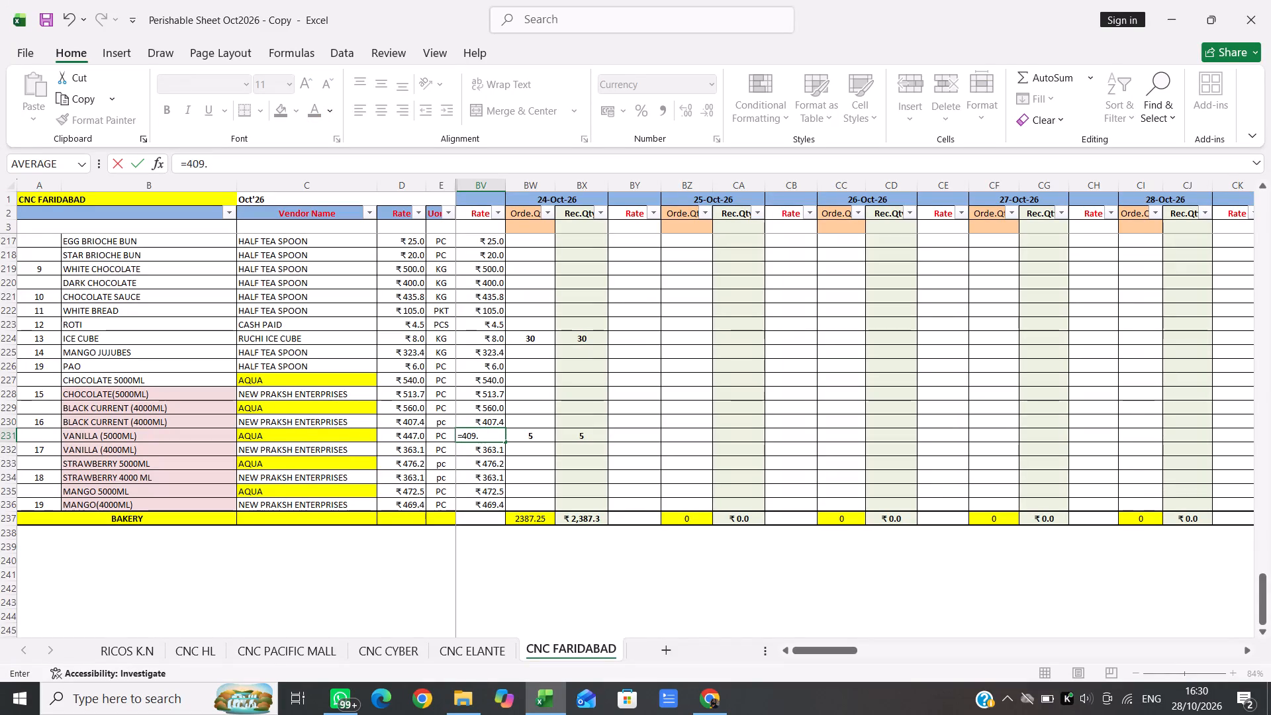
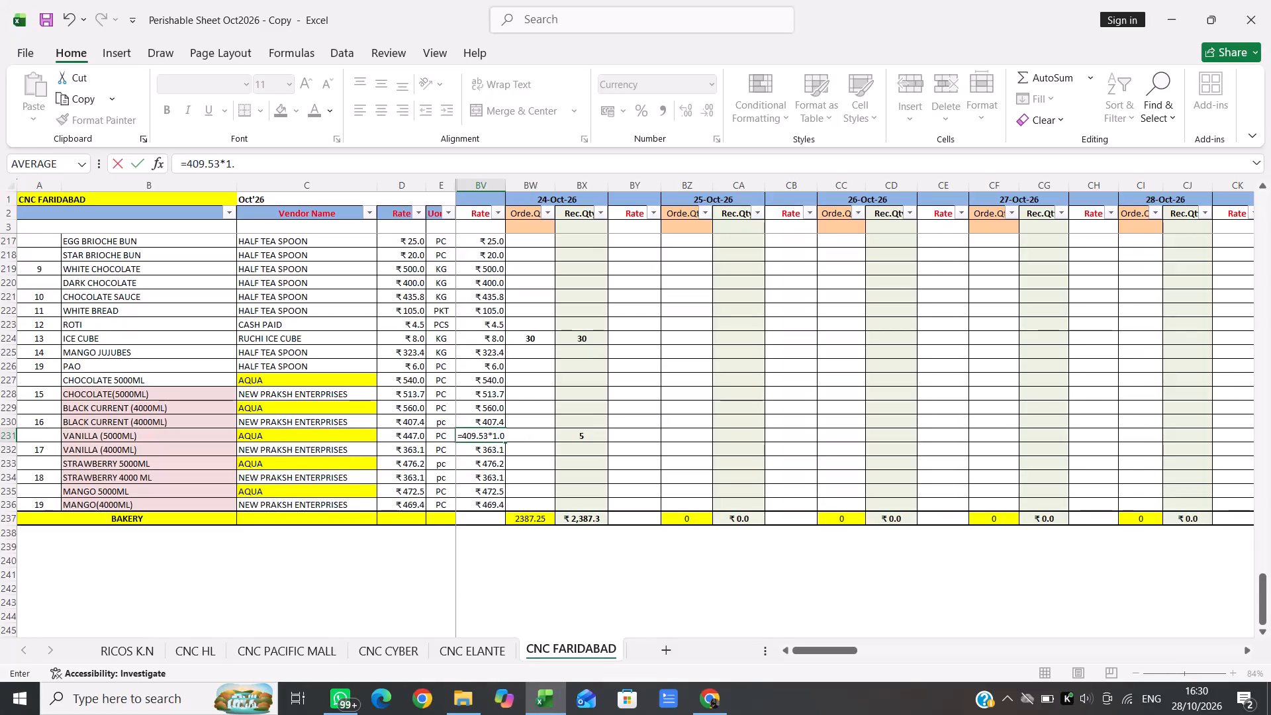
Commit the 409.53-based multiplication formula as the 24-Oct-26 rate for AQUA's VANILLA (5000ML), giving ₹430.0, and reselect that rate cell.
key("Return")
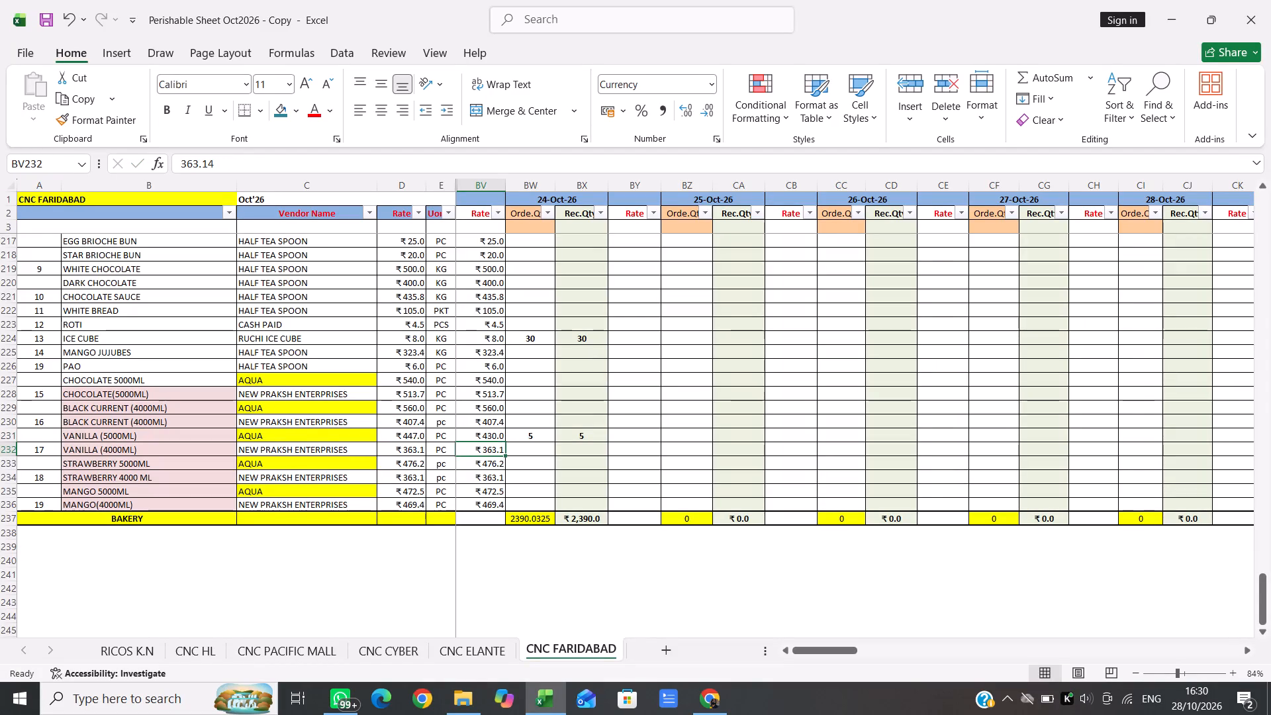
left_click(492, 436)
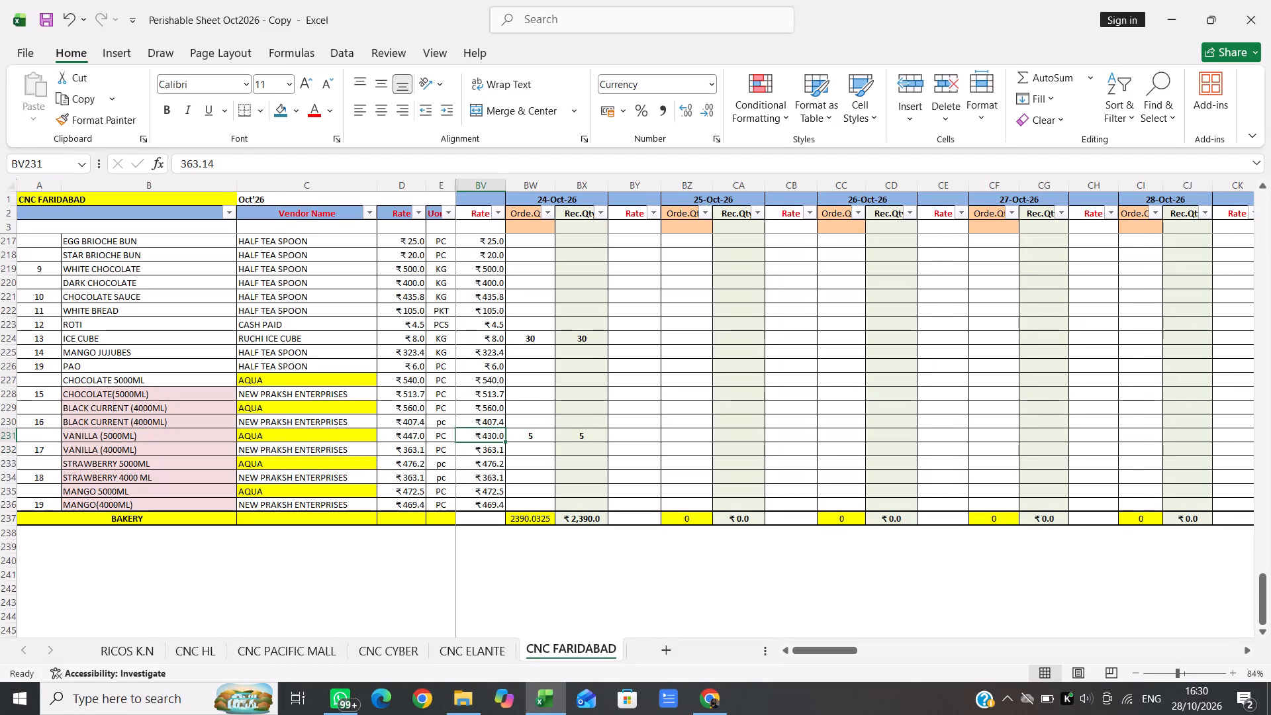
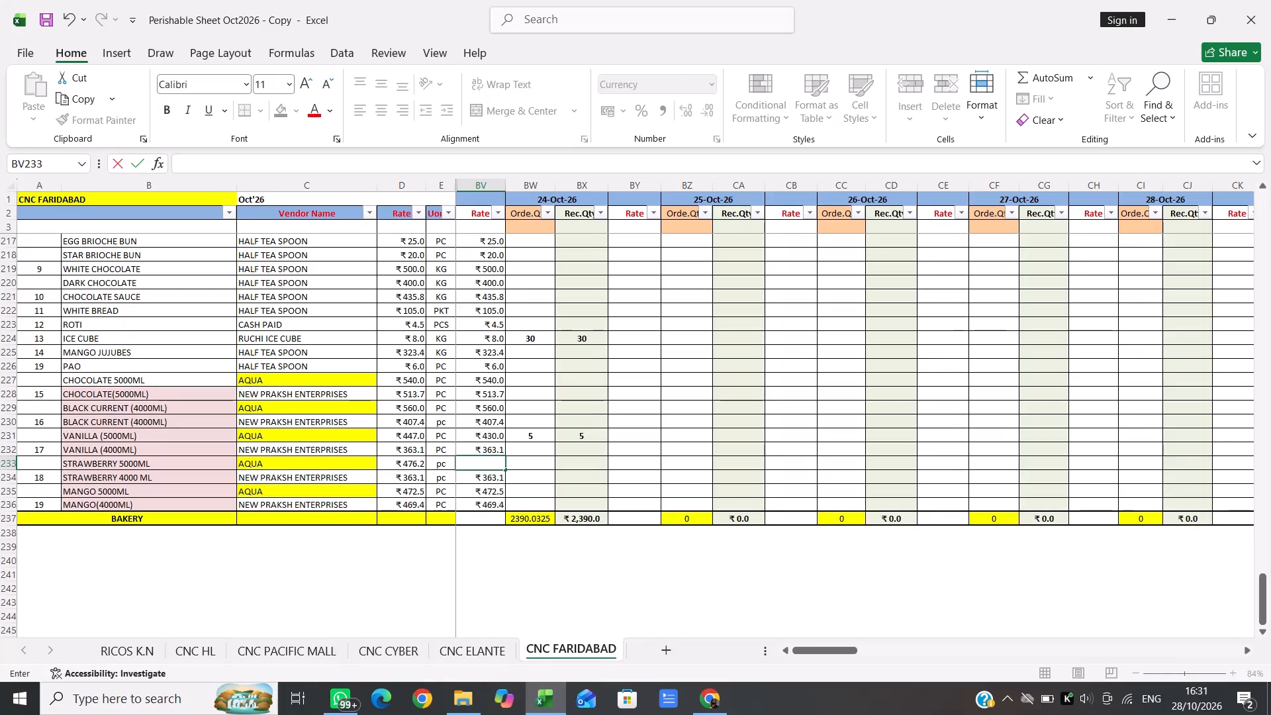
Begin the 24-Oct-26 rate formula for AQUA's STRAWBERRY 5000ML with =447.
key("equal")
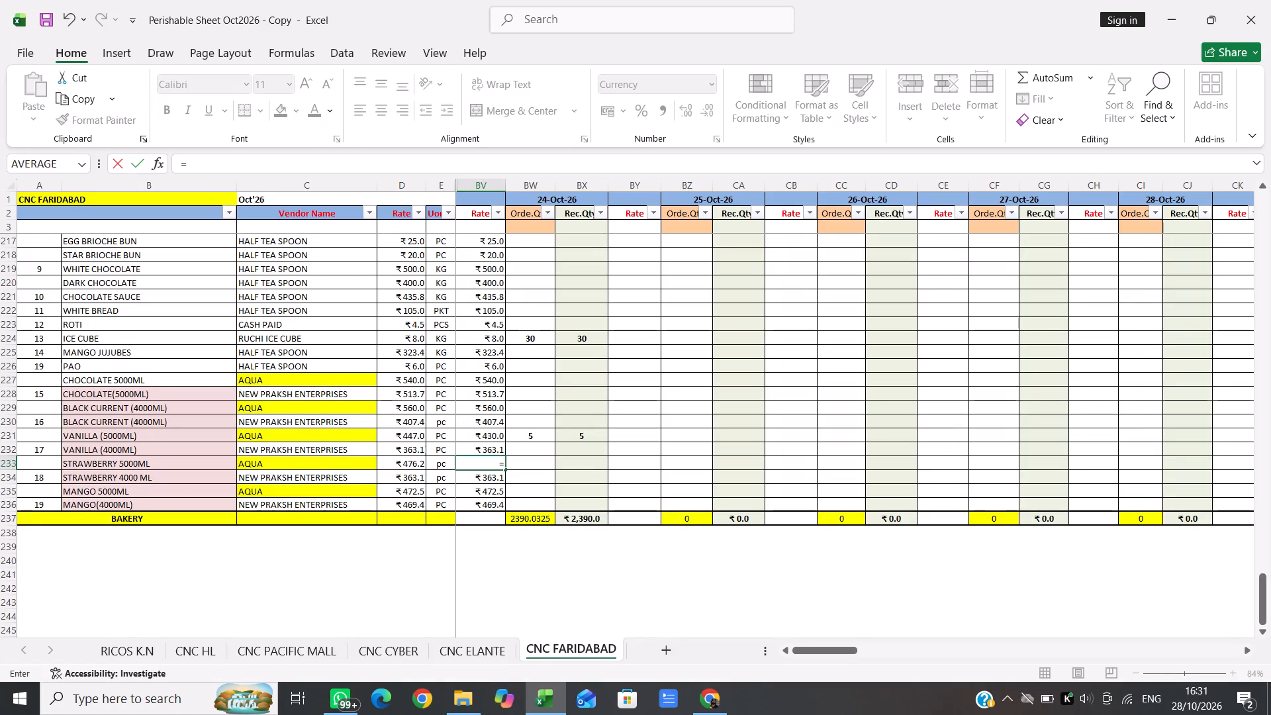
type("47")
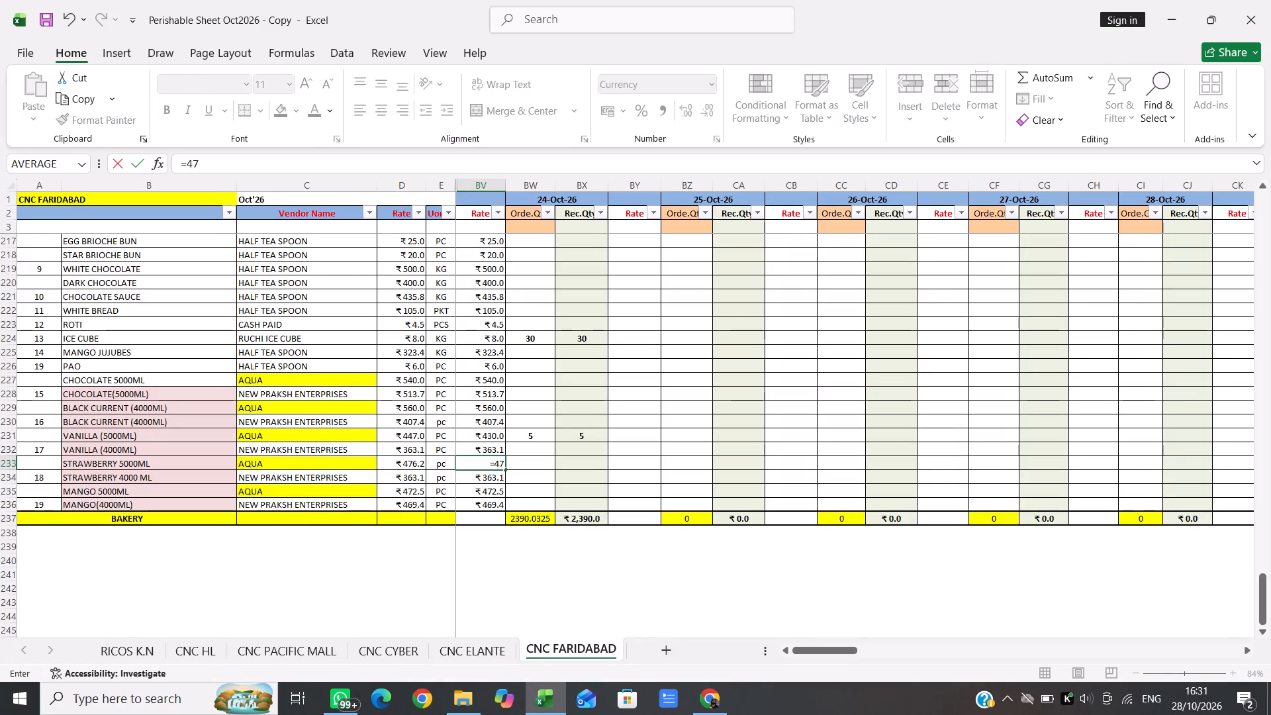
key("BackSpace")
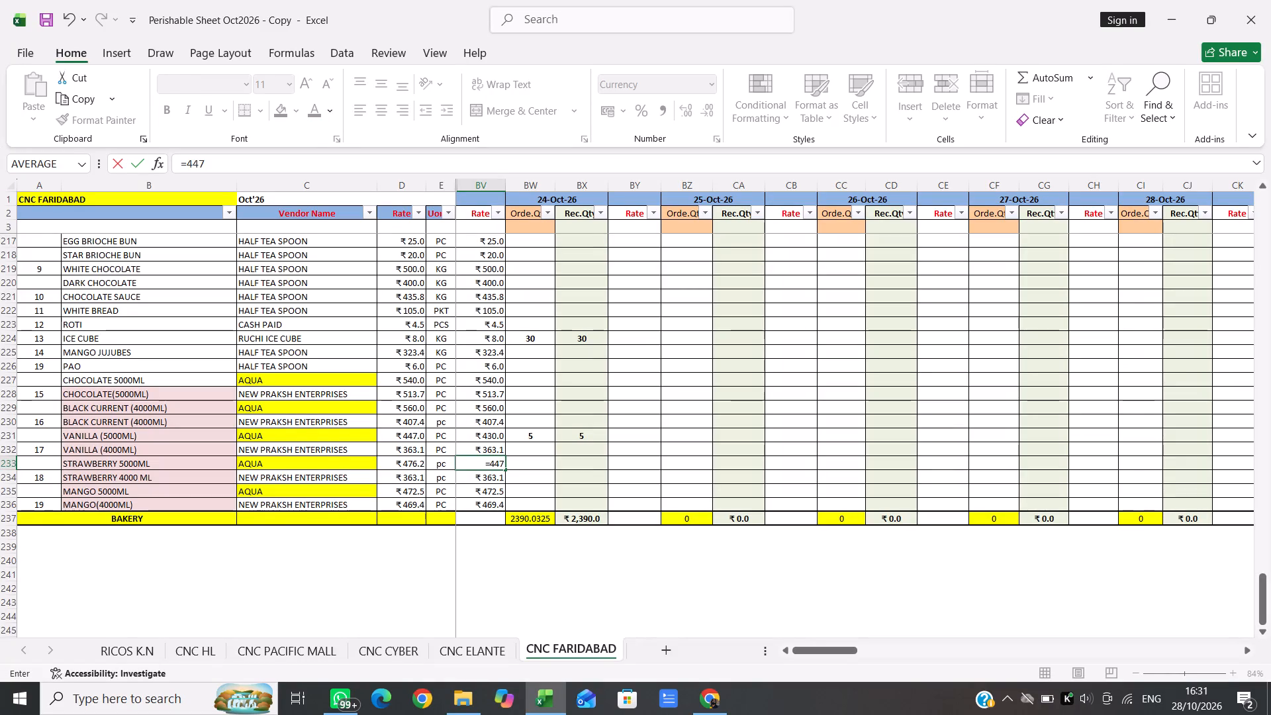
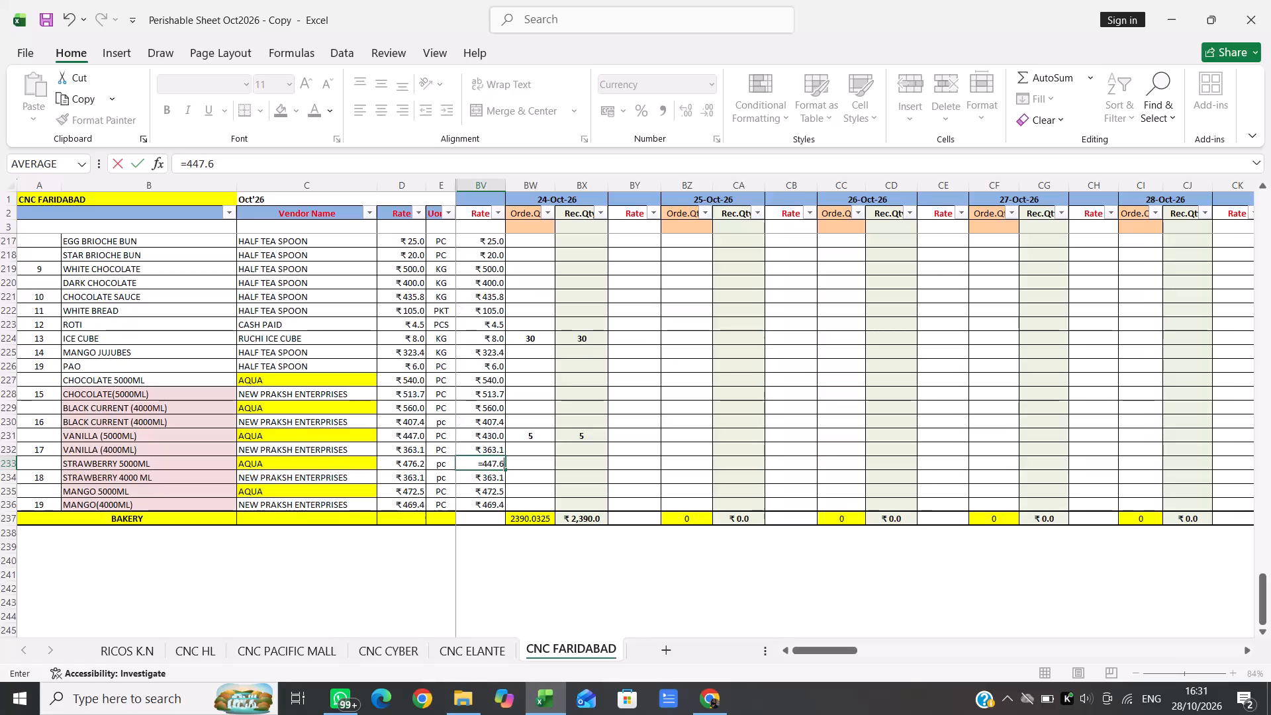
Complete the 24-Oct-26 rate formula for AQUA's STRAWBERRY 5000ML as =447.62*1.05.
key("2")
key("asterisk")
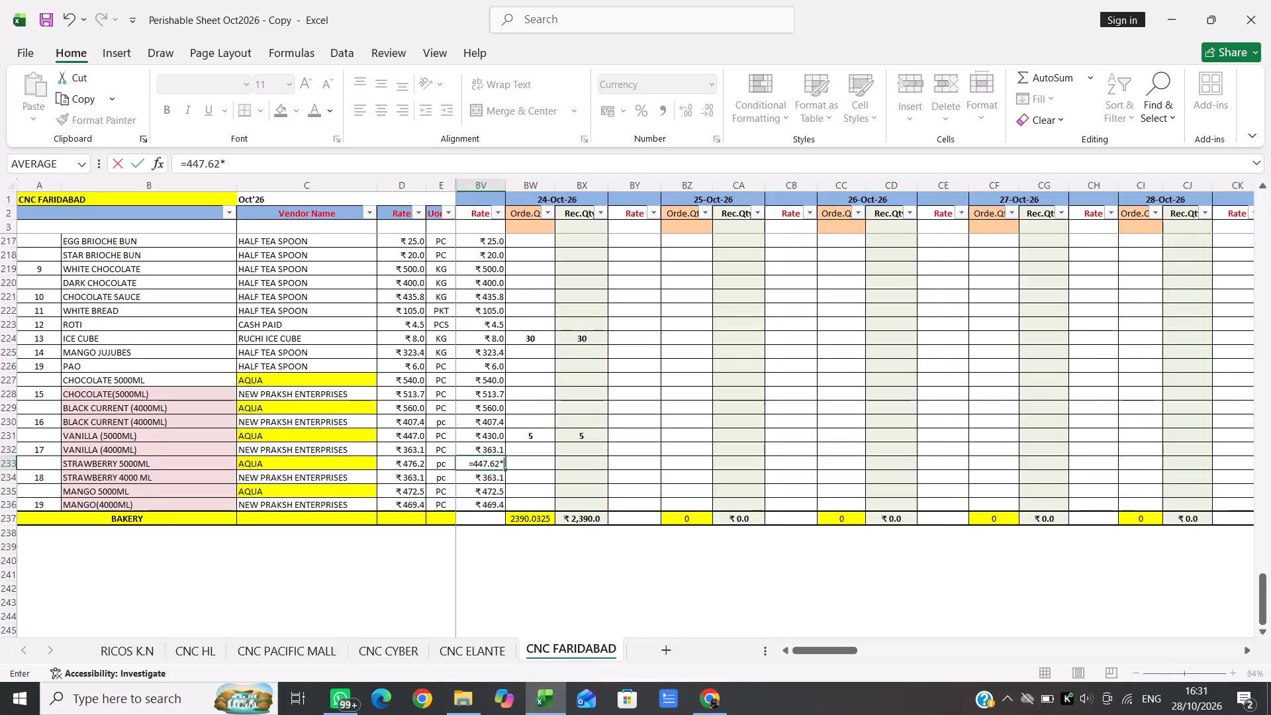
type("1.05")
key("Return")
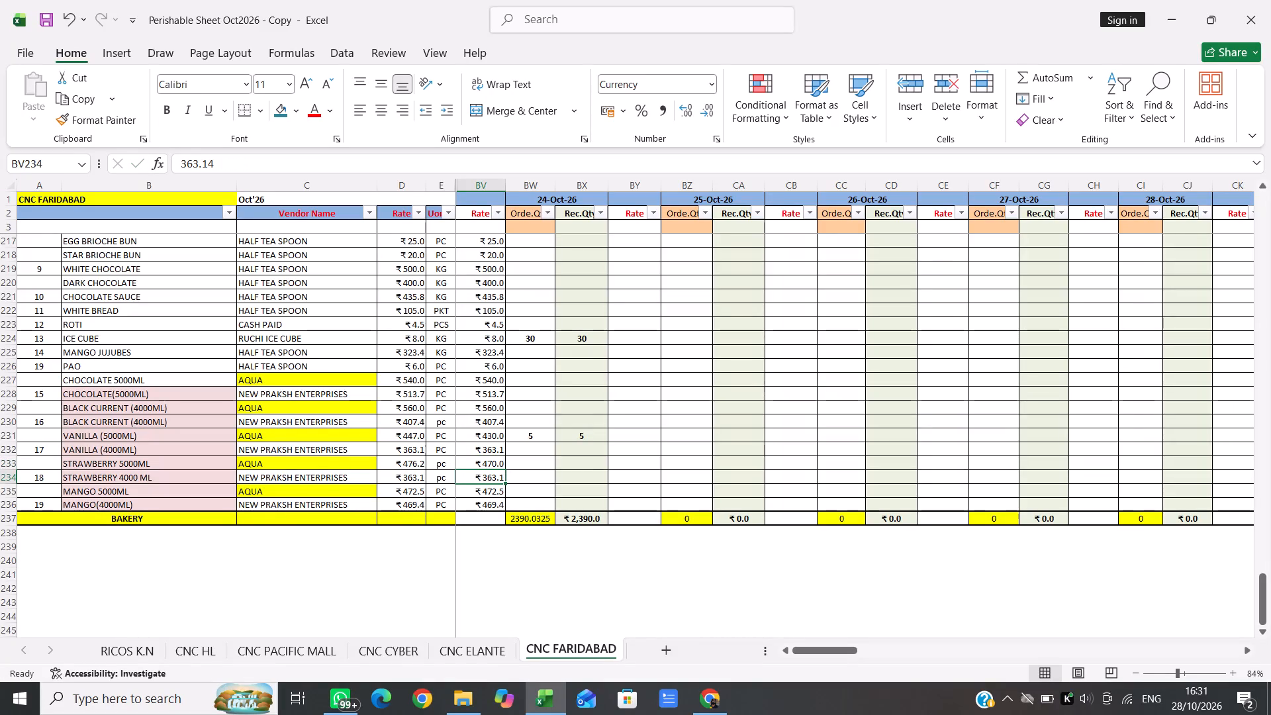
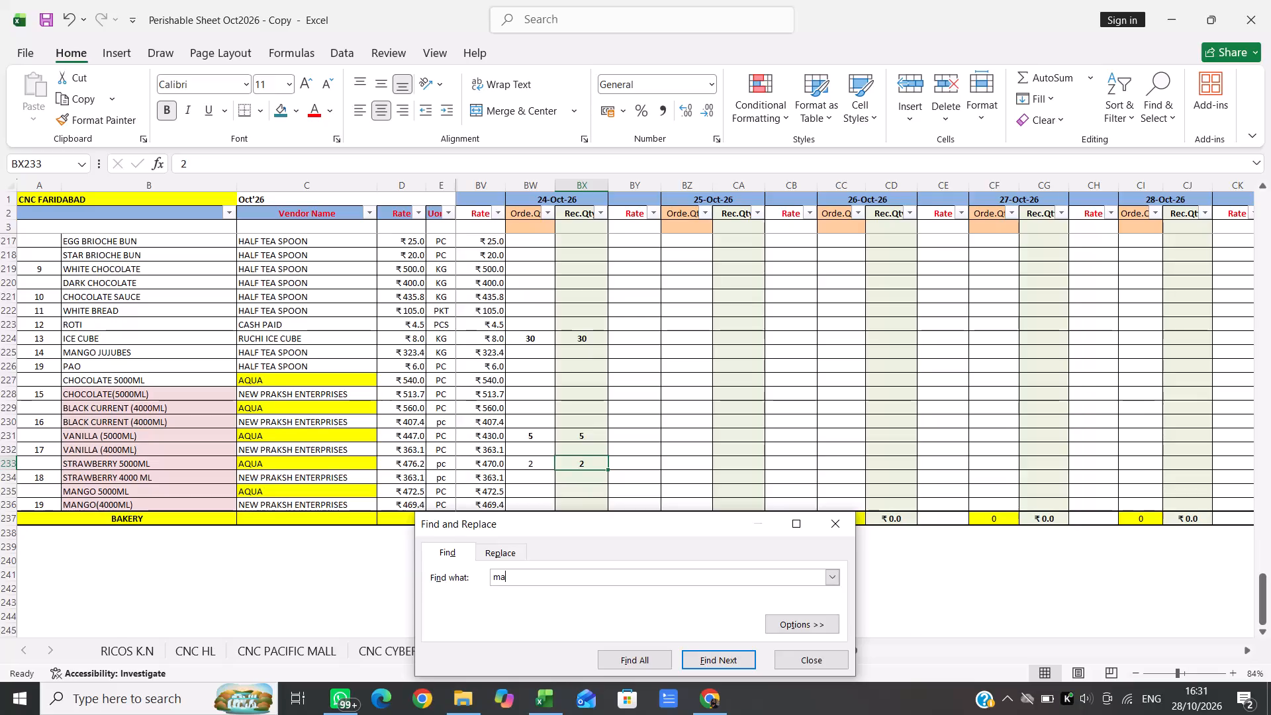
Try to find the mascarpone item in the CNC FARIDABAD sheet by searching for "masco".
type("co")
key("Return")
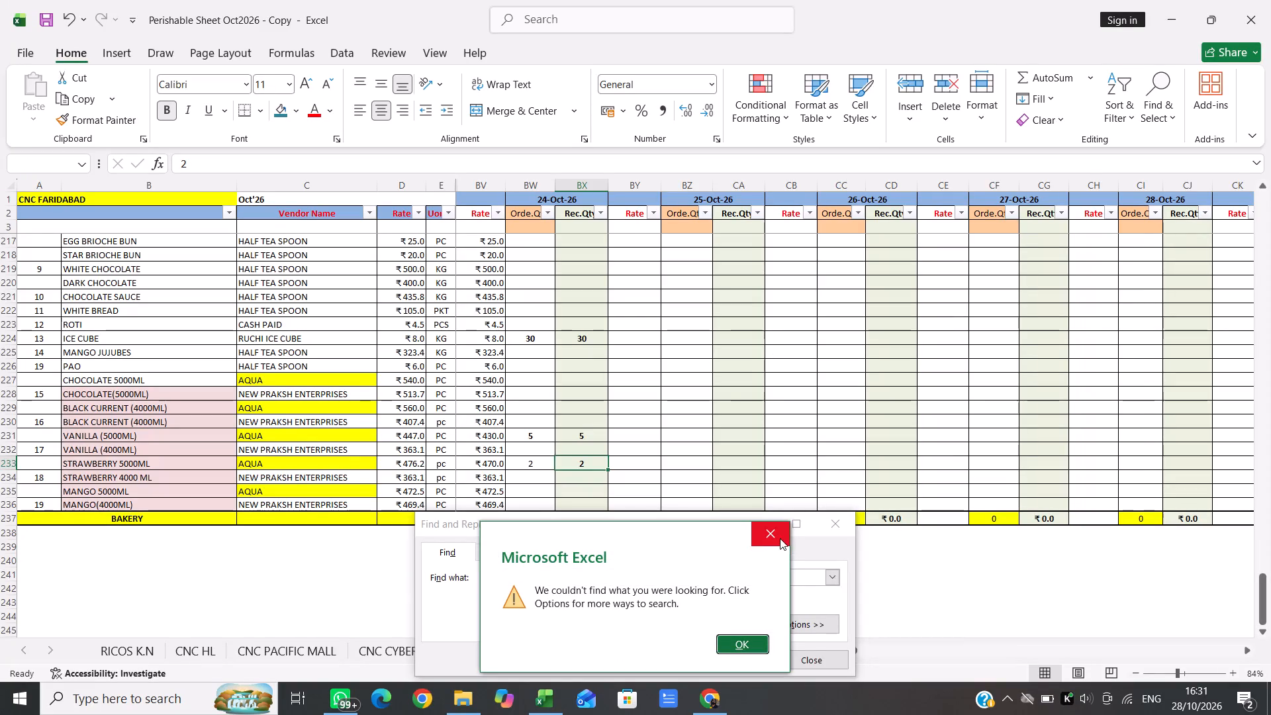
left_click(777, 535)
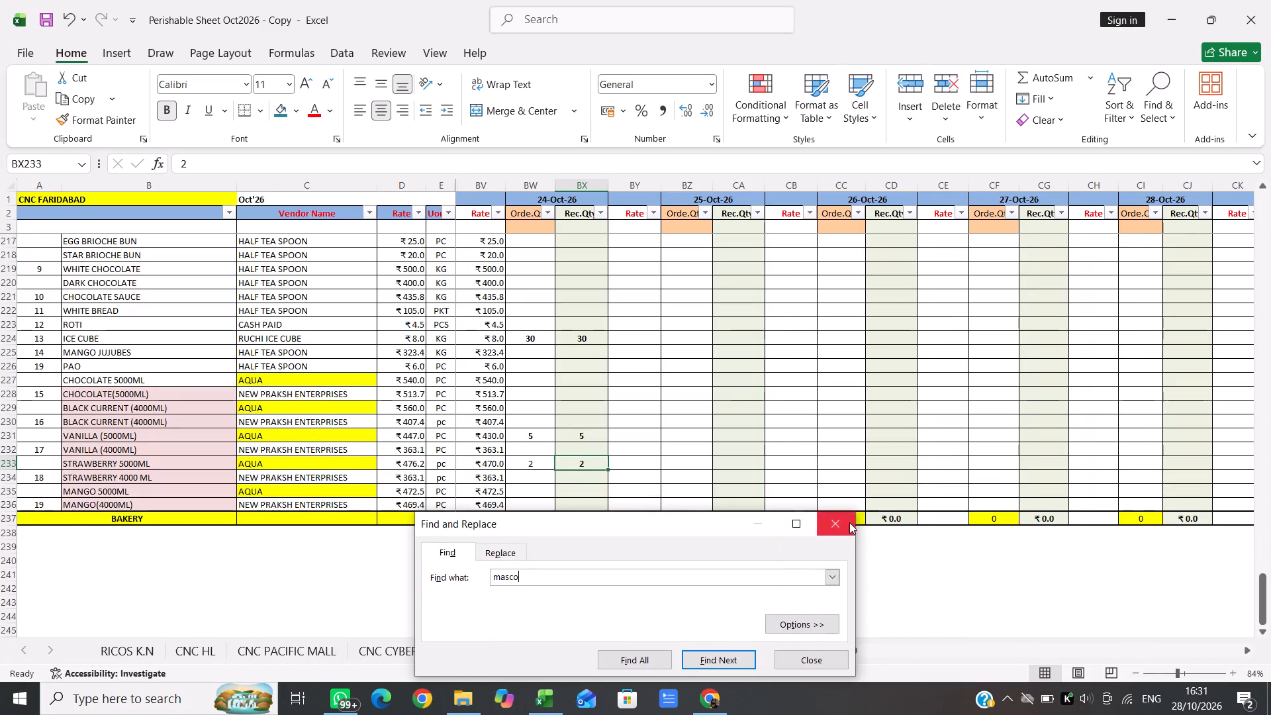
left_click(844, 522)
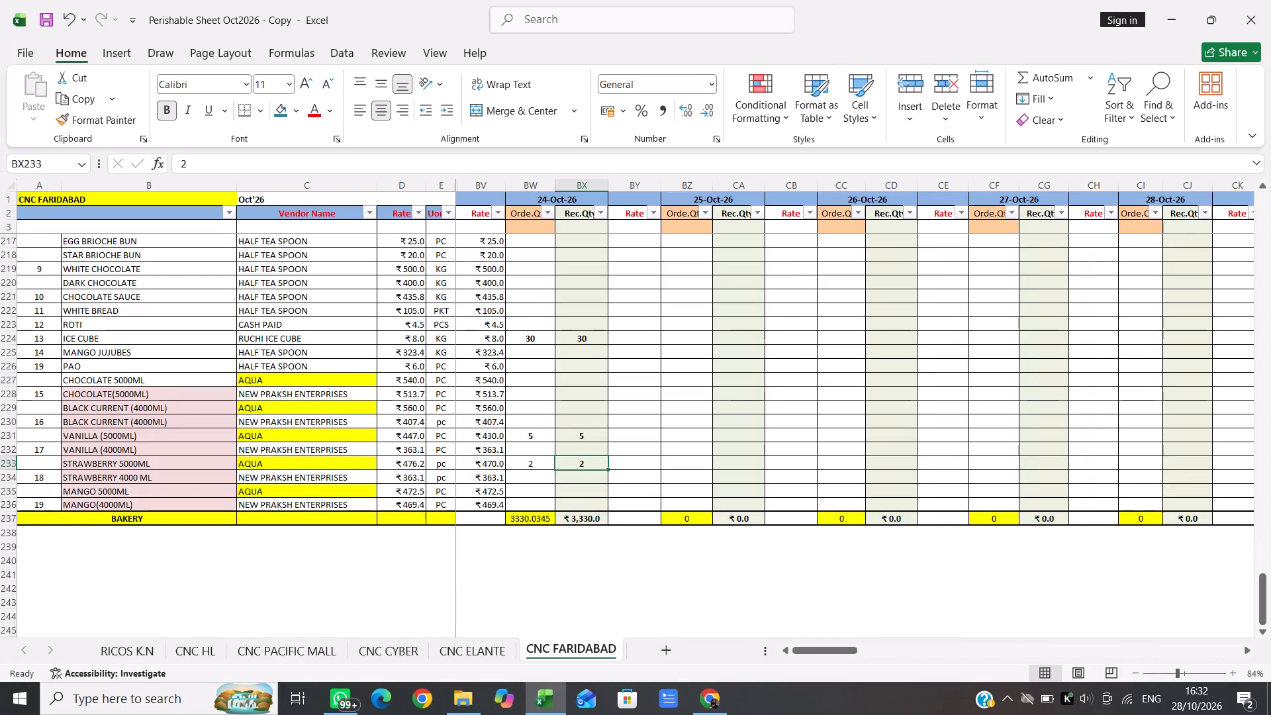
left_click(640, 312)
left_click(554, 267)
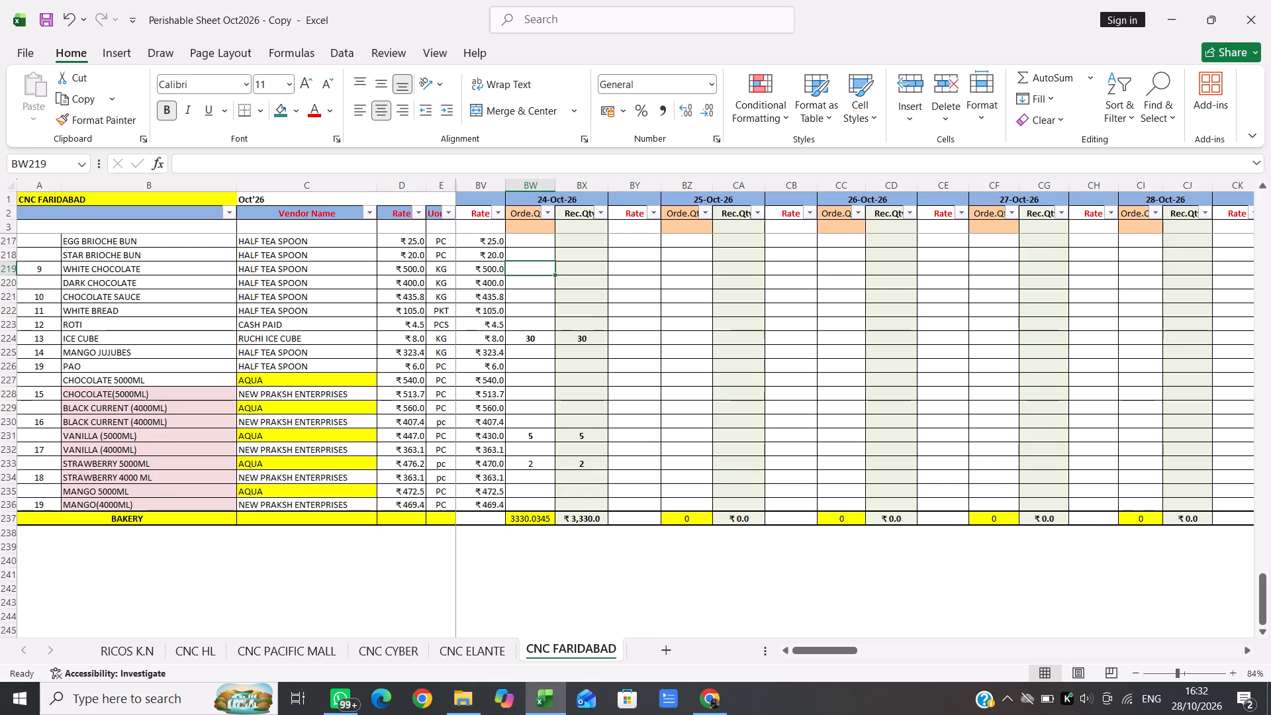
Search the sheet for "masc" and go to the 24-Oct-26 ordered quantity cell of AQUA's MASCARPONE CHEESE 500 GM.
key("ctrl+f")
key("BackSpace")
key("BackSpace")
key("BackSpace")
key("BackSpace")
type("masc")
key("Return")
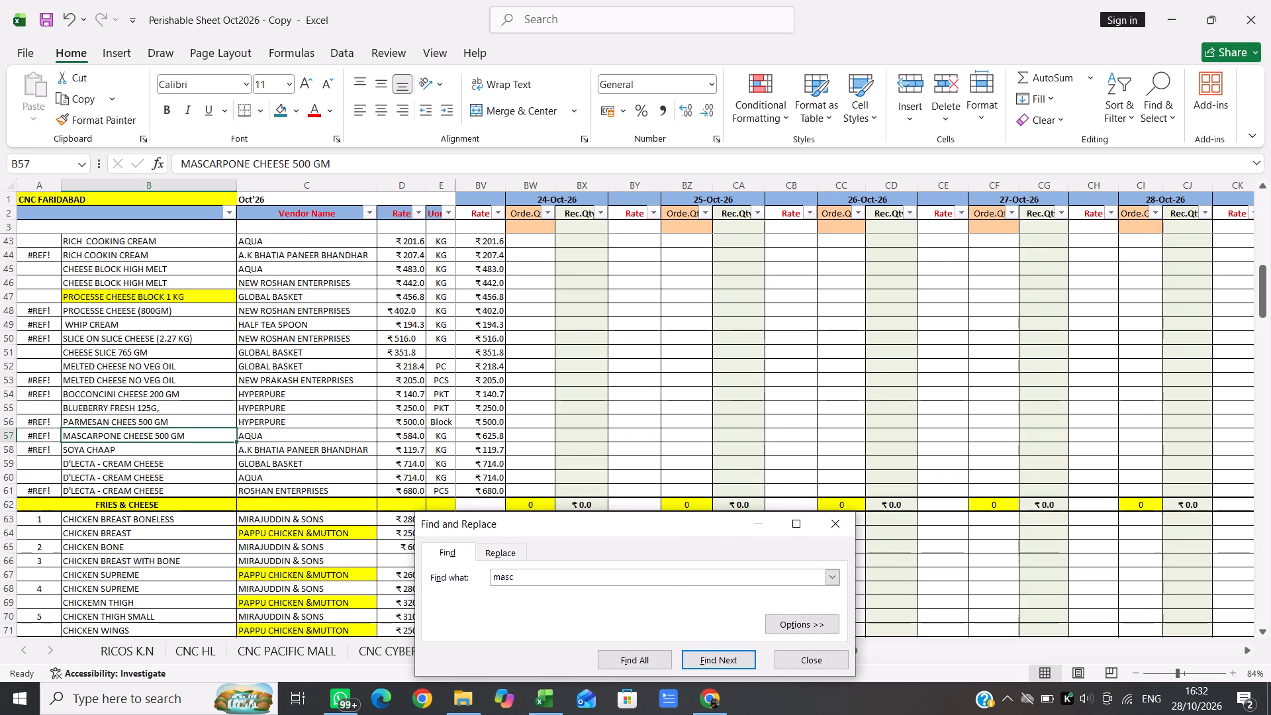
left_click(829, 522)
key("Right")
key("Right")
key("Right")
key("Right")
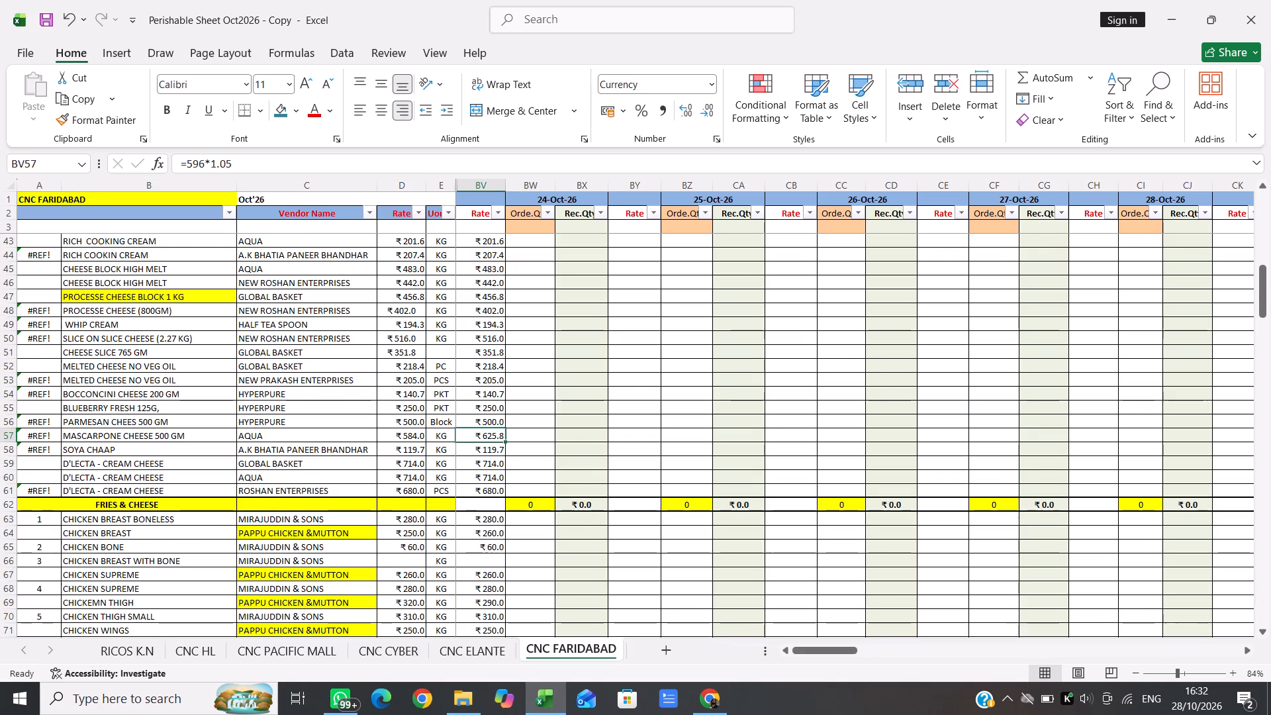
key("Right")
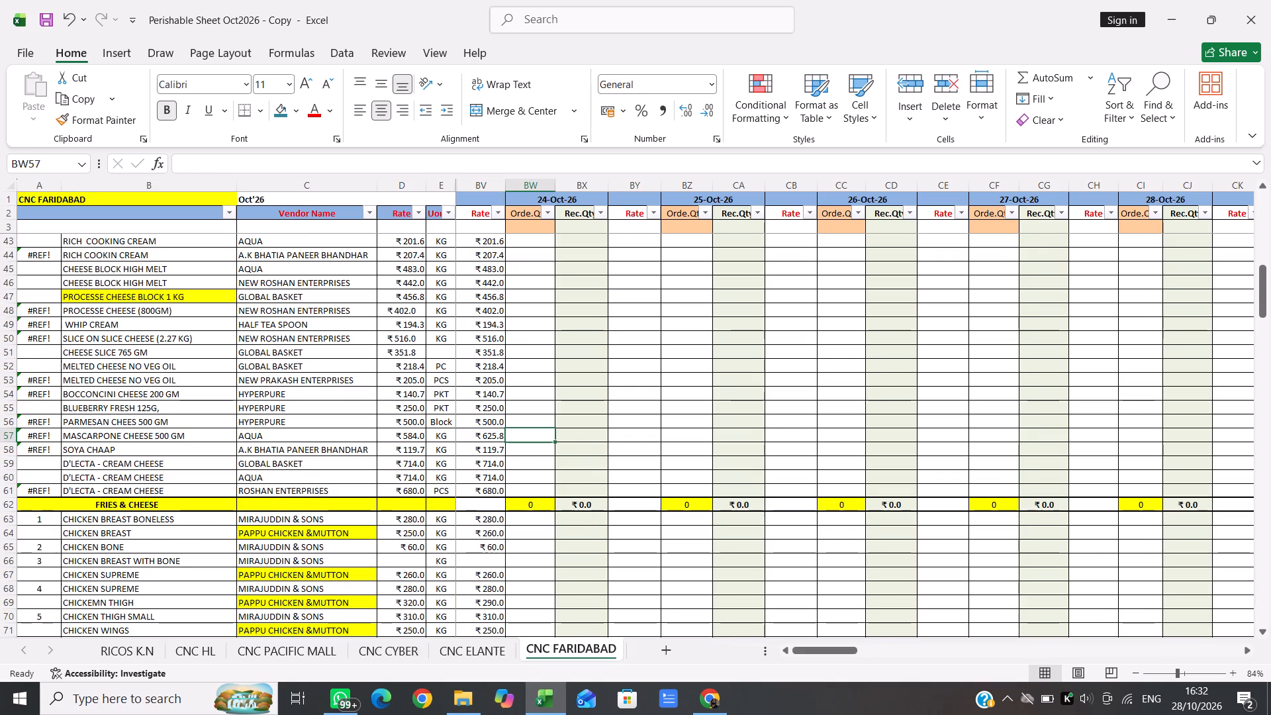
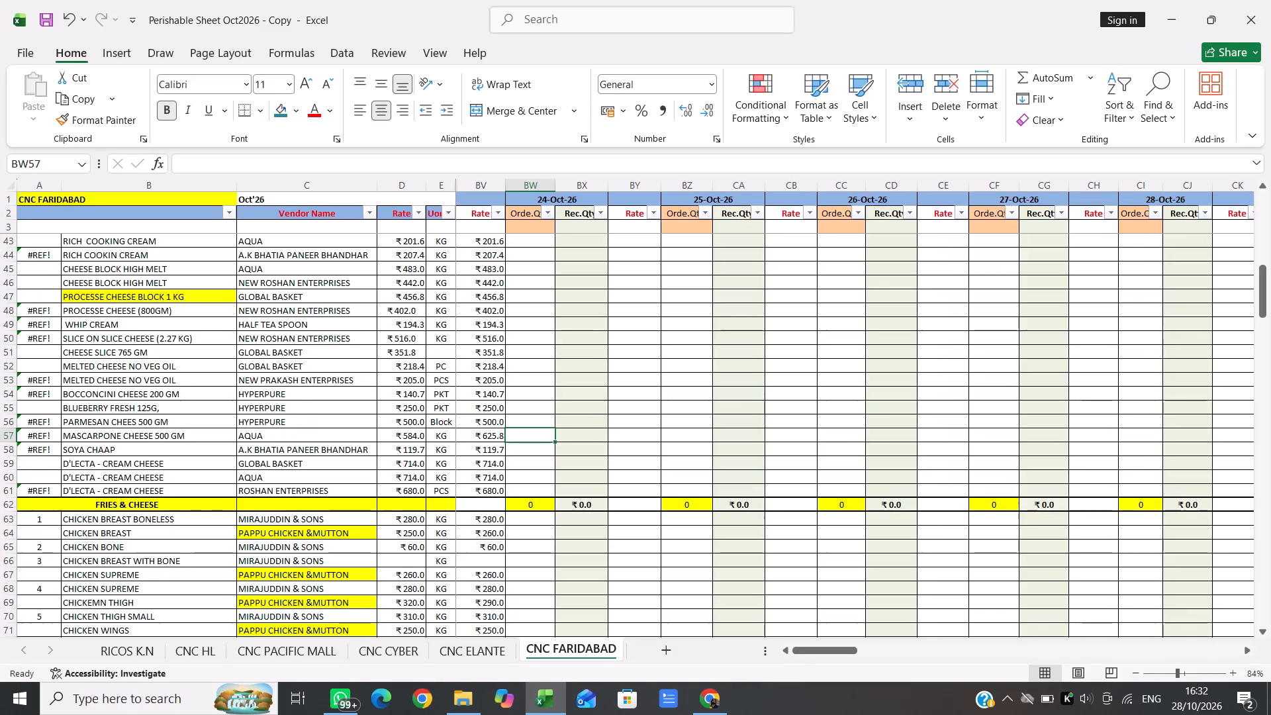
Check the rate formula for AQUA's MASCARPONE CHEESE 500 GM, then return to its 24-Oct-26 ordered quantity cell.
left_click(494, 432)
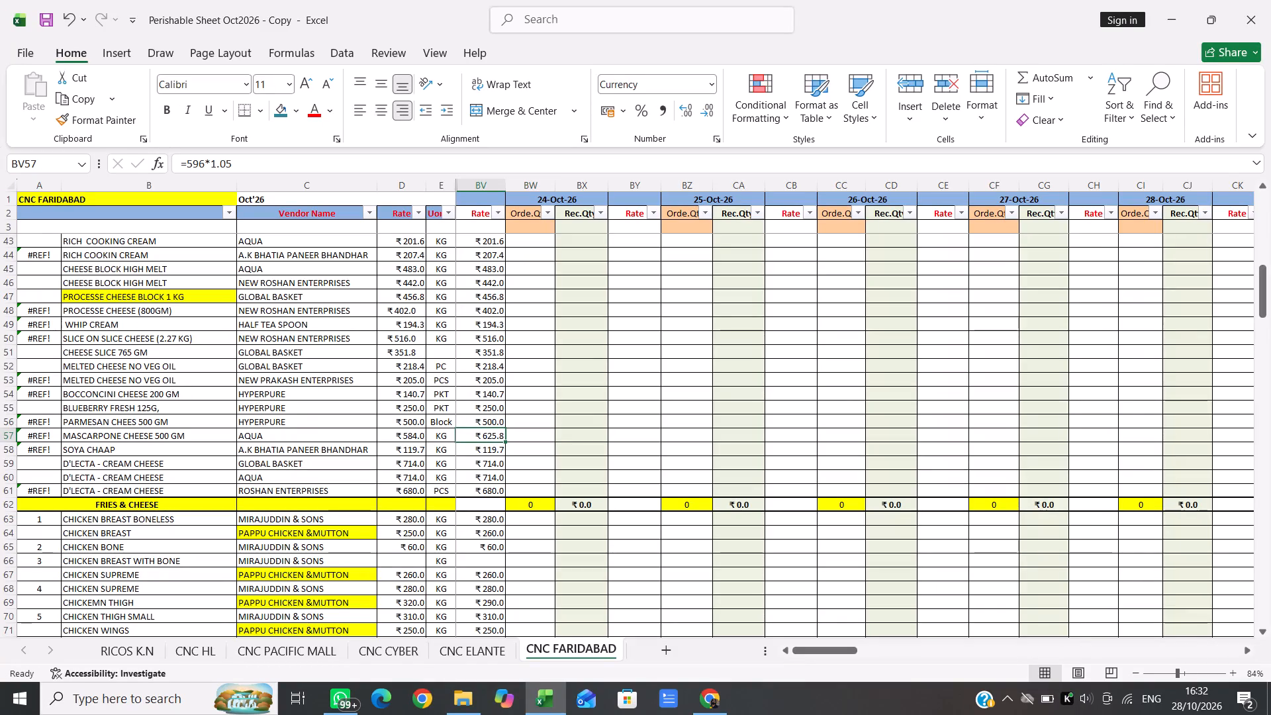
left_click(526, 432)
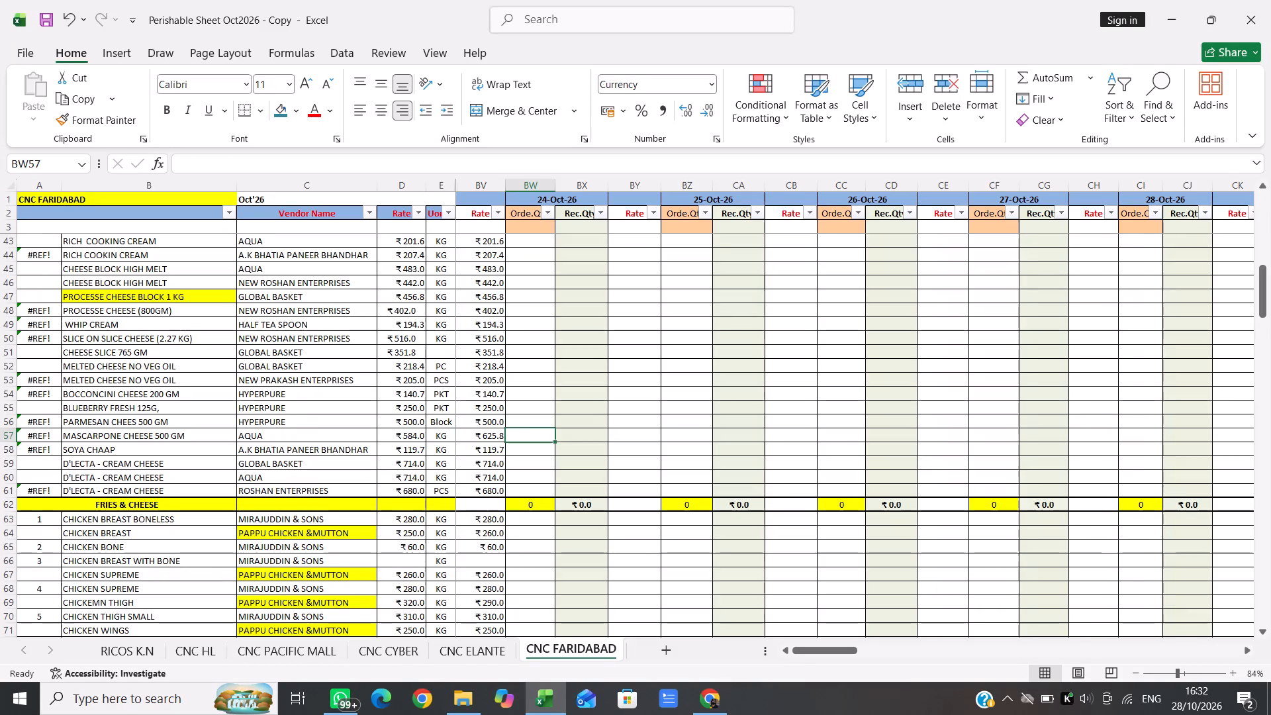
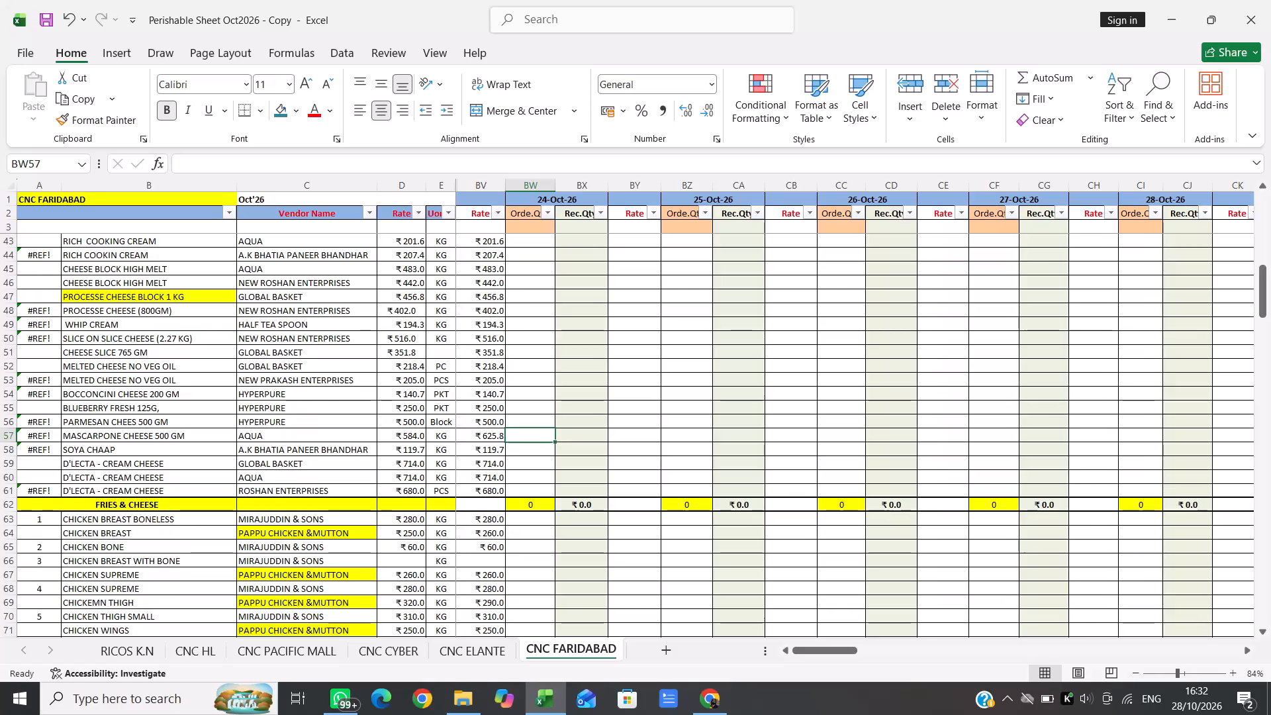
Set AQUA's MASCARPONE CHEESE 500 GM rate beside the 24-Oct-26 columns to =610*1.05, then select its 24-Oct-26 ordered quantity cell.
left_click(492, 434)
key("equal")
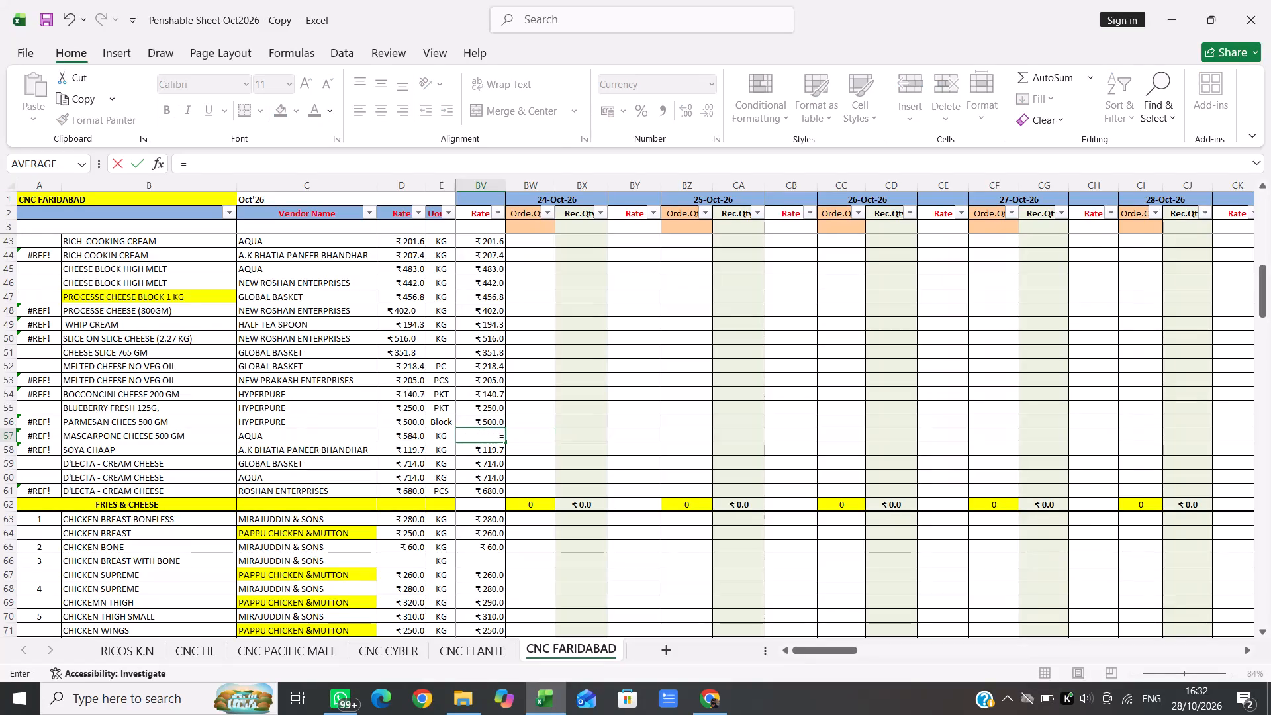
type("610")
type("*1.05")
key("Return")
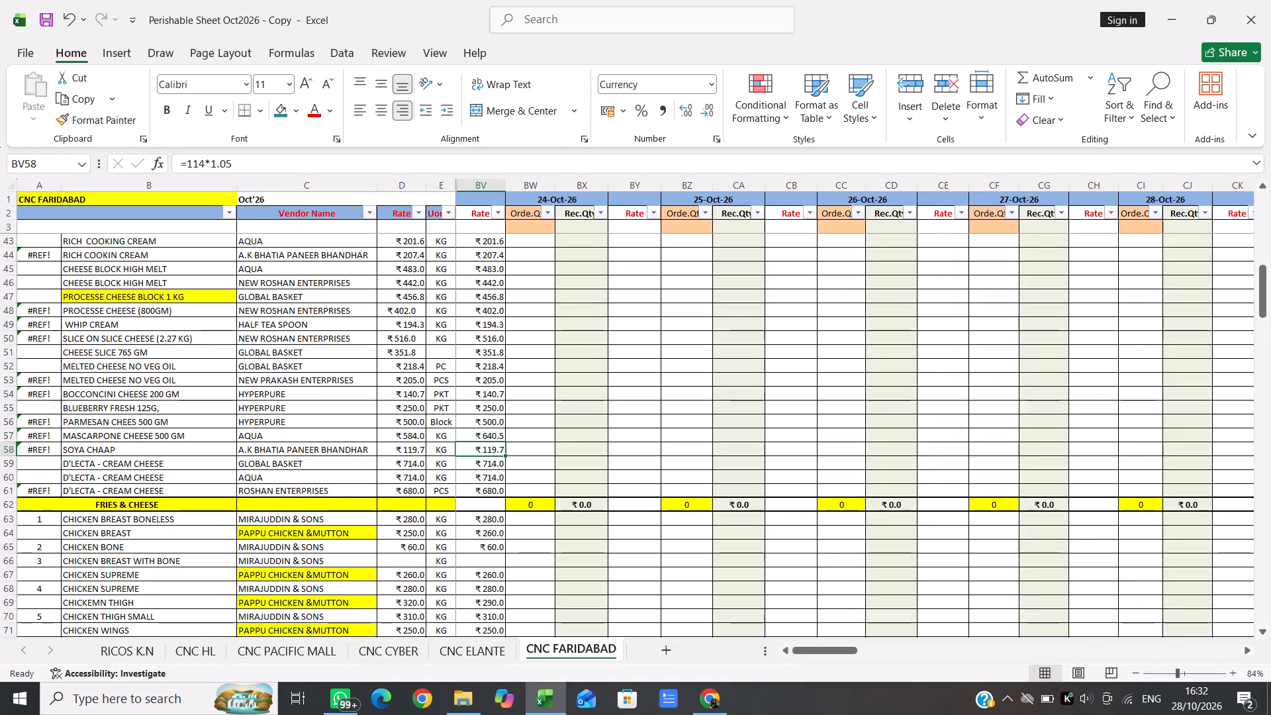
left_click(535, 433)
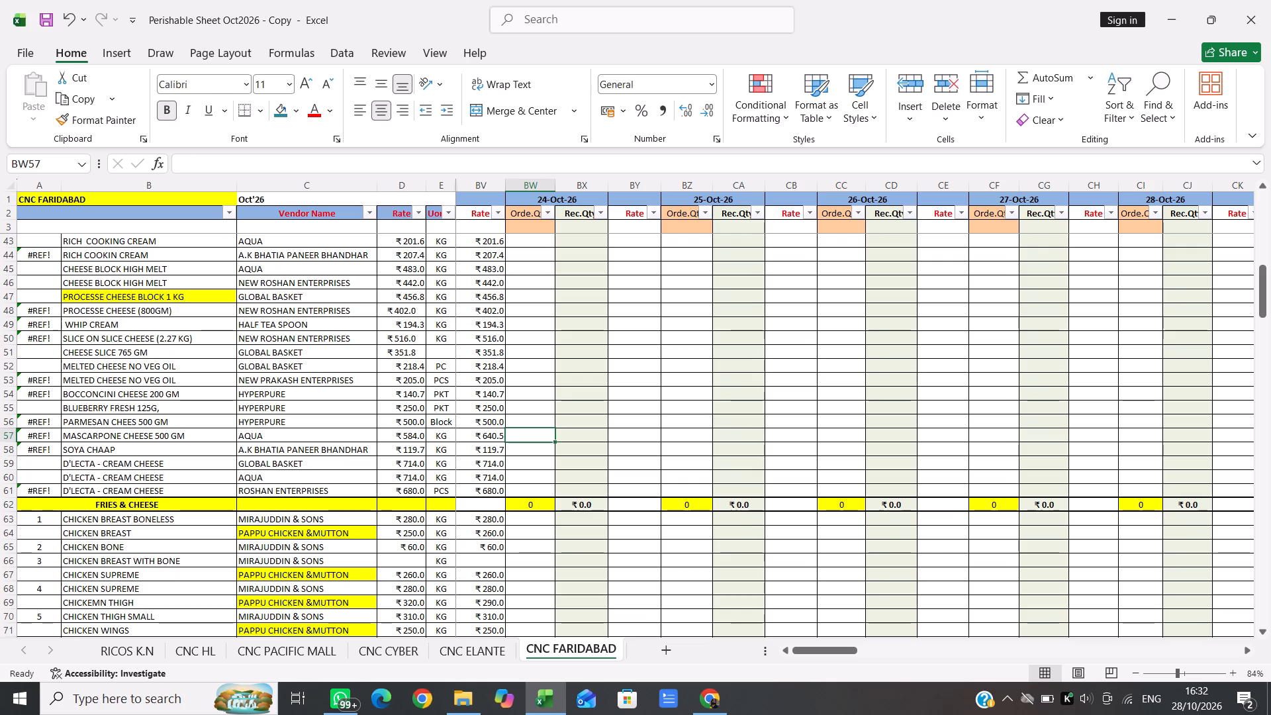
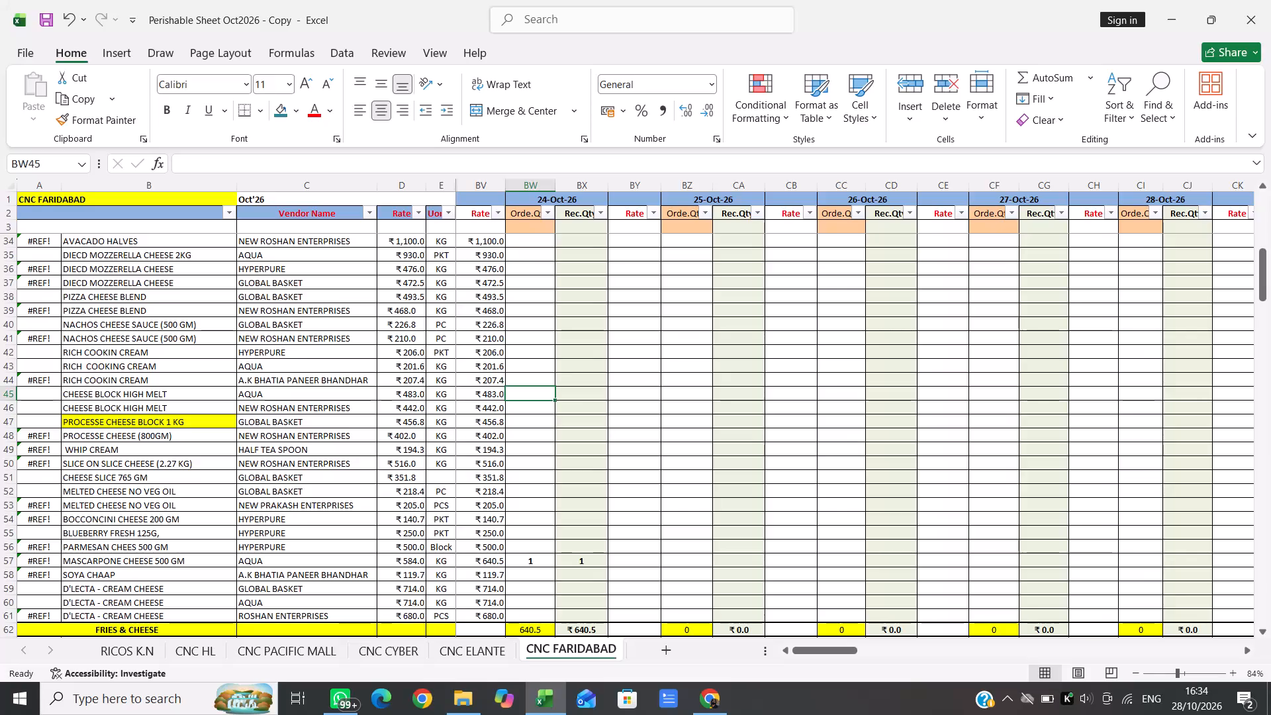
Set AQUA's CHEESE BLOCK HIGH MELT rate beside the 24-Oct-26 columns to =460*1.05.
left_click(492, 395)
key("equal")
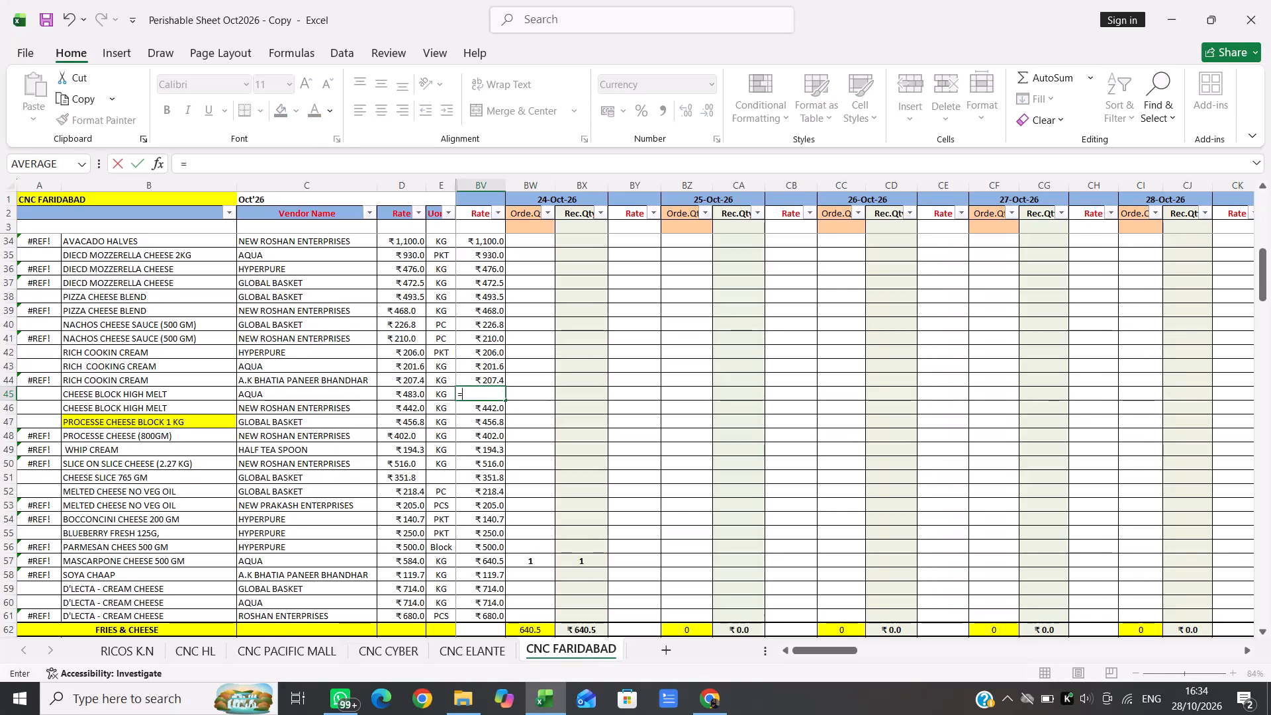
type("460")
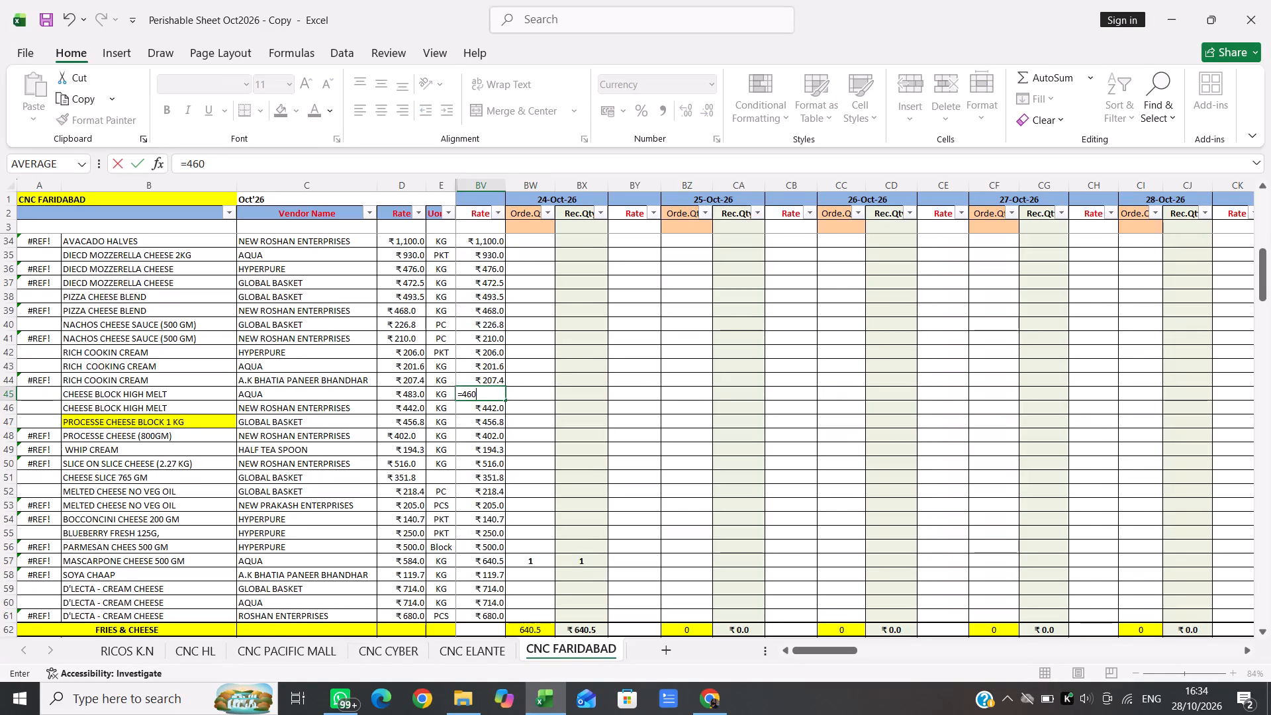
key("period")
key("1")
key("BackSpace")
key("BackSpace")
type("*1.05")
key("Return")
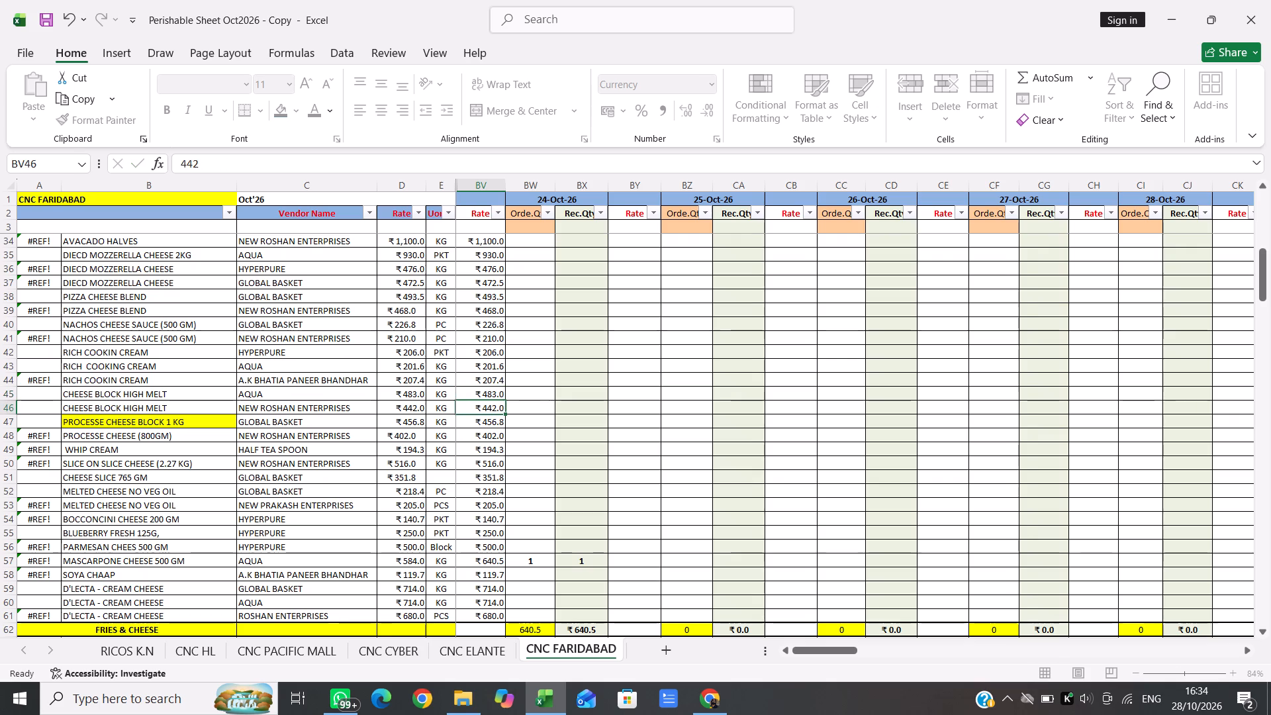
Enter 1 as the 24-Oct-26 ordered quantity for AQUA's CHEESE BLOCK HIGH MELT.
left_click(528, 389)
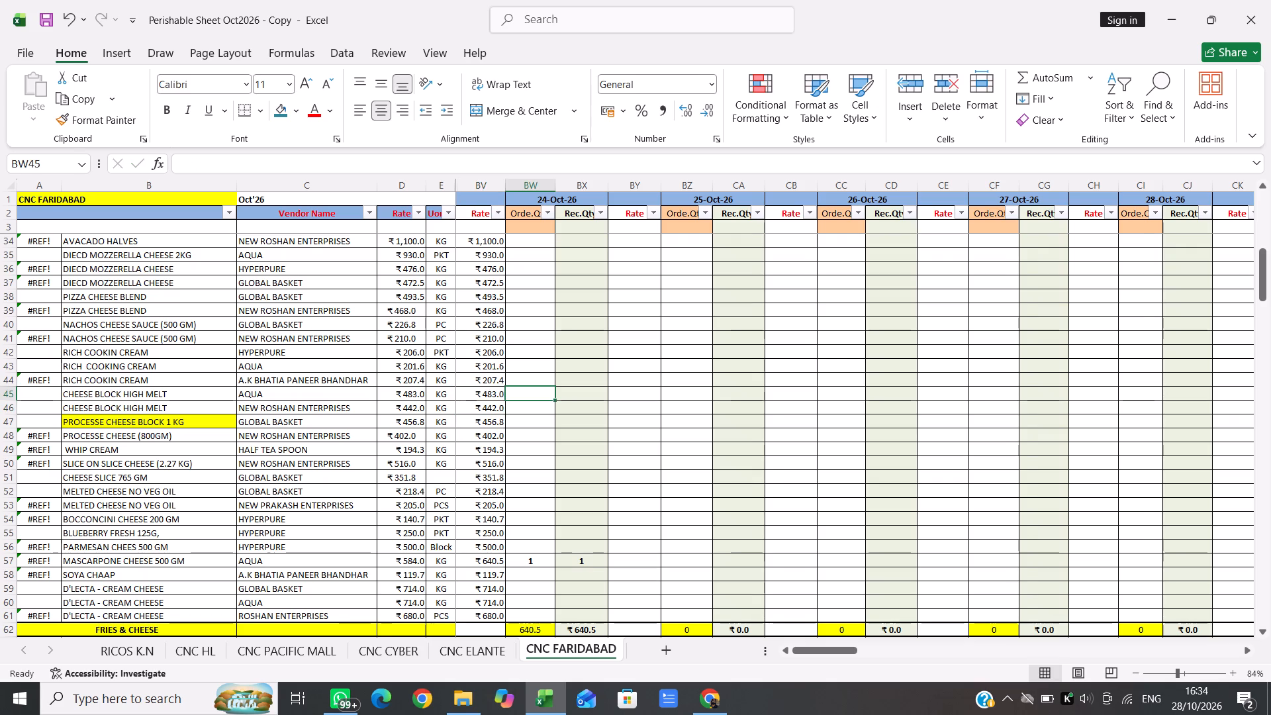
key("1")
key("Right")
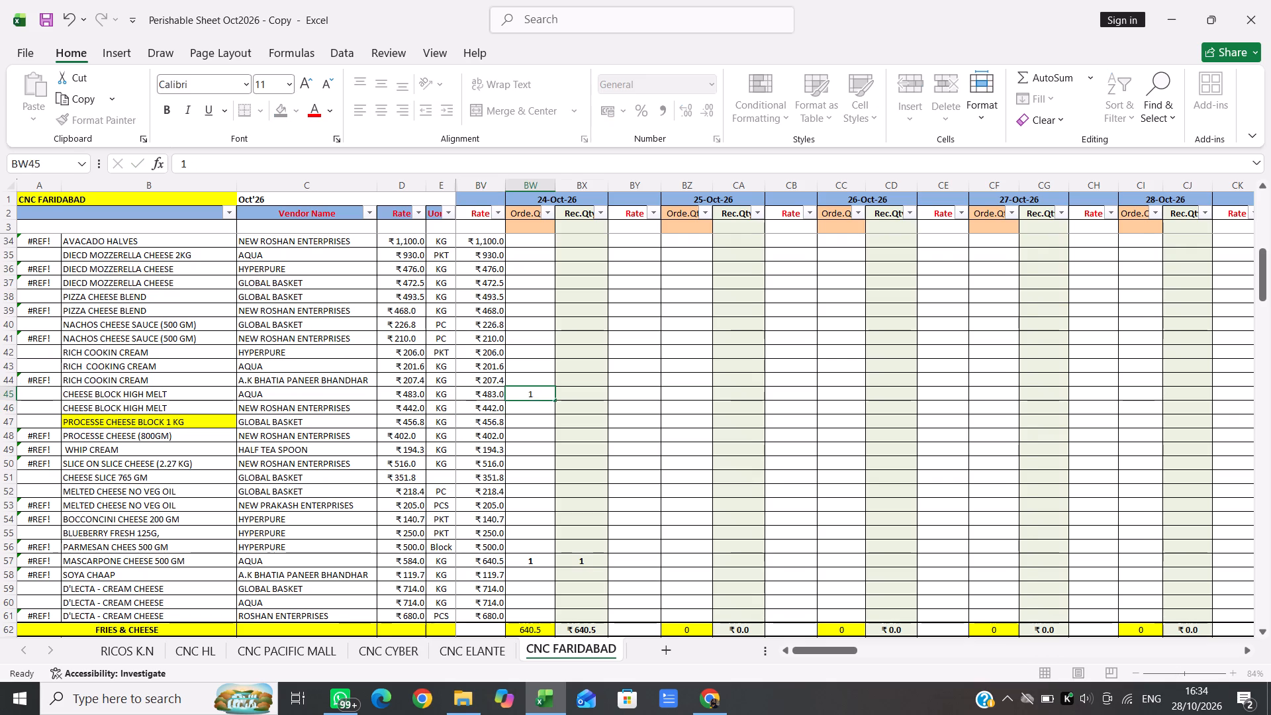
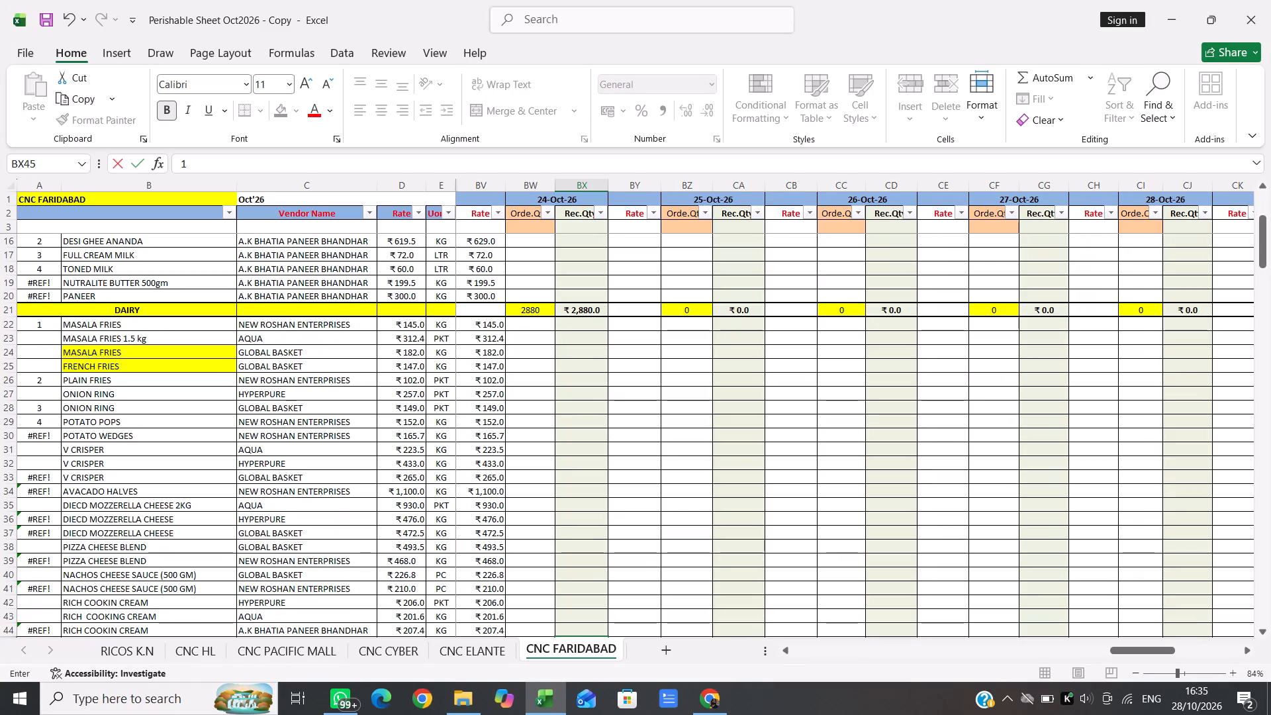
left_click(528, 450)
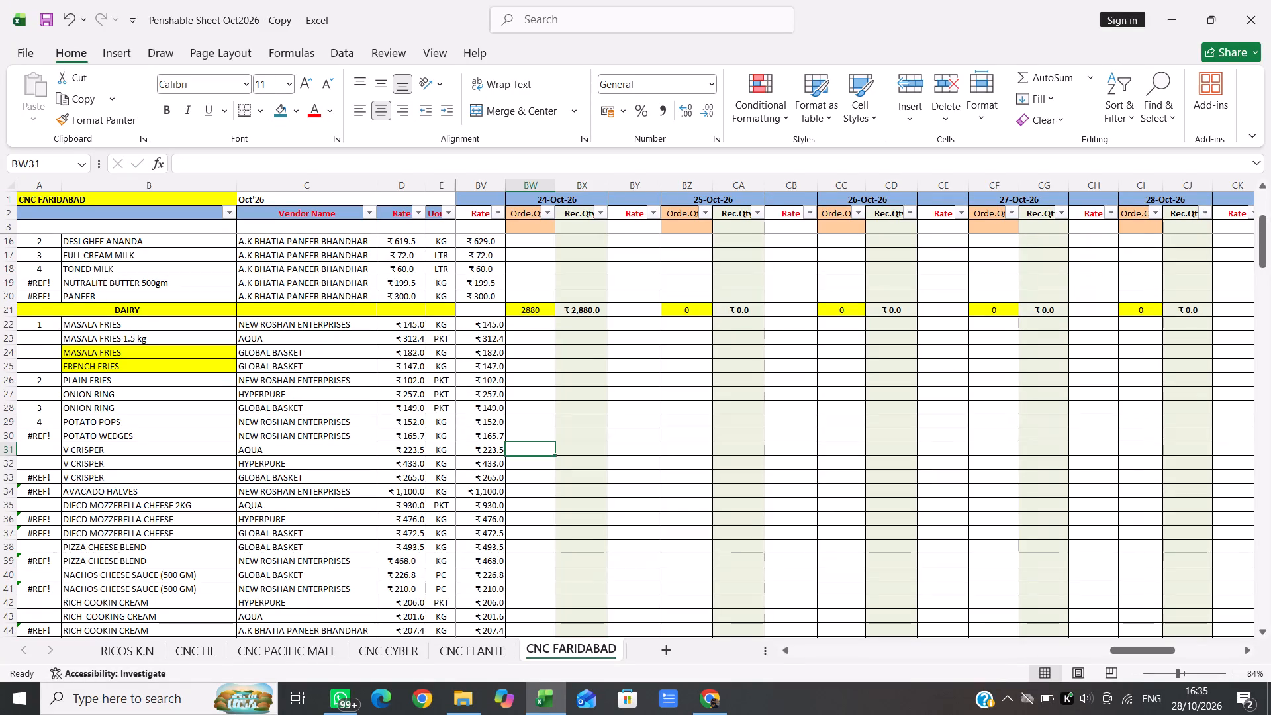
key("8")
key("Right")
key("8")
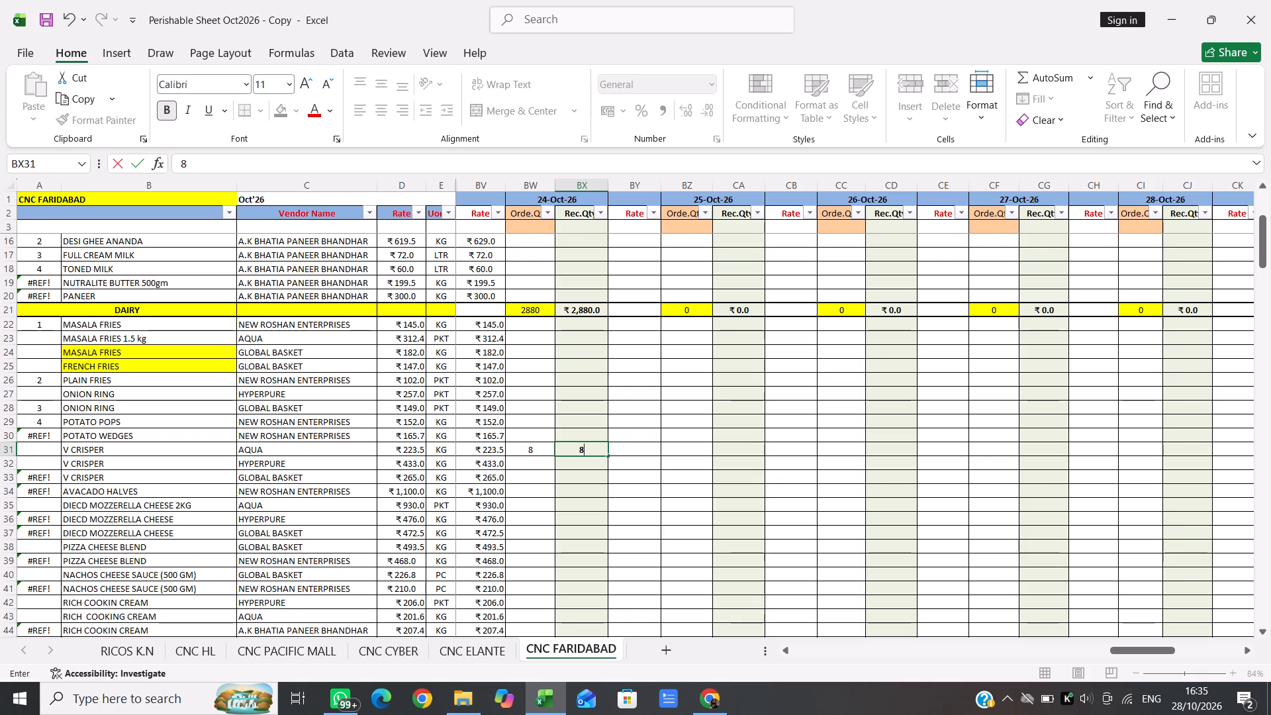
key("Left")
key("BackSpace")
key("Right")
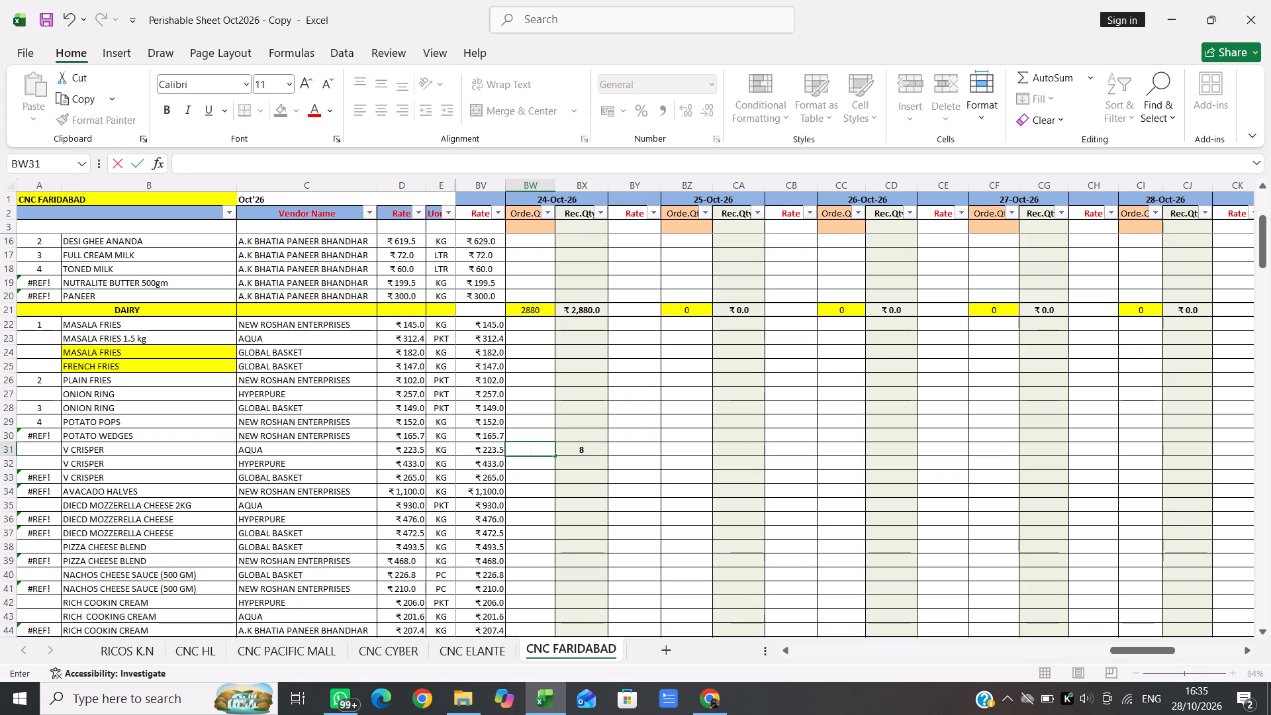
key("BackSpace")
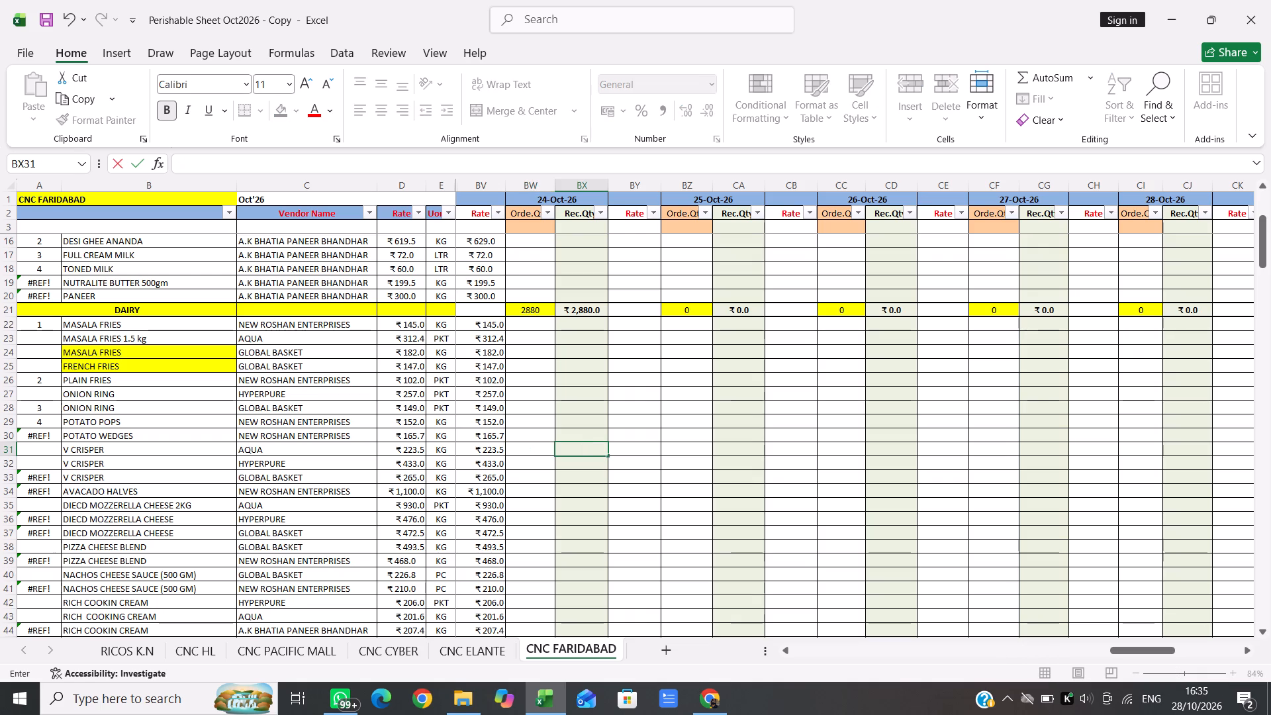
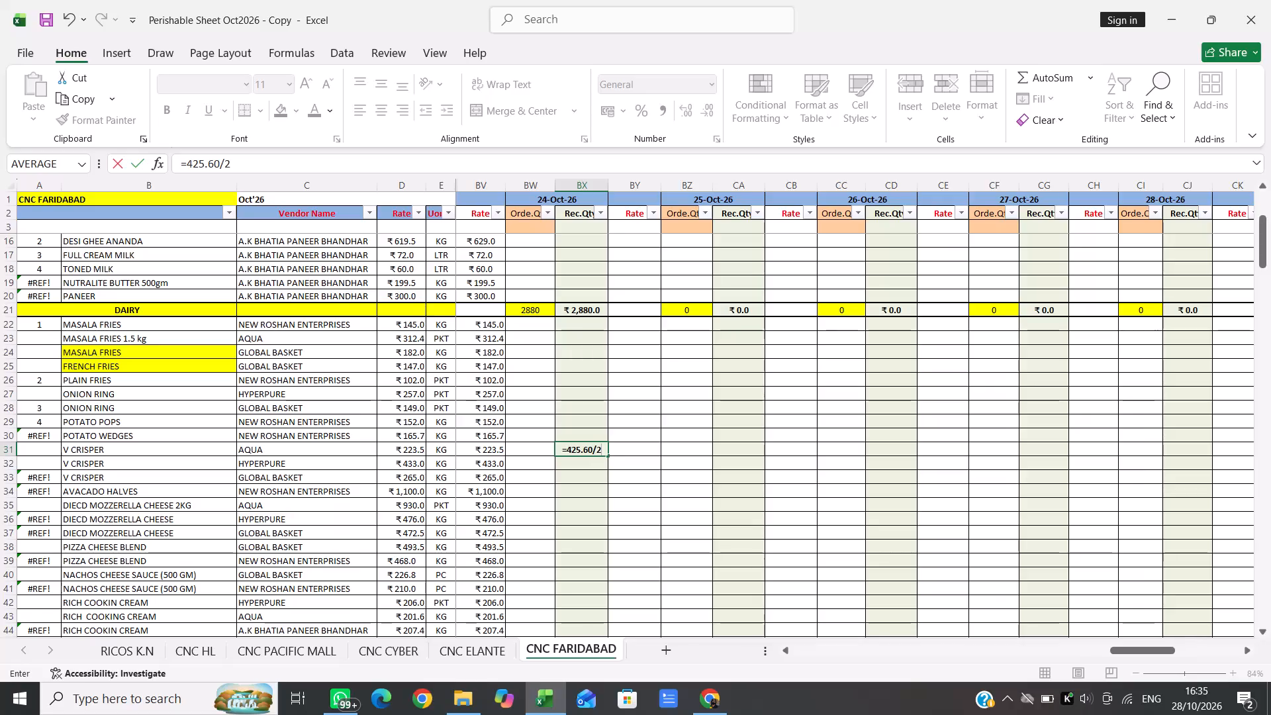
Calculate =425.60/2 in the 24-Oct-26 received quantity cell of AQUA's V CRISPER row.
key("Return")
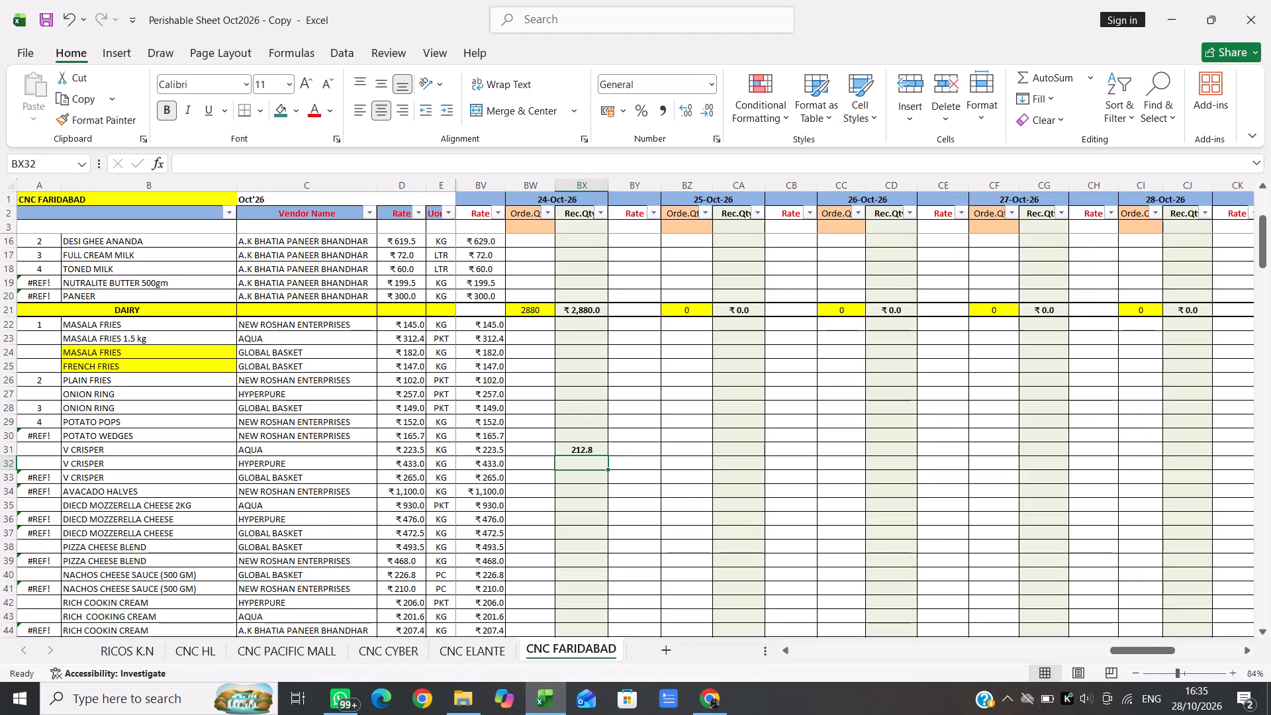
Set AQUA's V CRISPER rate, in the Rate column just before the 24-Oct-26 quantities, to =212.8*1.05.
left_click(488, 447)
key("equal")
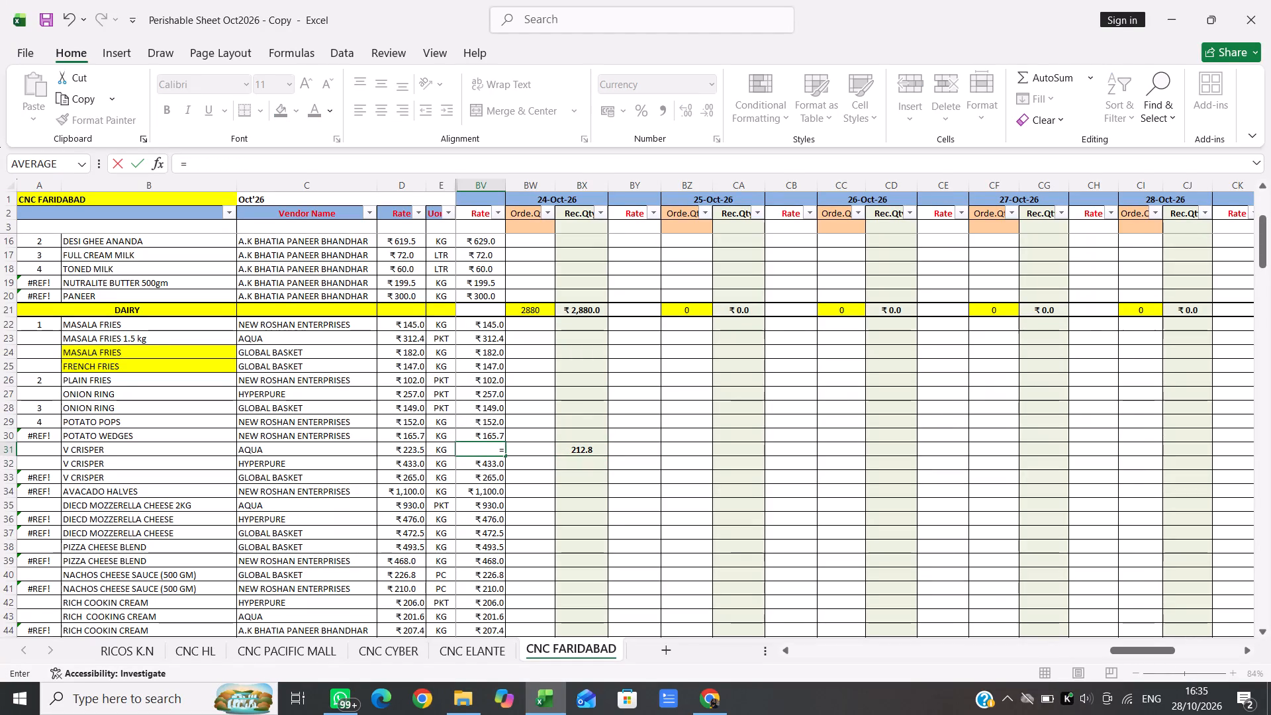
type("212")
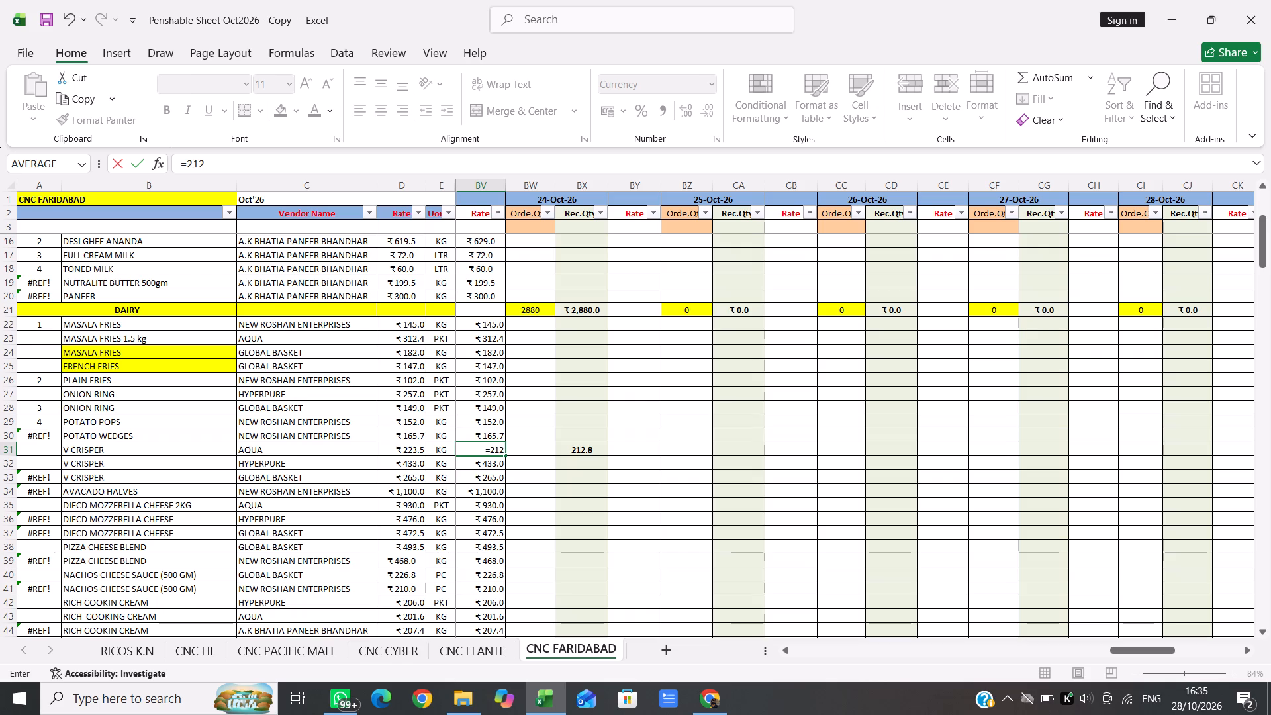
type(".8")
type("*1.05")
key("Return")
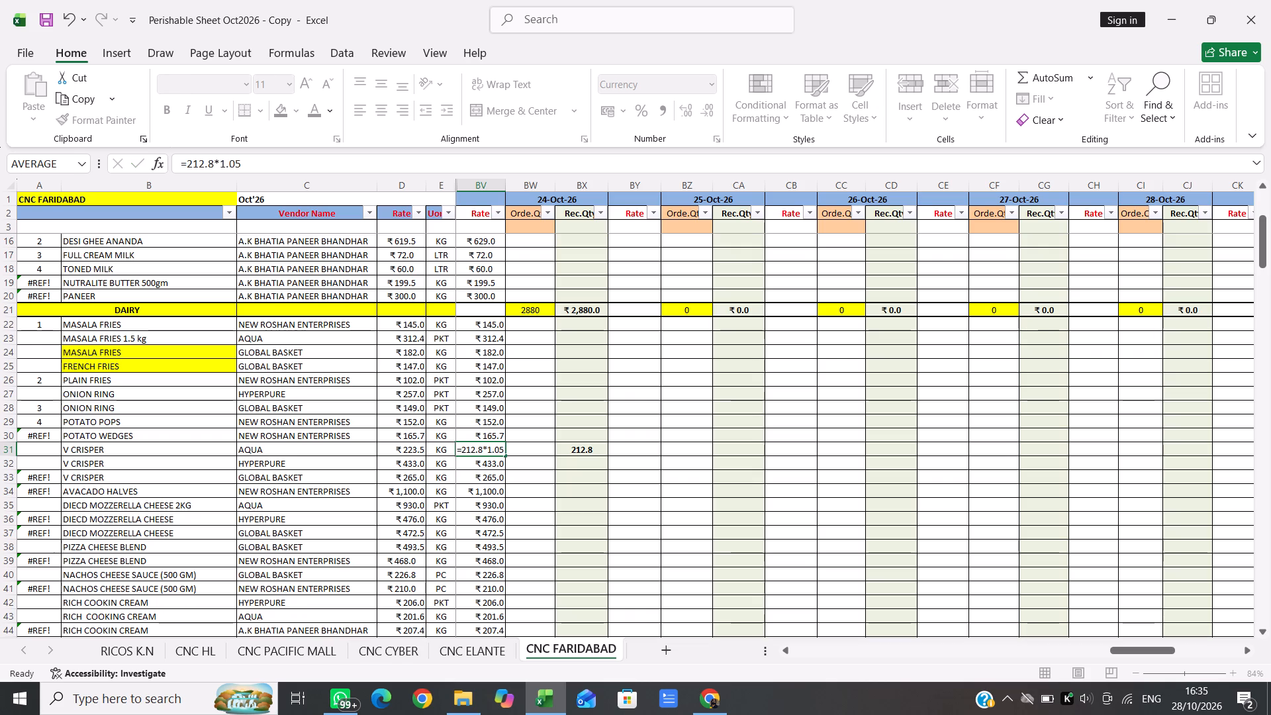
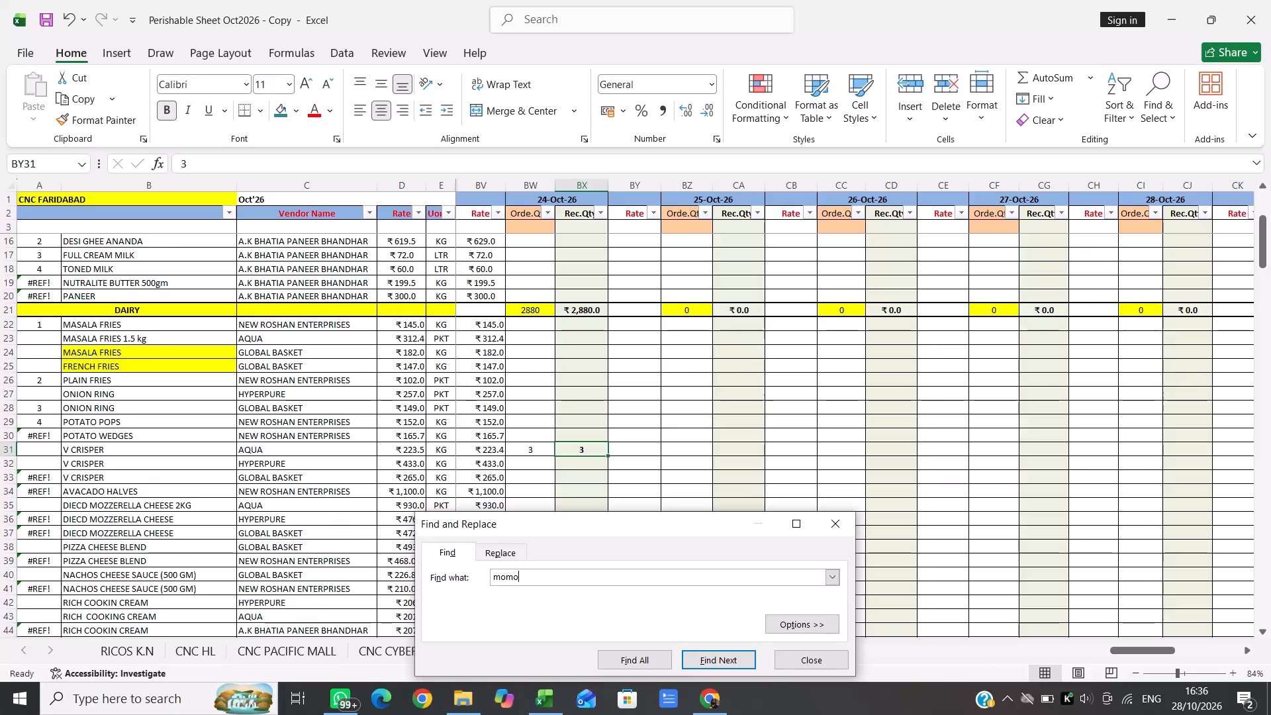
Find AQUA's CHICKEN MOMO row by searching for momo and select its rate cell just before the 24-Oct-26 quantities.
left_click(838, 526)
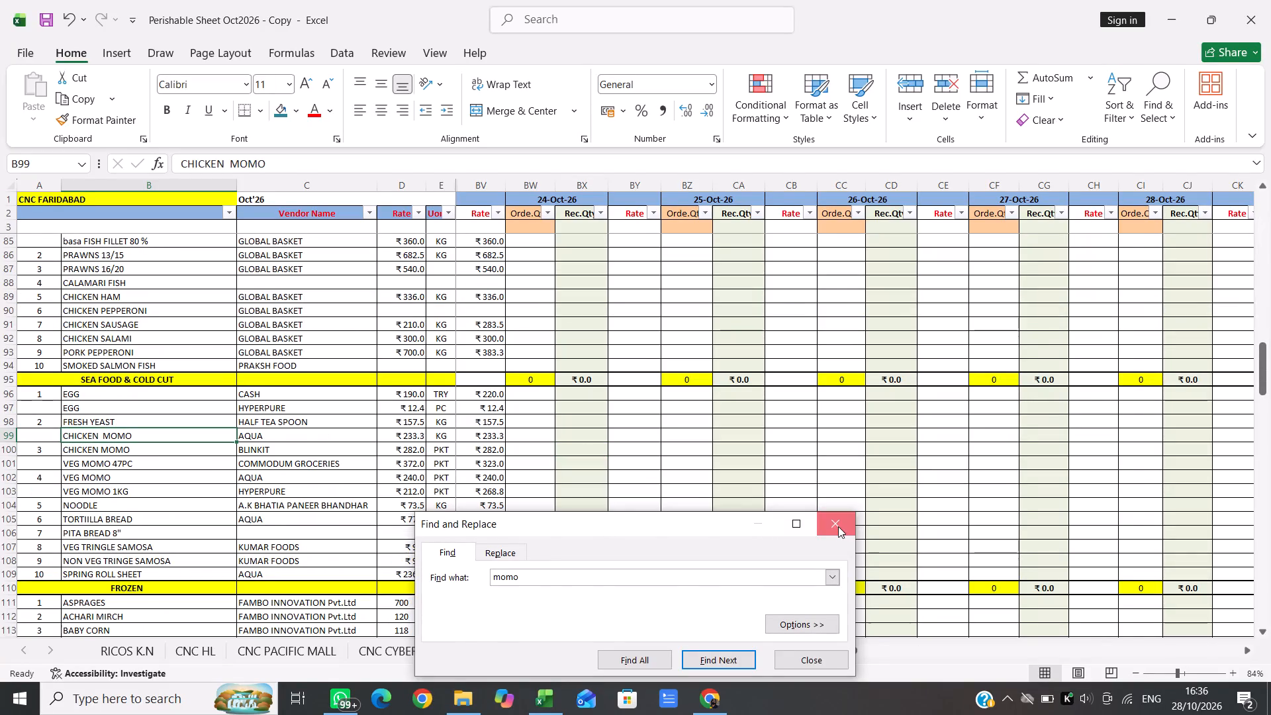
key("Right")
key("Right")
key("Right")
key("Right")
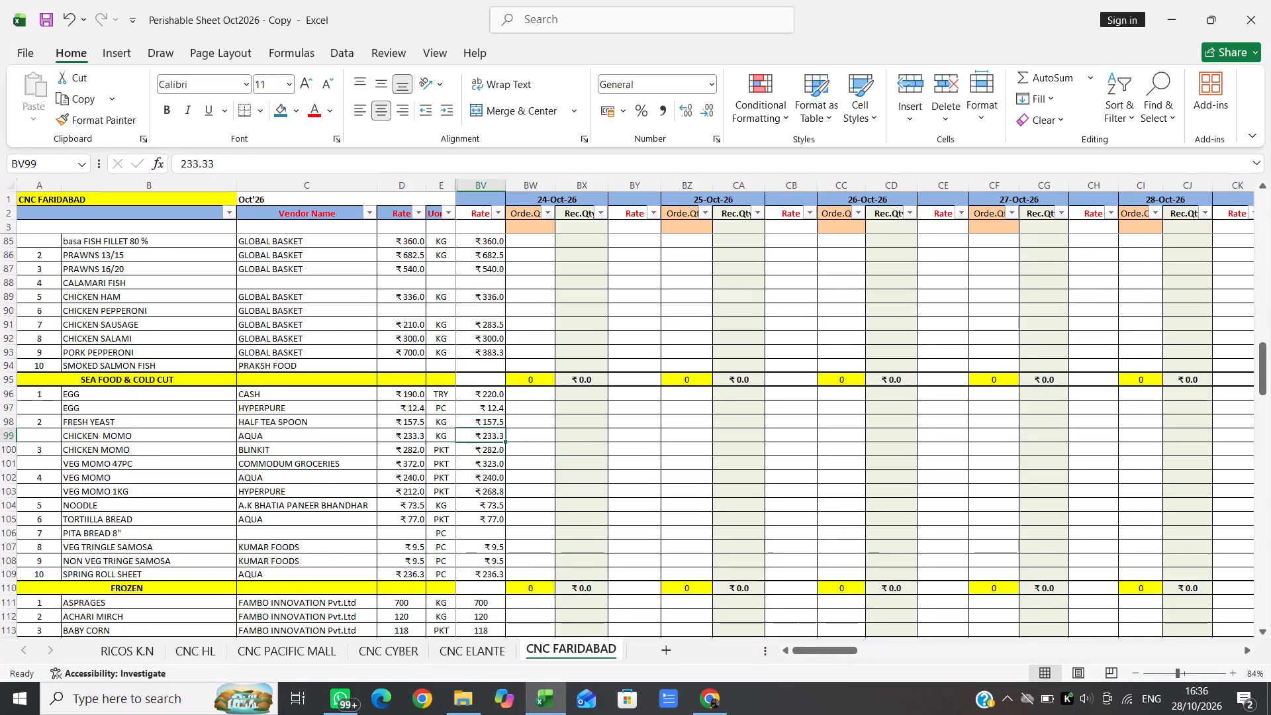
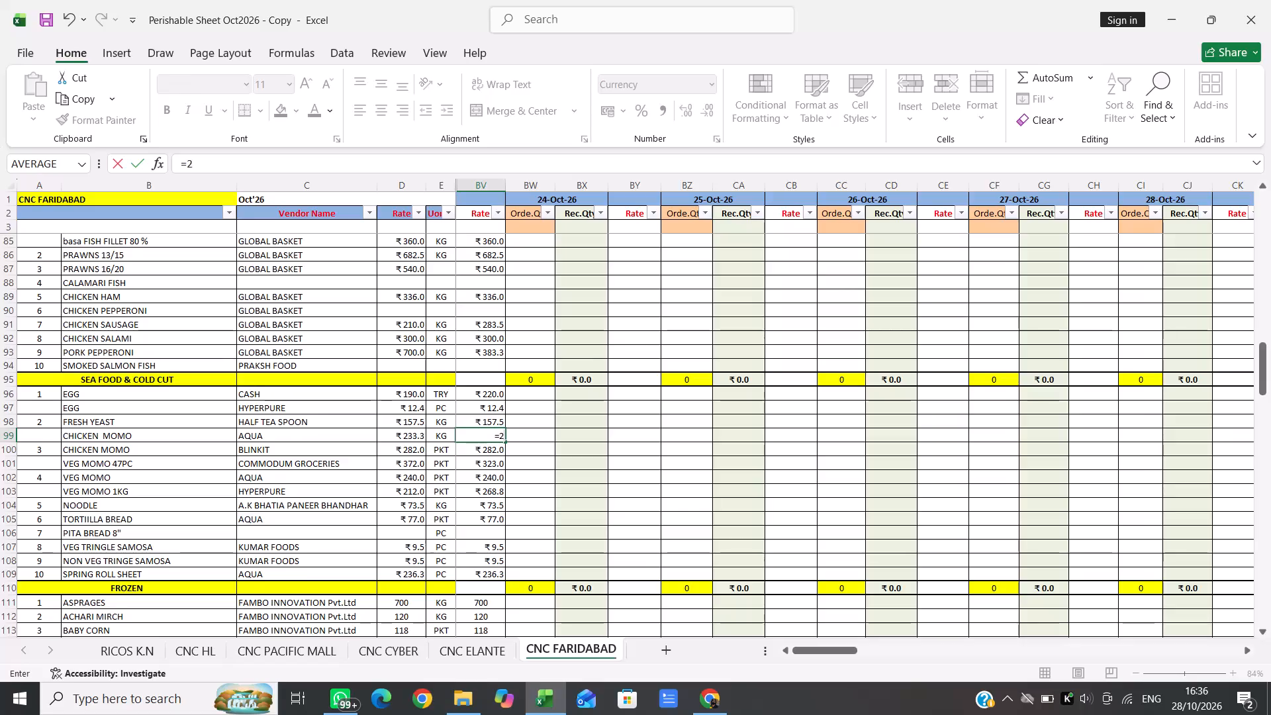
Enter AQUA's CHICKEN MOMO rate just before the 24-Oct-26 quantities as the formula =233.3*1.05.
type(".3*")
type("1.05")
key("Return")
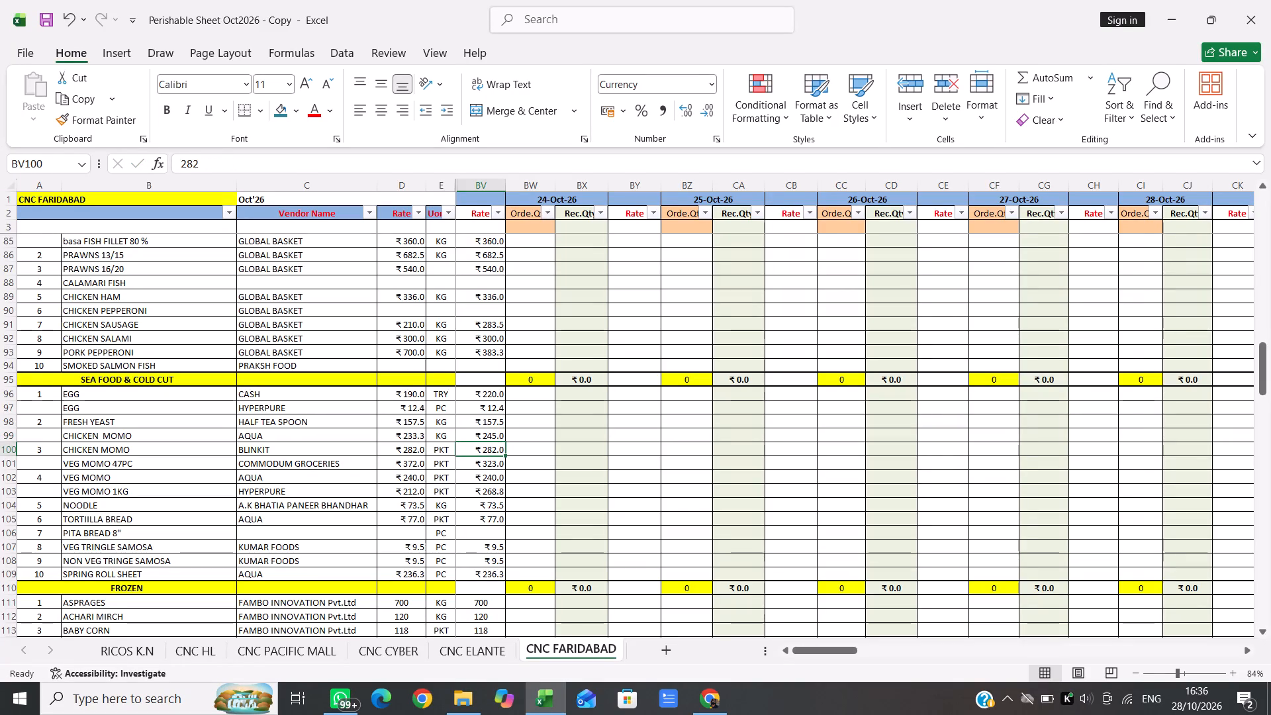
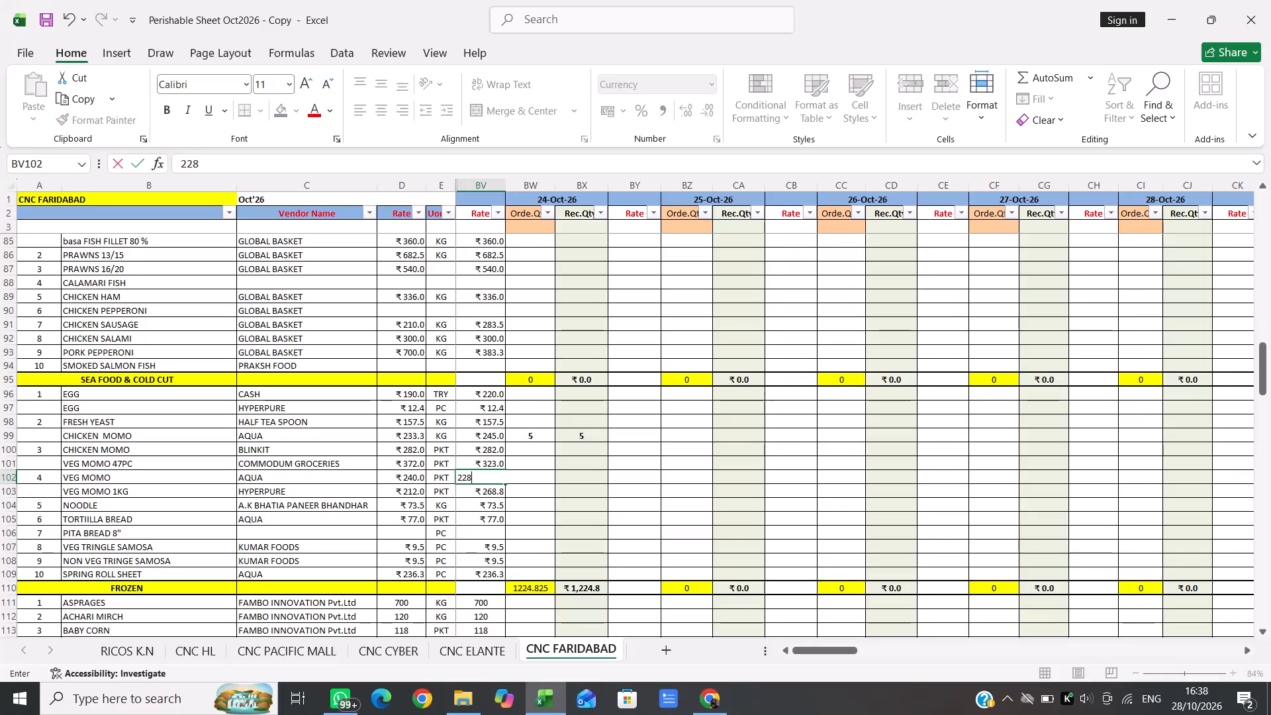
Enter AQUA's VEG MOMO rate just before the 24-Oct-26 quantities as a formula based on 228.
key("BackSpace")
key("BackSpace")
key("BackSpace")
key("equal")
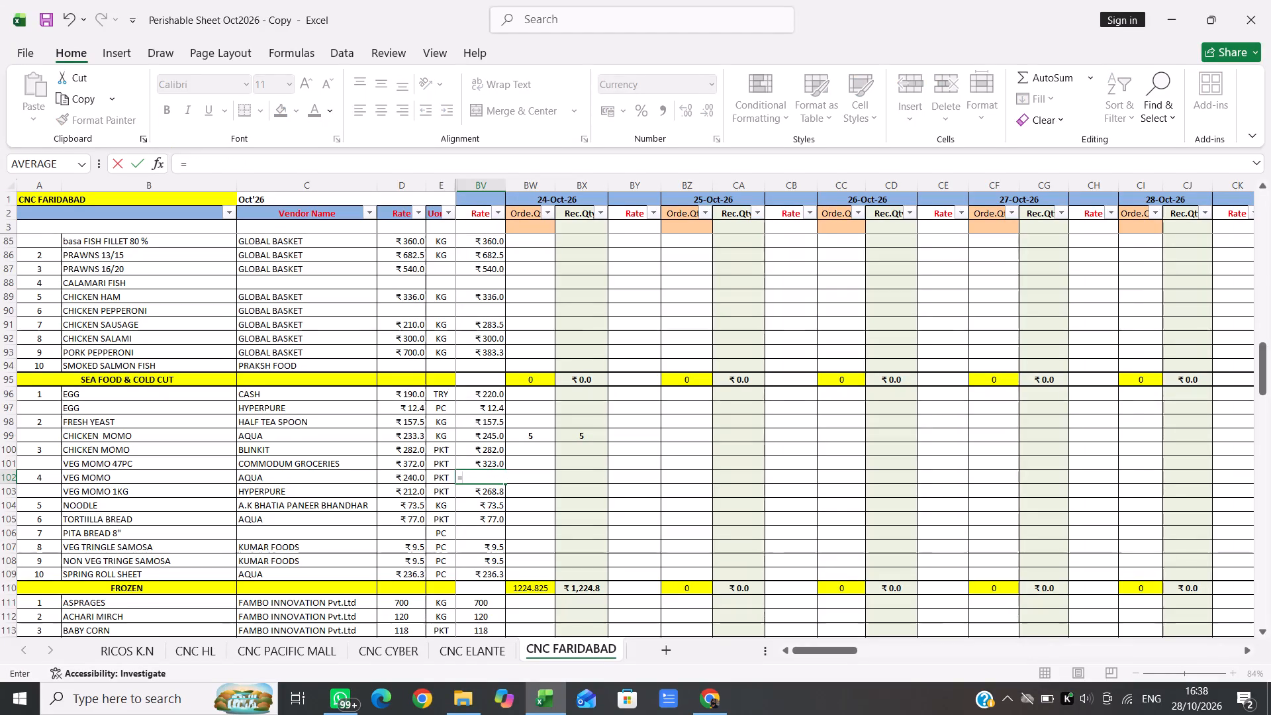
type("228")
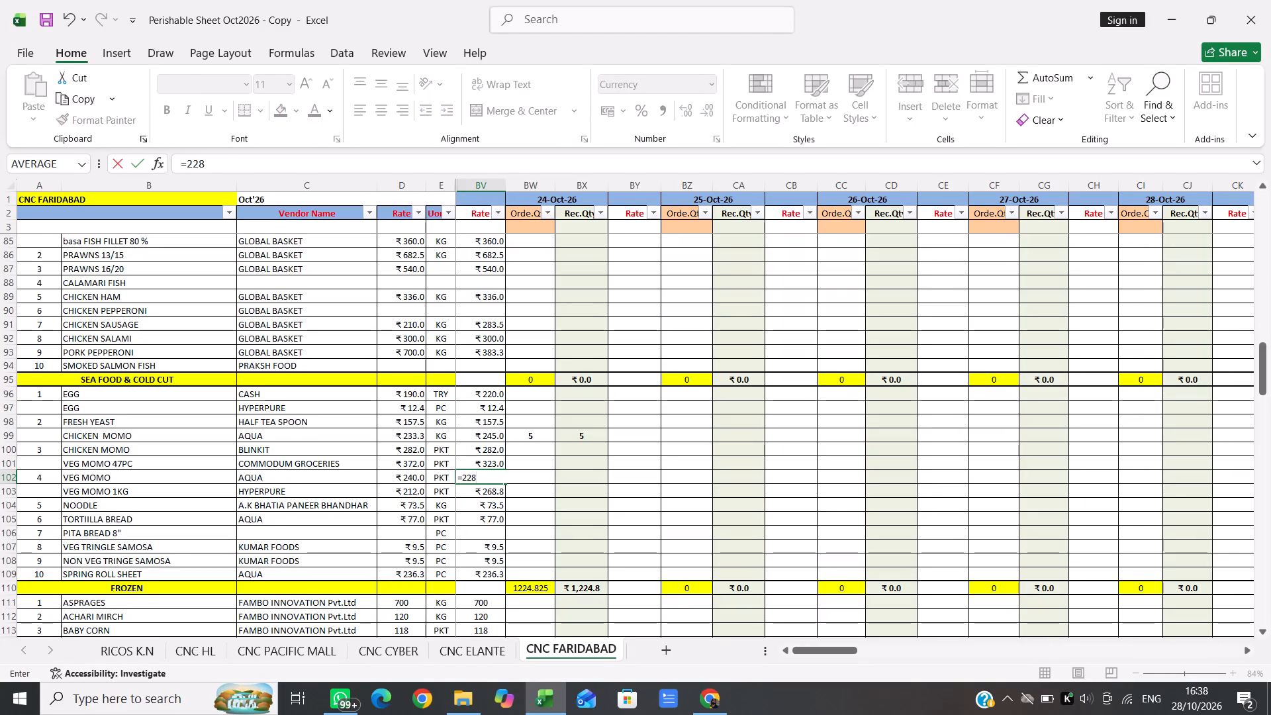
key("asterisk")
key("BackSpace")
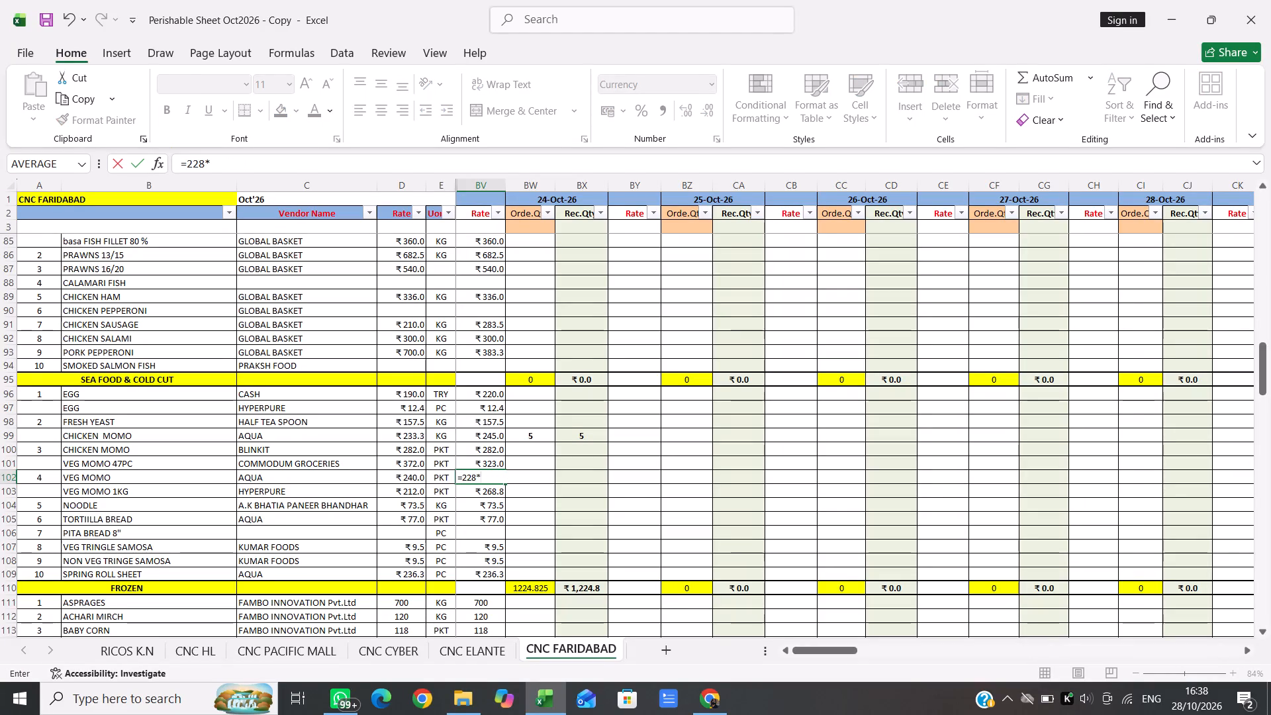
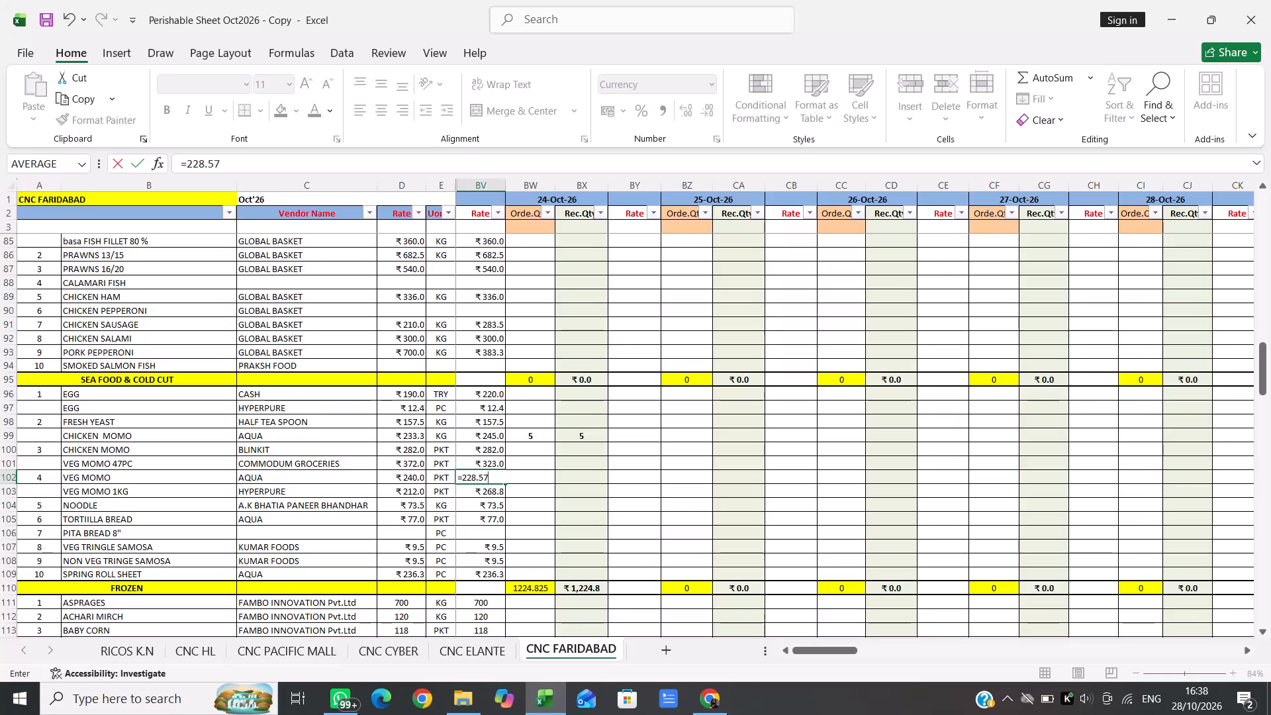
Extend AQUA's VEG MOMO rate formula with a multiplication after 228.57.
key("asterisk")
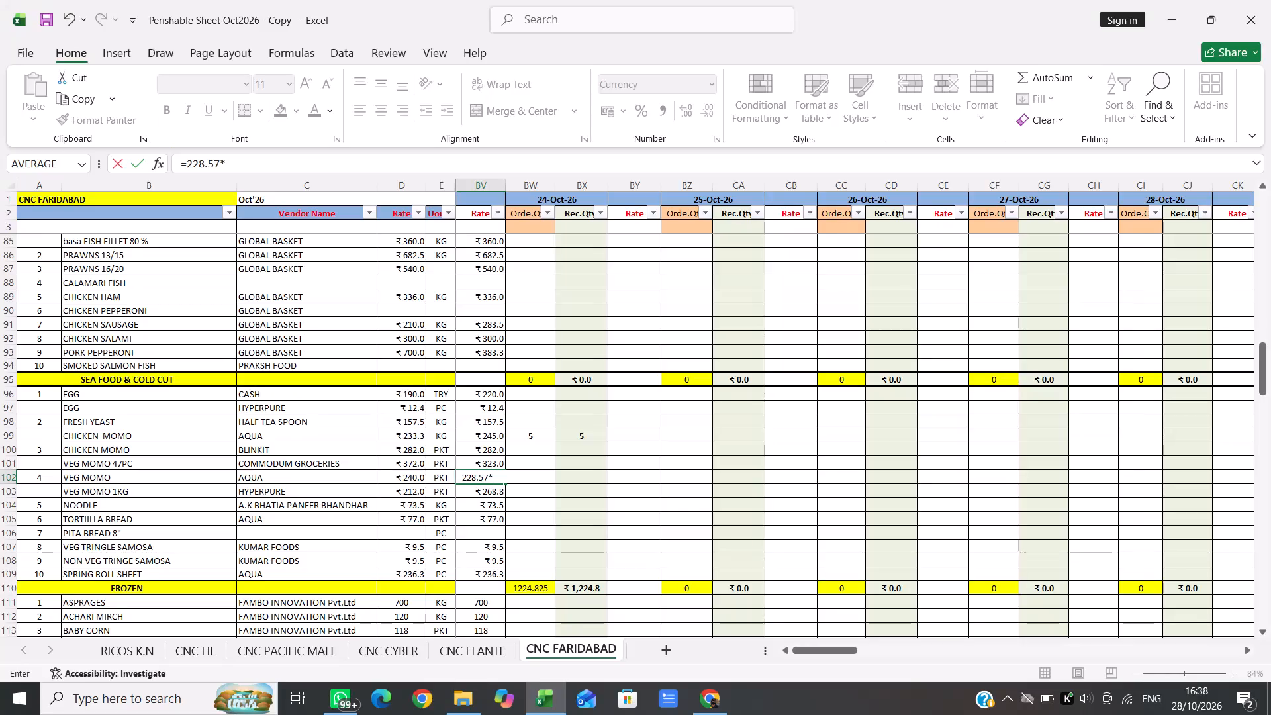
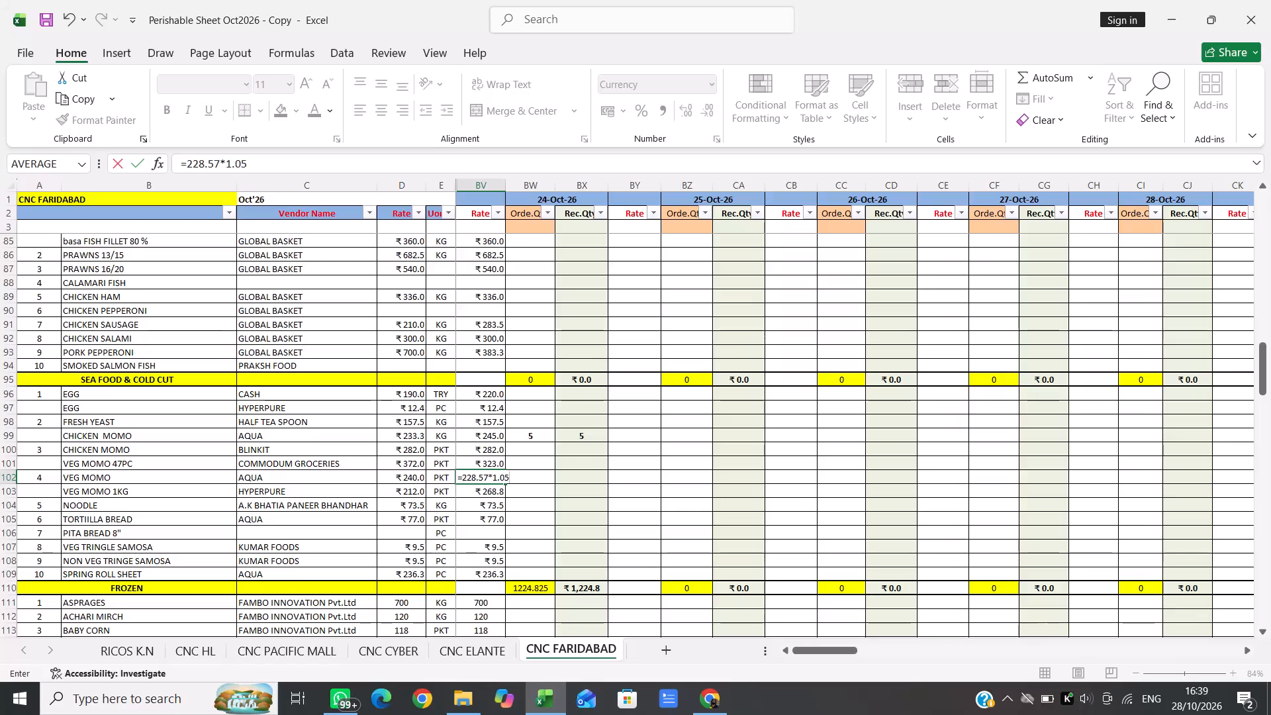
Enter the formula =228.57*1.05 as AQUA's VEG MOMO rate beside the 24-Oct-26 columns.
key("Return")
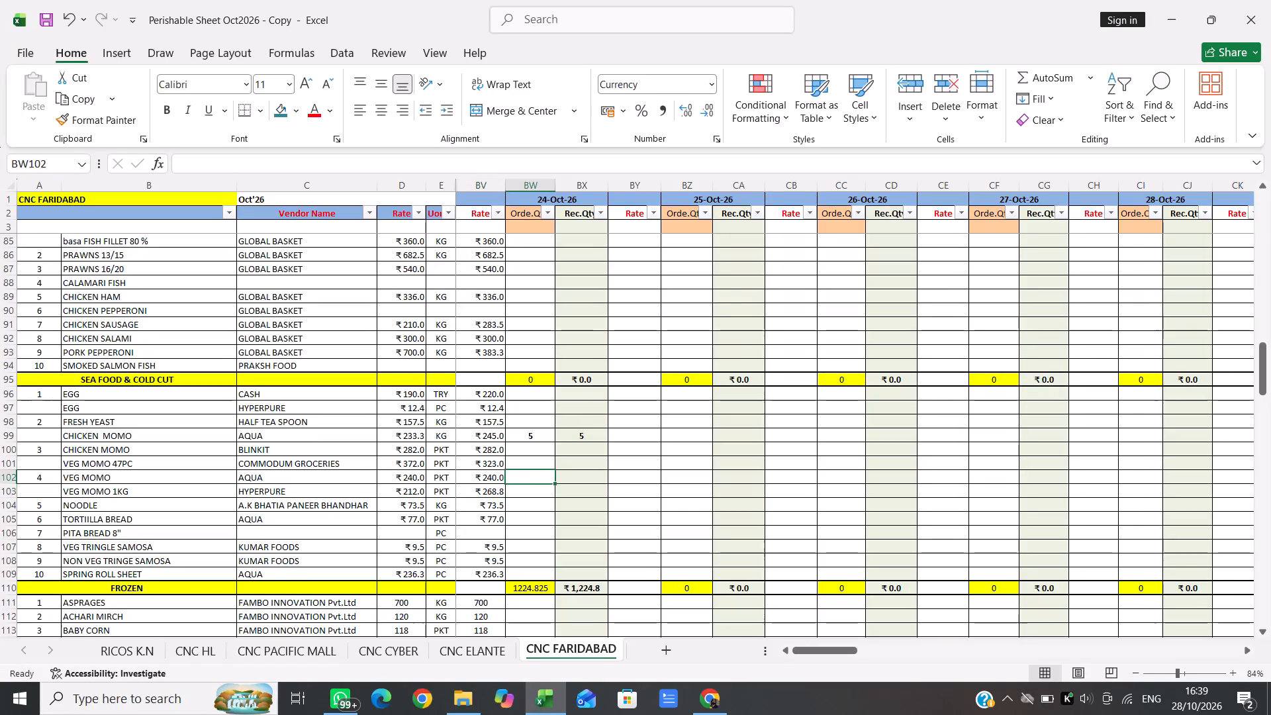
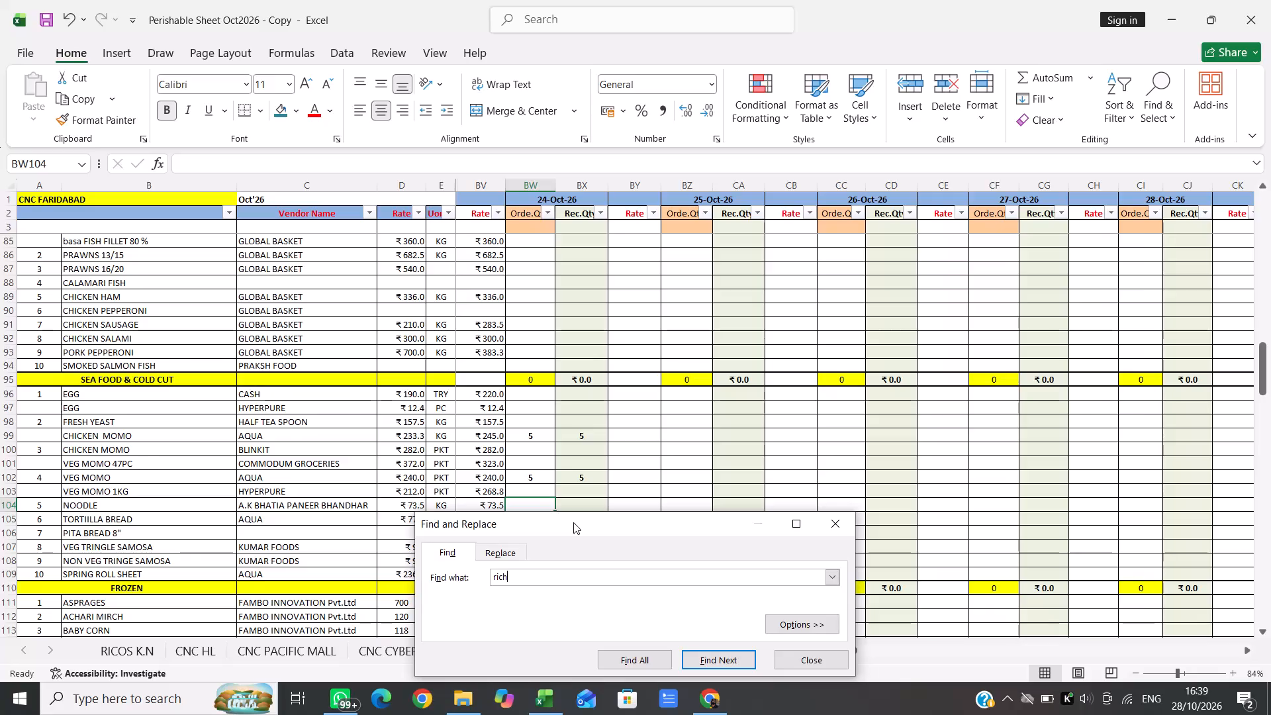
Search the sheet for "rich" and select the 24-Oct-26 ordered quantity cell of AQUA's RICH COOKING CREAM.
key("Return")
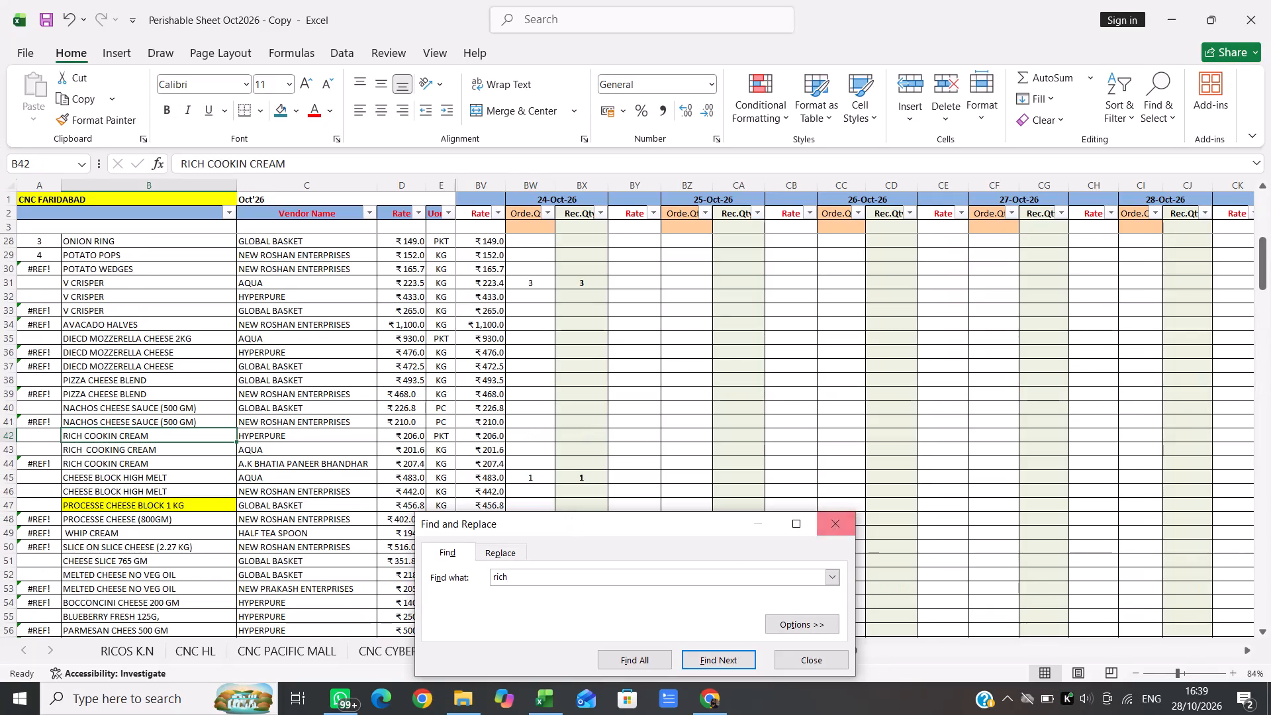
left_click(848, 522)
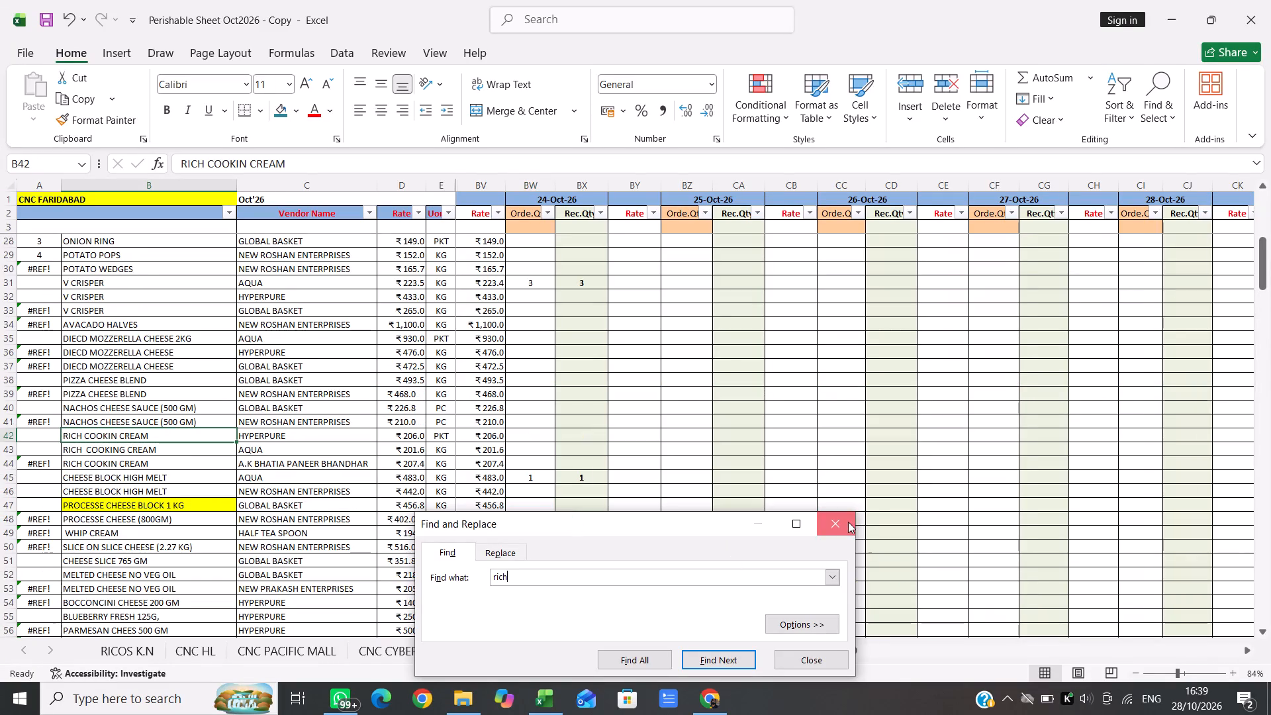
key("Down")
key("Right")
key("Right")
key("Right")
key("Right")
key("Right")
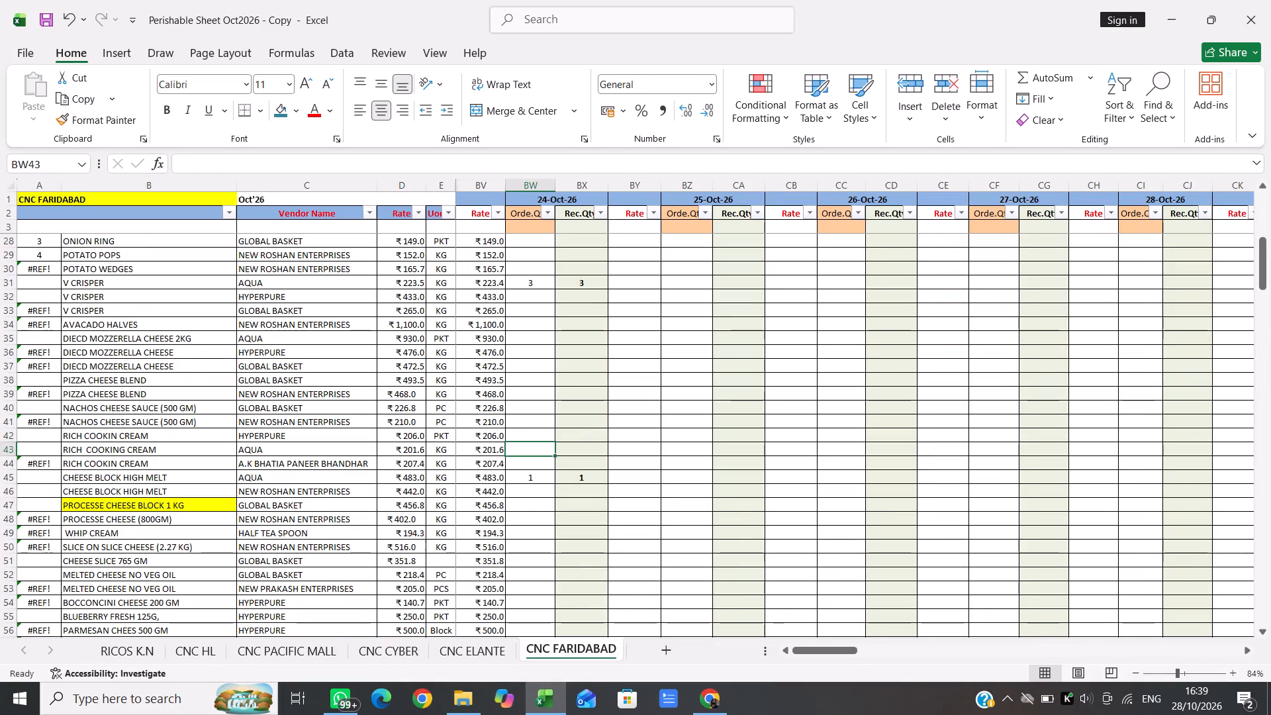
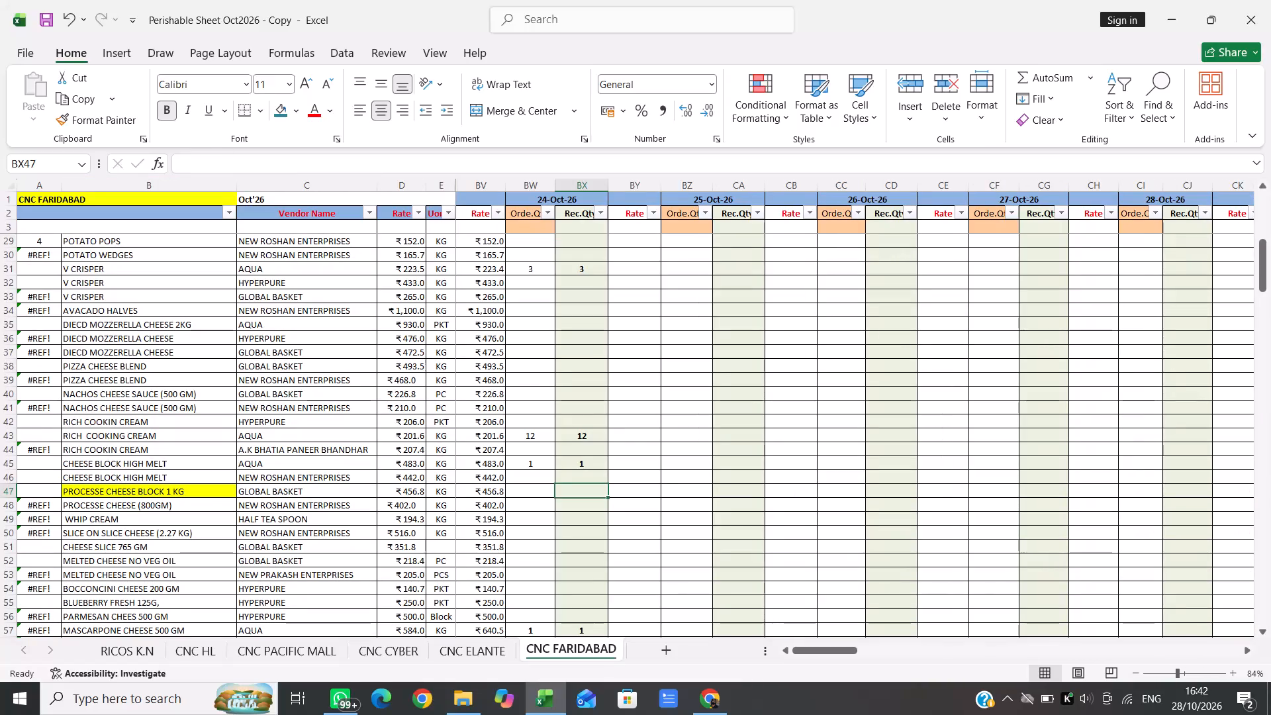
Unhide columns F to BU so that the 01-Oct-26 to 23-Oct-26 entries are shown again.
left_click(411, 187)
key("shift+Right")
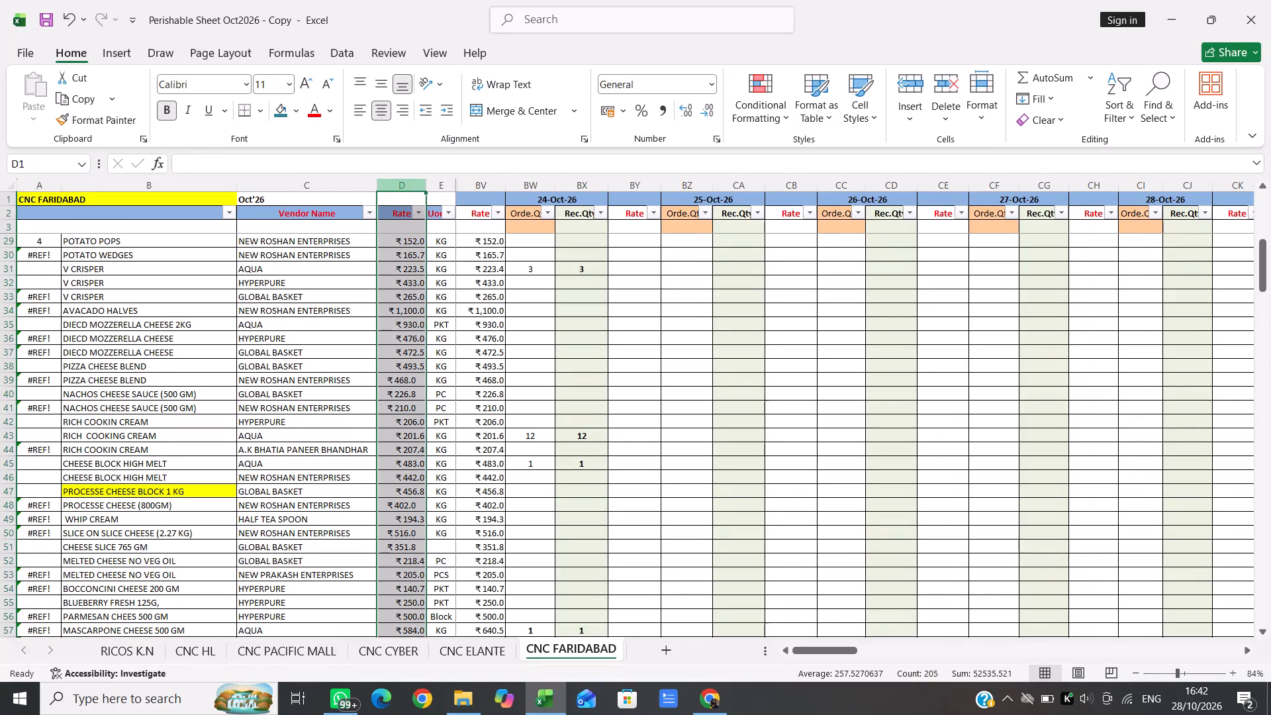
key("shift+Right")
right_click(411, 187)
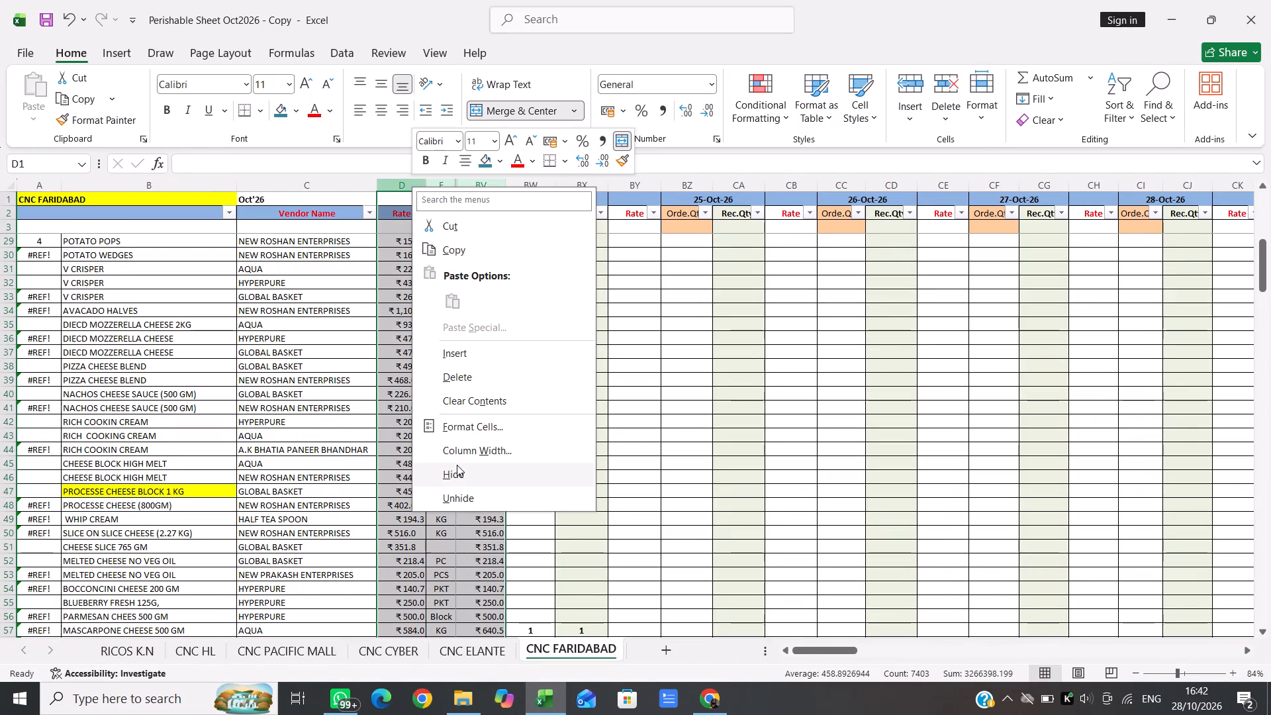
left_click(448, 495)
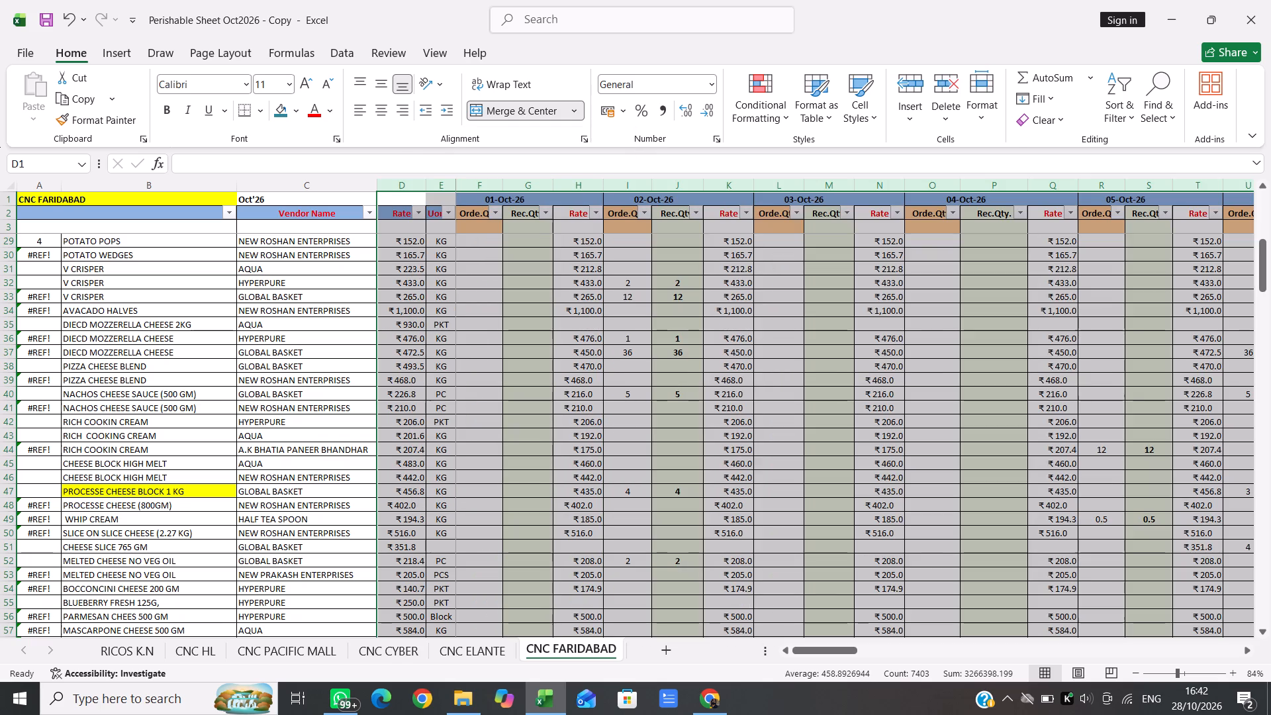
Go to the 22-Oct-26 and 23-Oct-26 dairy entries and select the 23-Oct-26 ordered quantity of A.K BHATIA PANEER BHANDHAR's CURD.
scroll(665, 477, "left", 12)
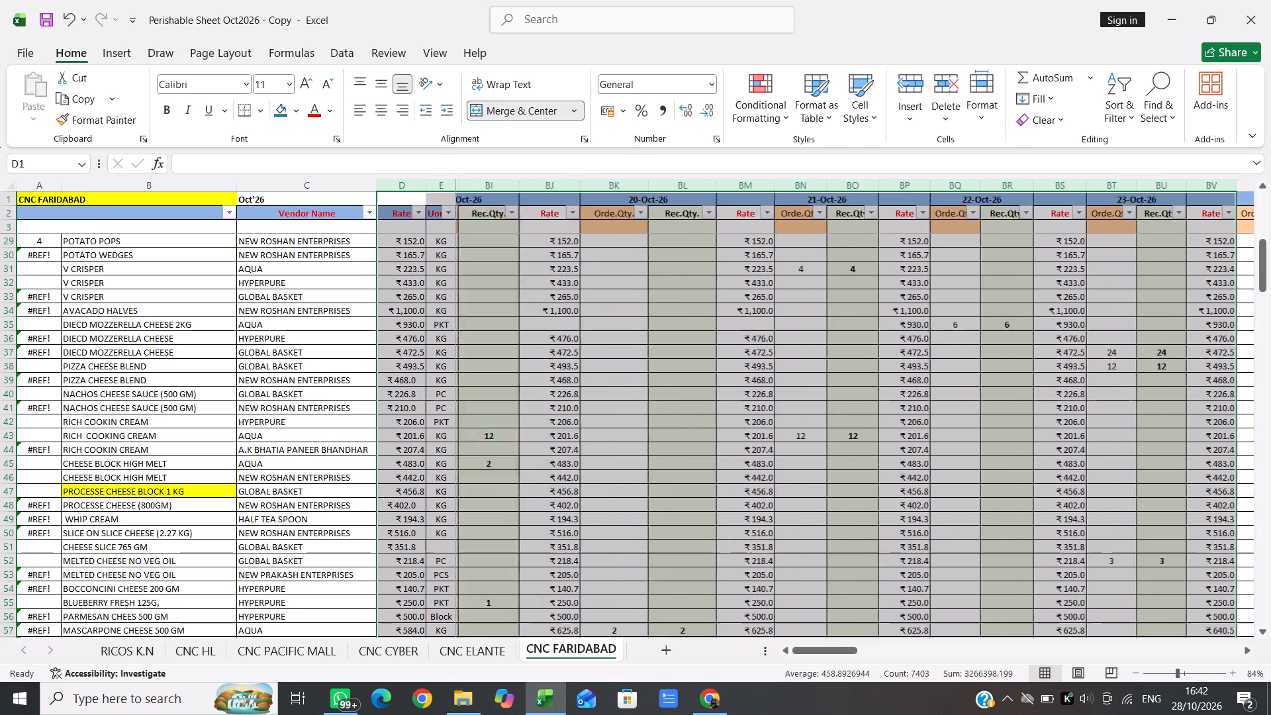
scroll(665, 477, "left", 5)
scroll(665, 477, "right", 2)
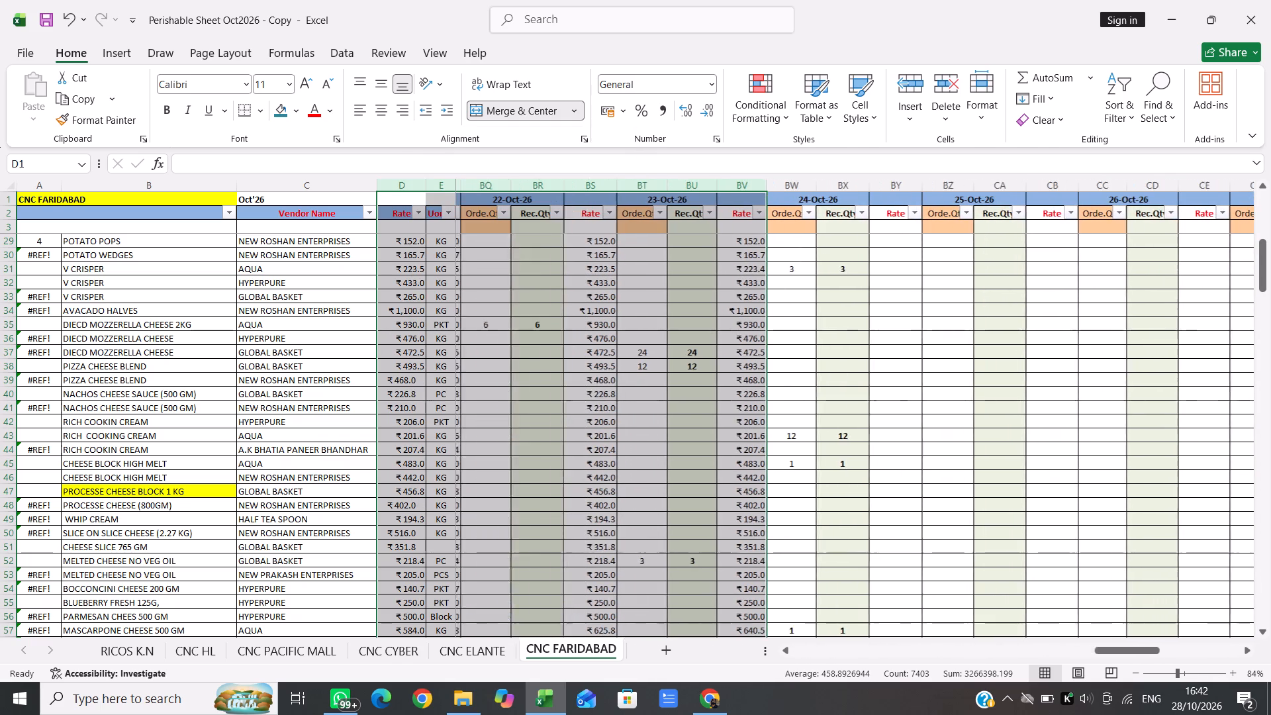
scroll(665, 477, "right", 1)
scroll(665, 477, "up", 9)
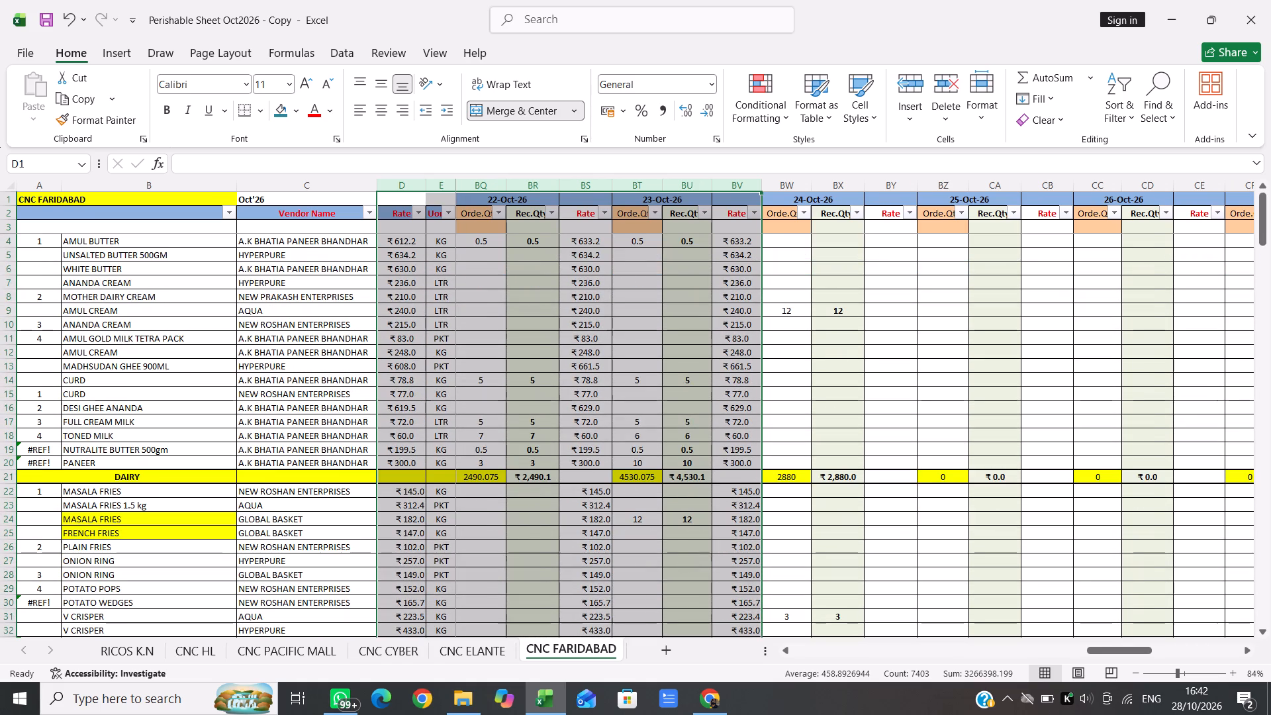
left_click(643, 381)
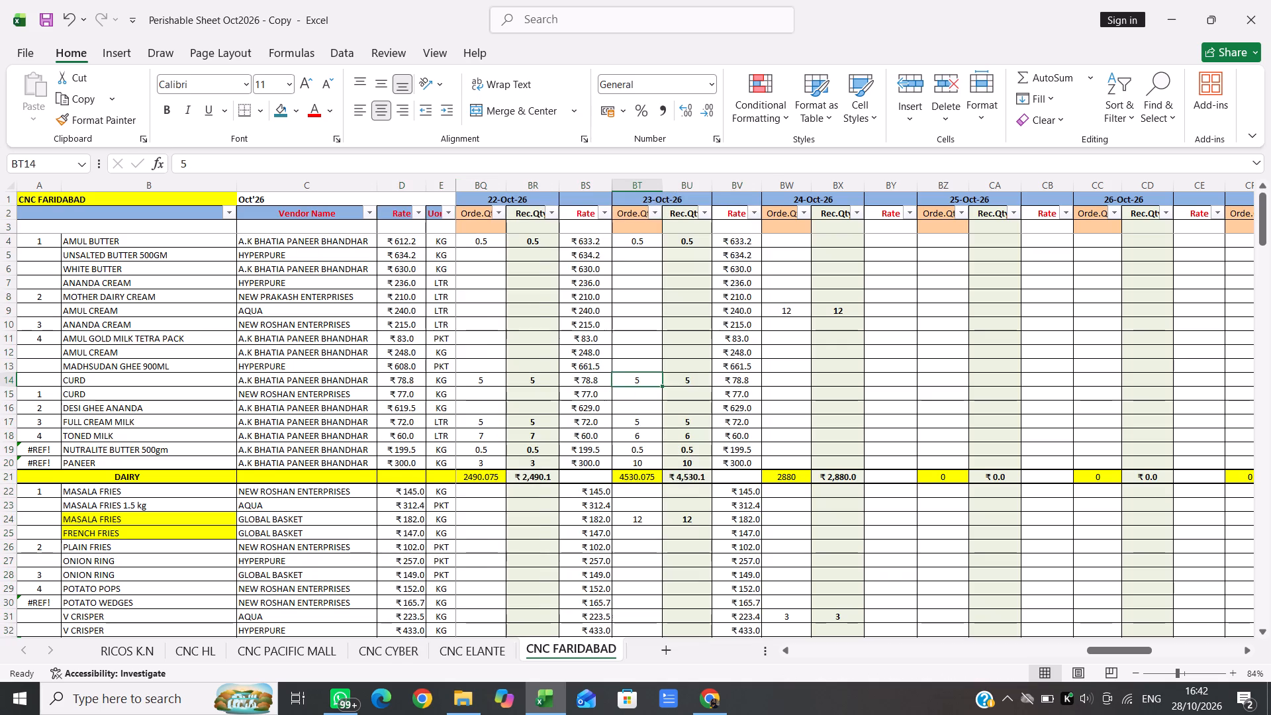
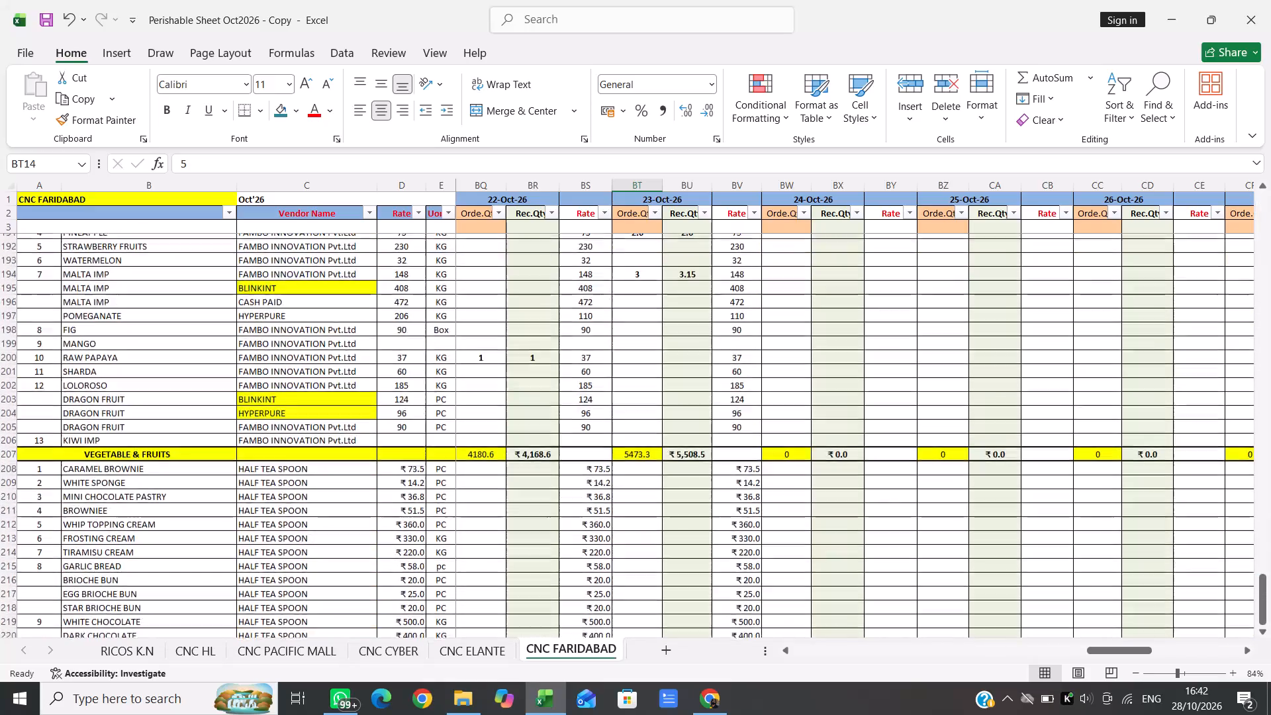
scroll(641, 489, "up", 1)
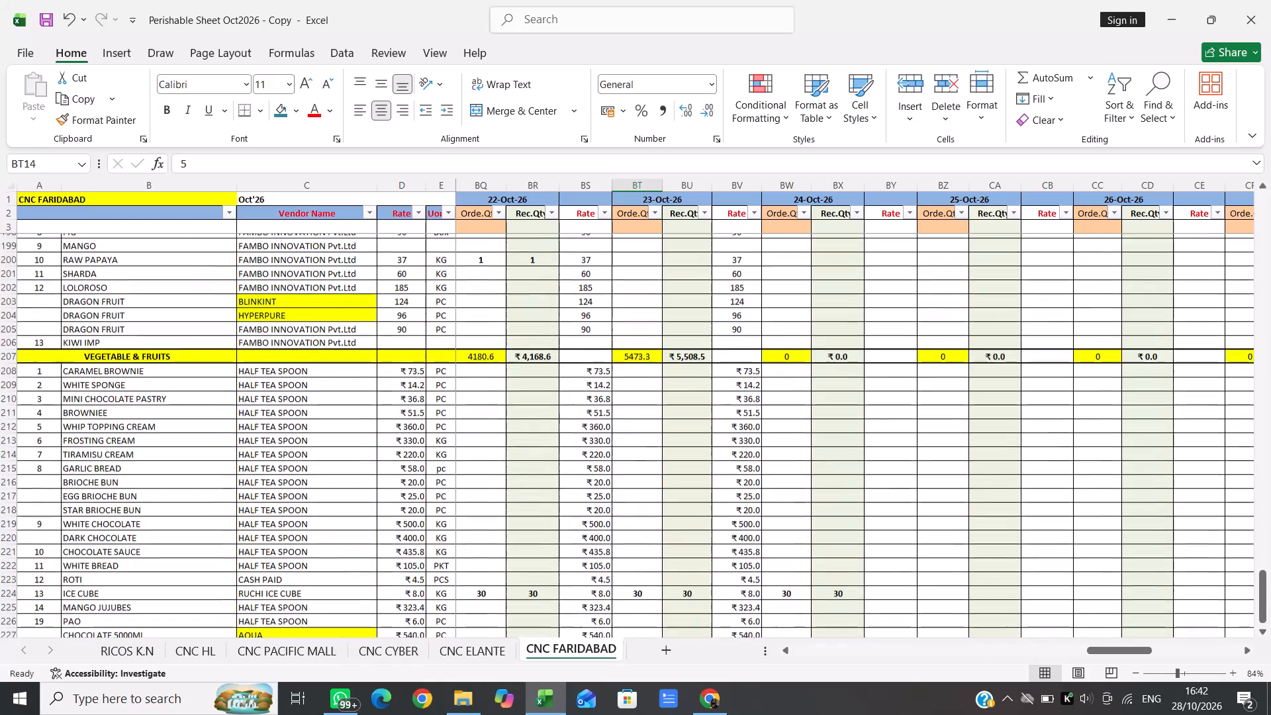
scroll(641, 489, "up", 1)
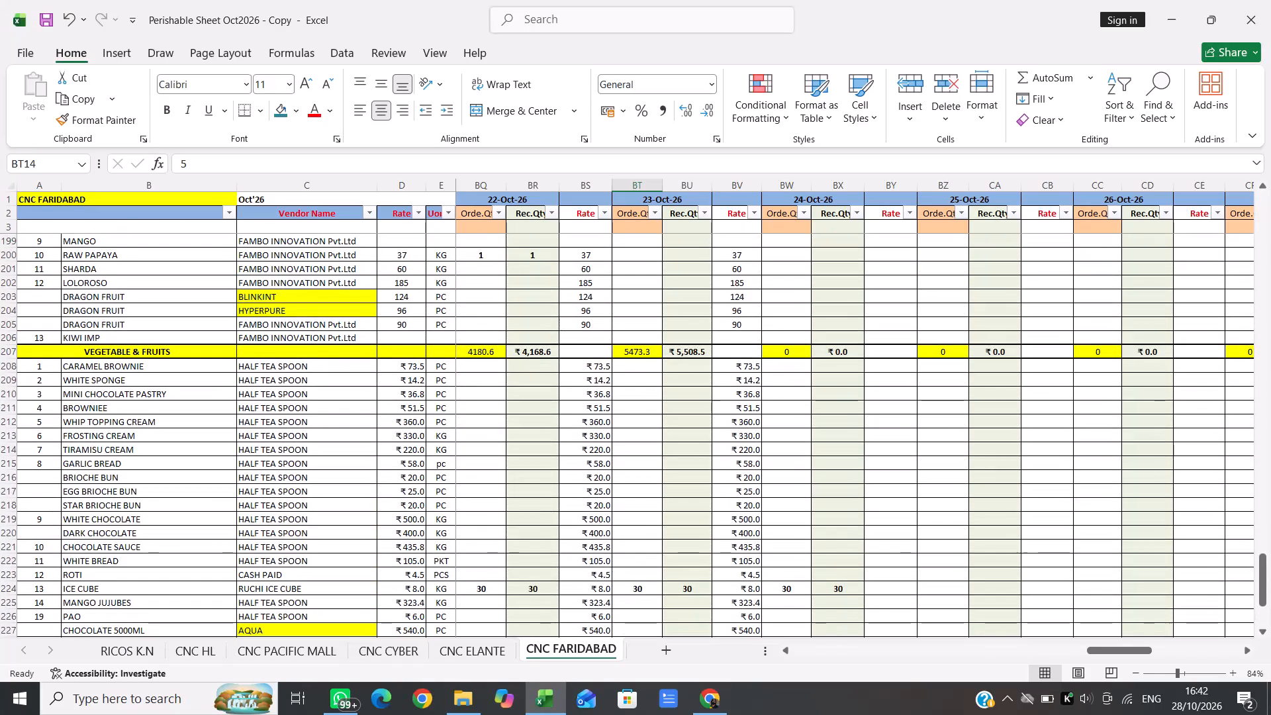
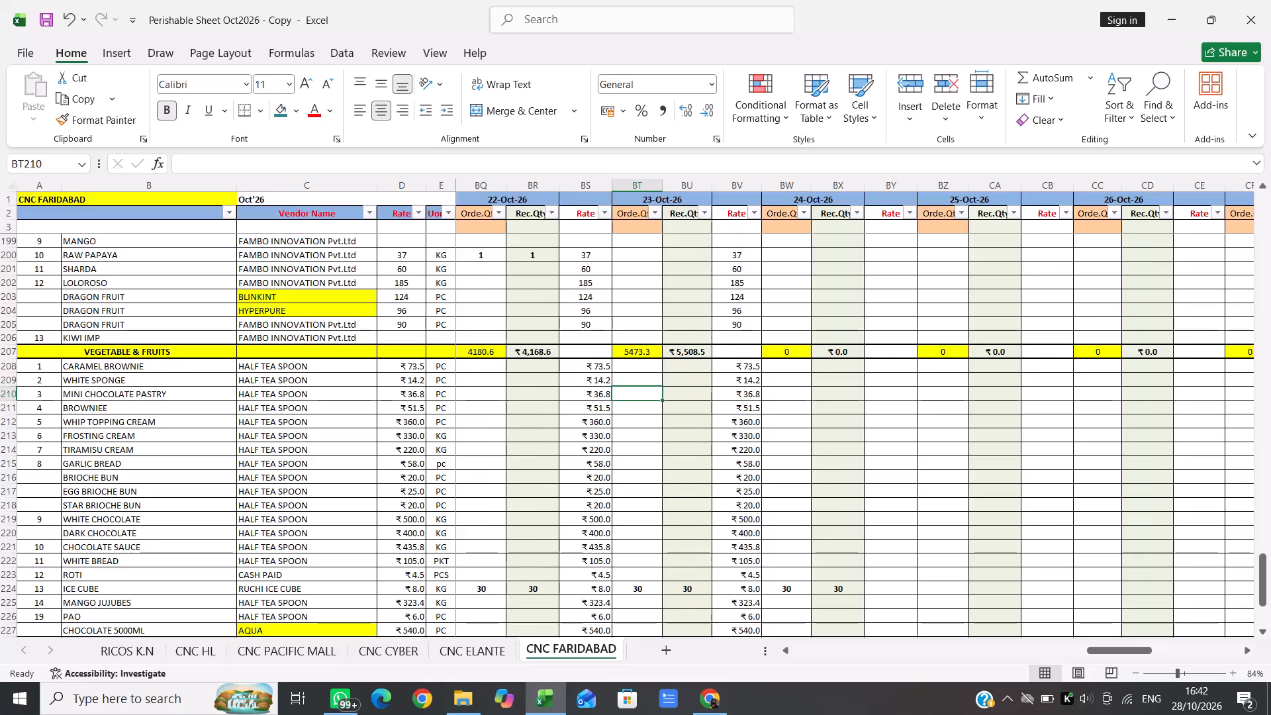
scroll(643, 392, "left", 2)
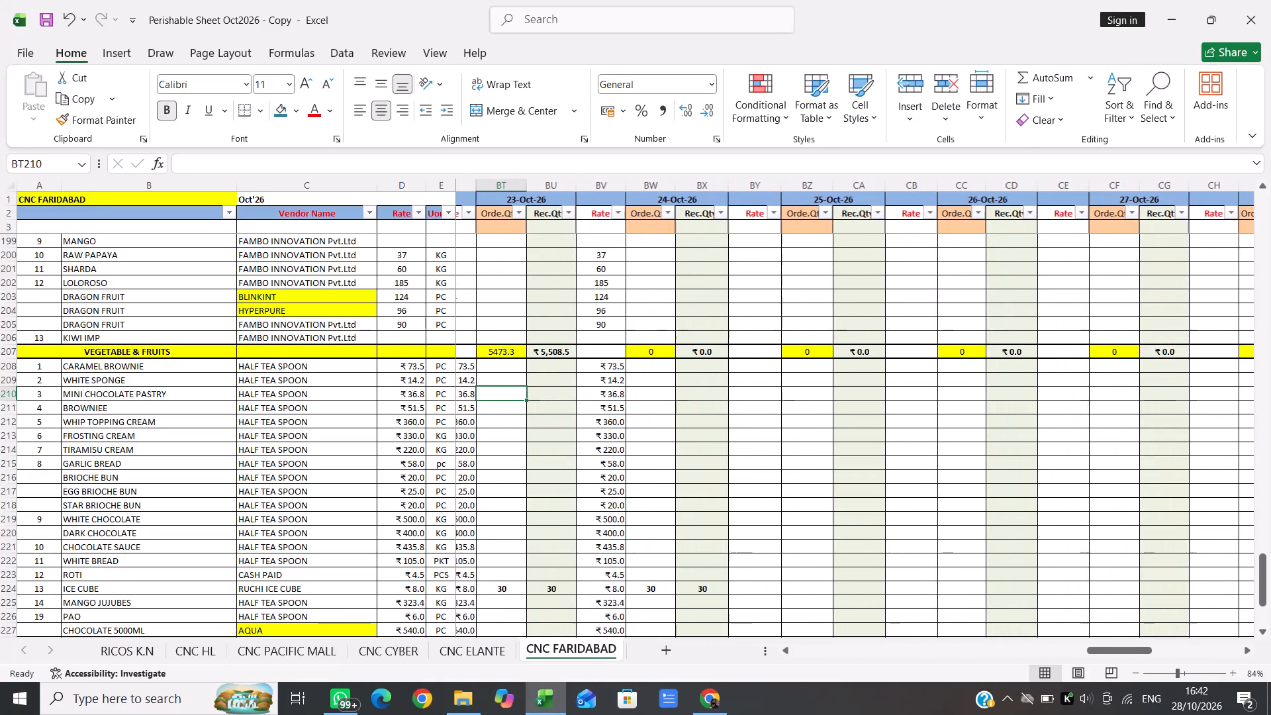
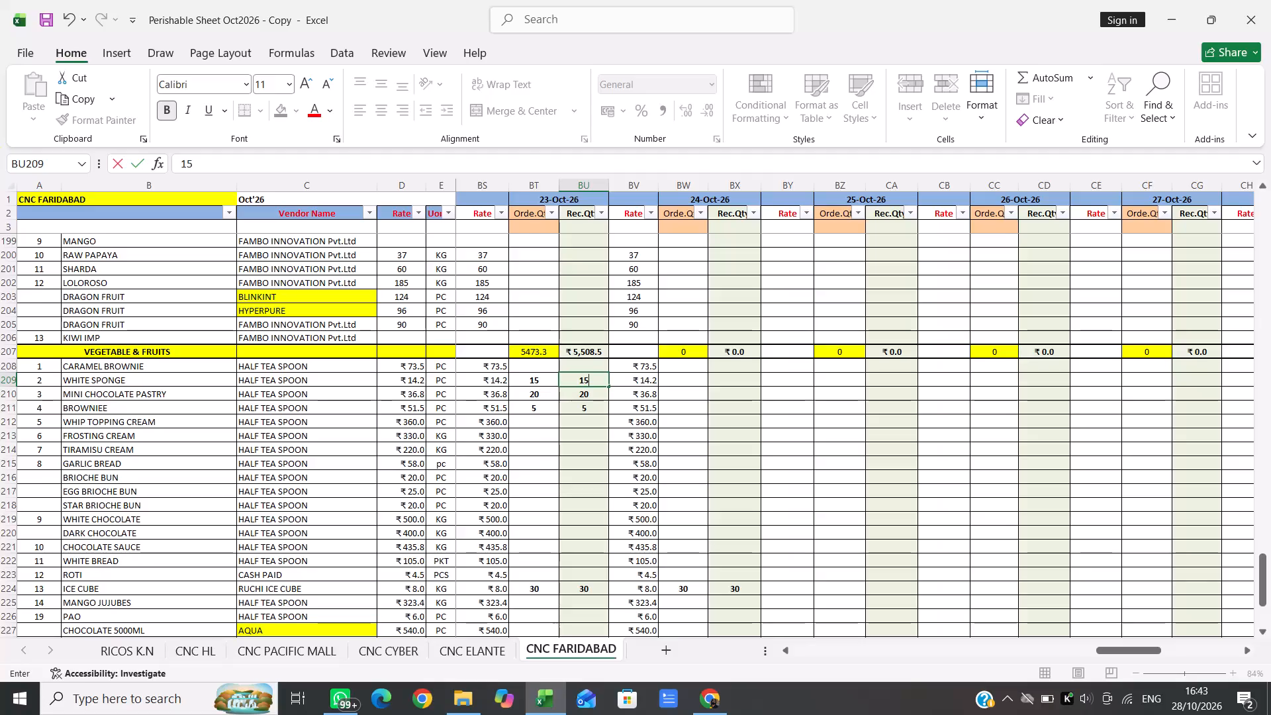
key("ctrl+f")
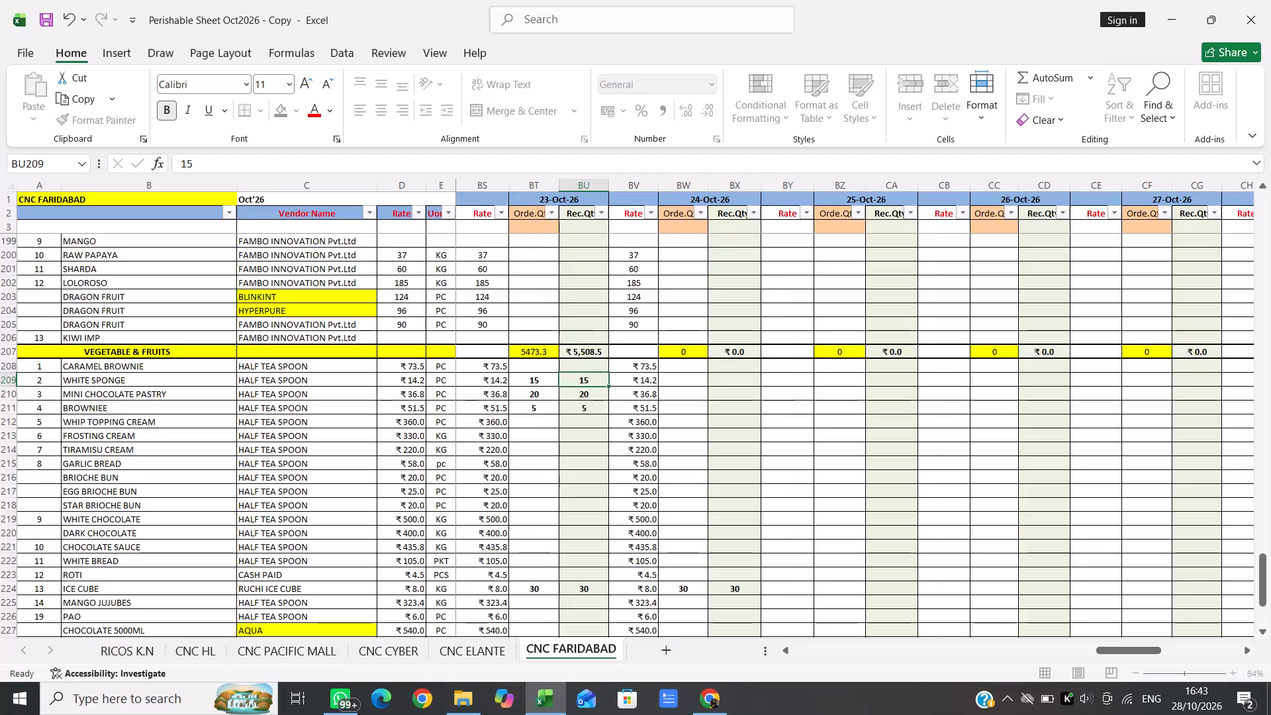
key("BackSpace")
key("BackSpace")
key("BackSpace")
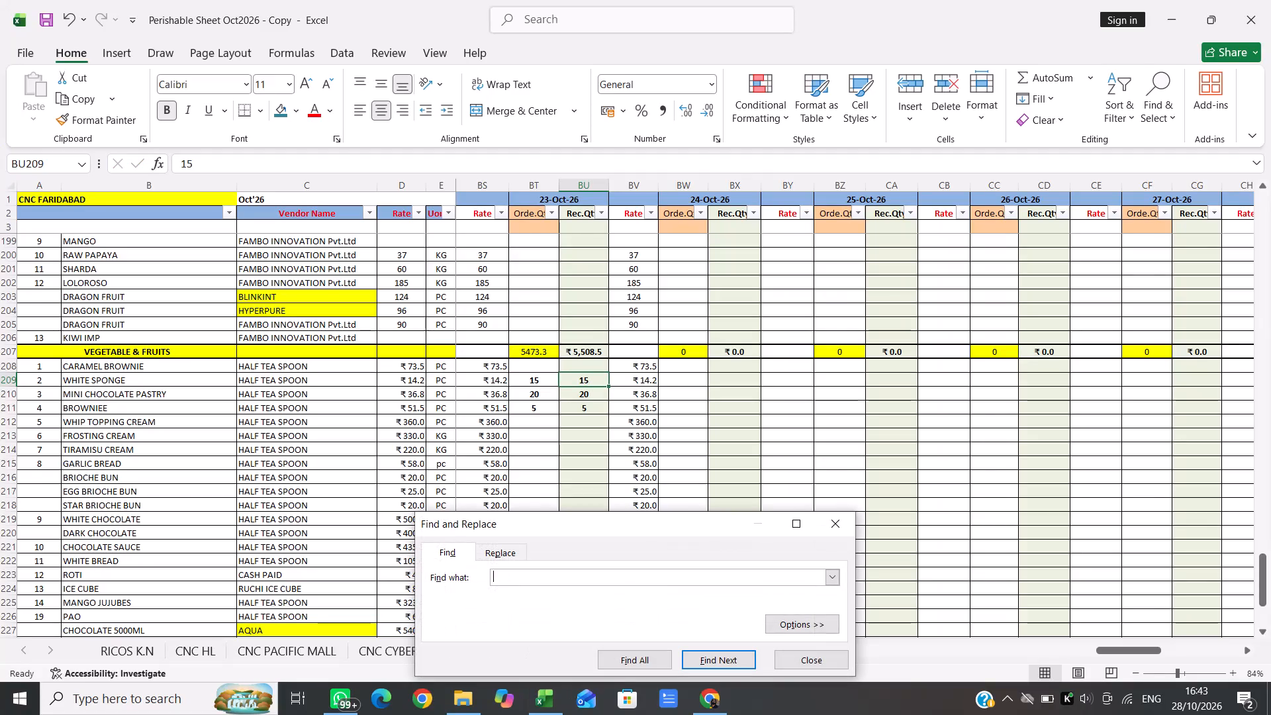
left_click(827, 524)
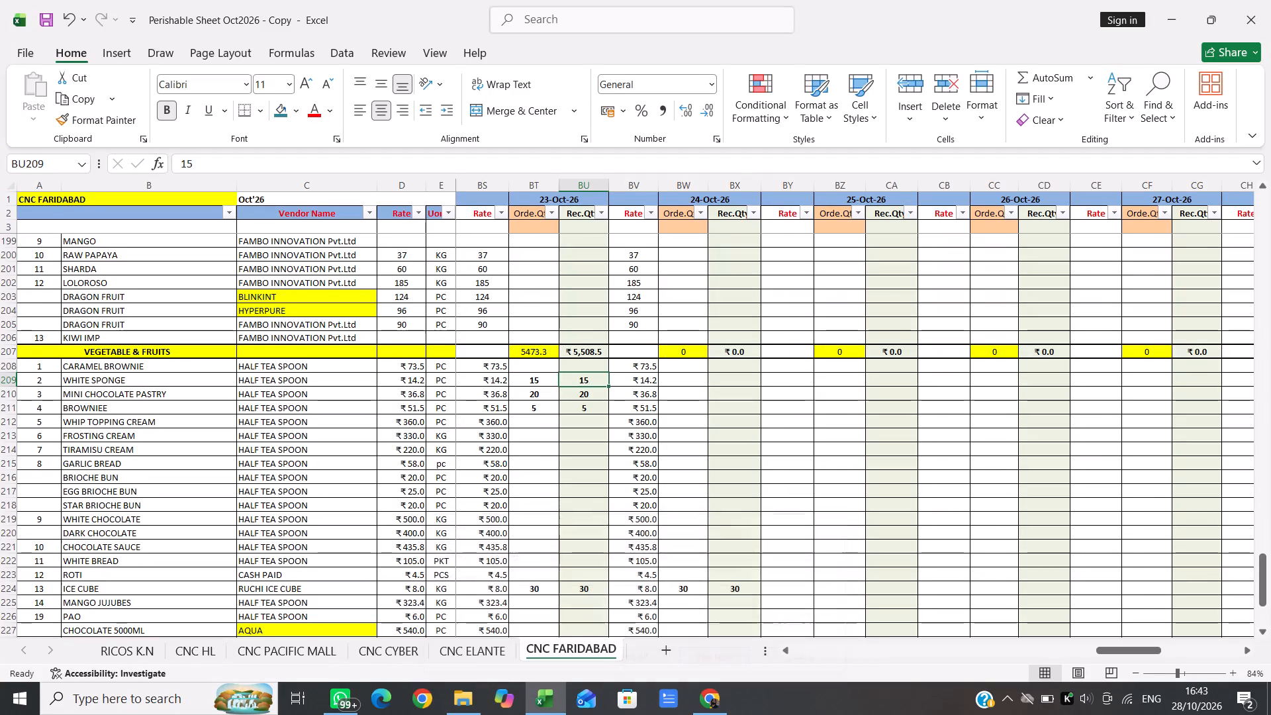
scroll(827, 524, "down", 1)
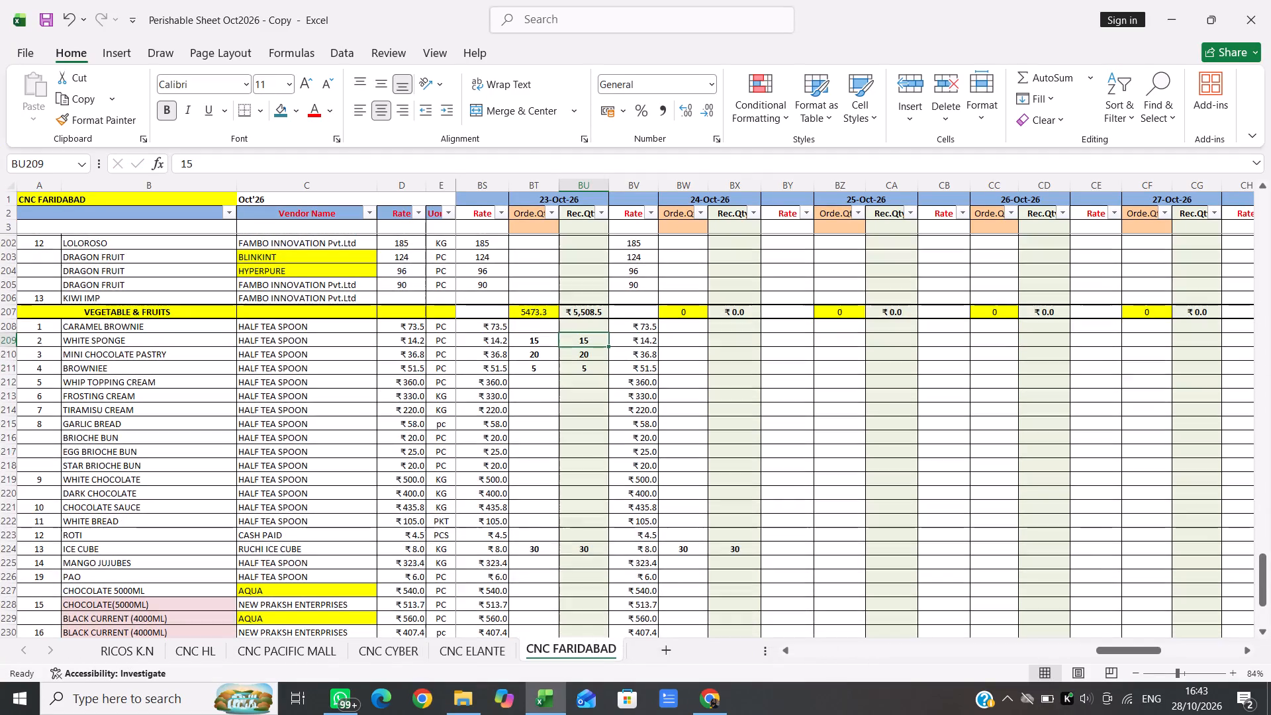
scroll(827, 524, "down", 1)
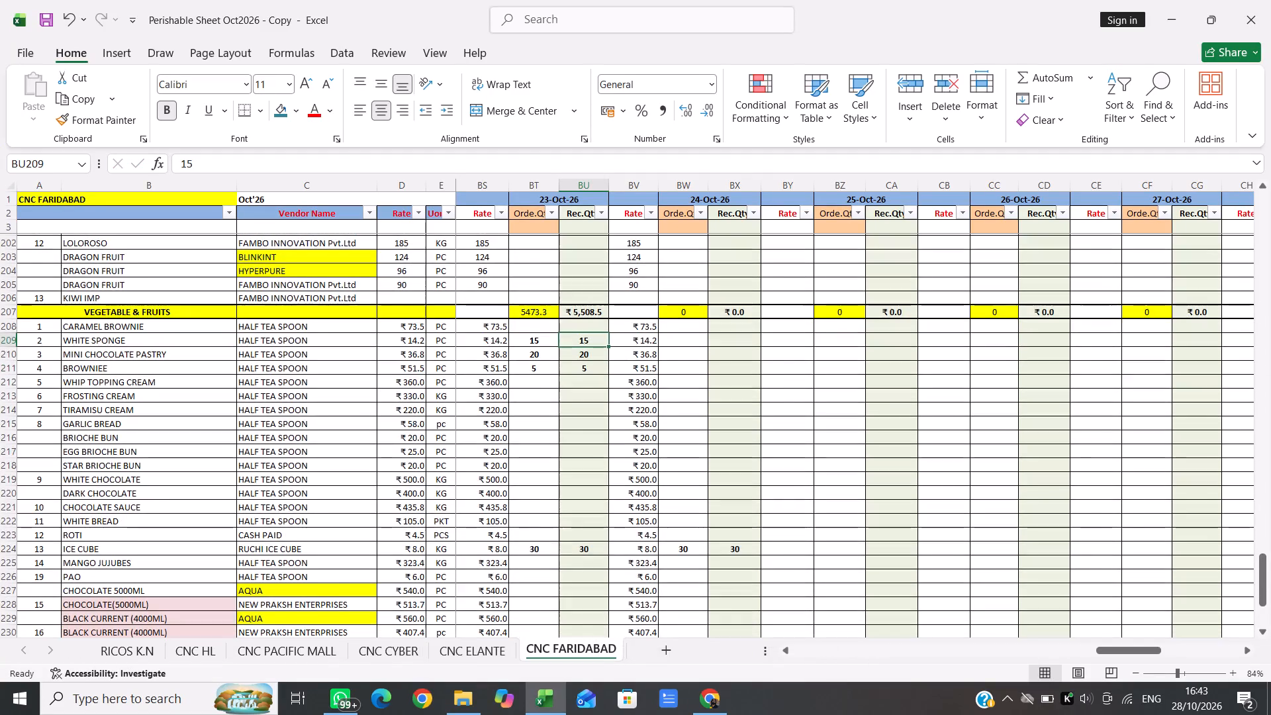
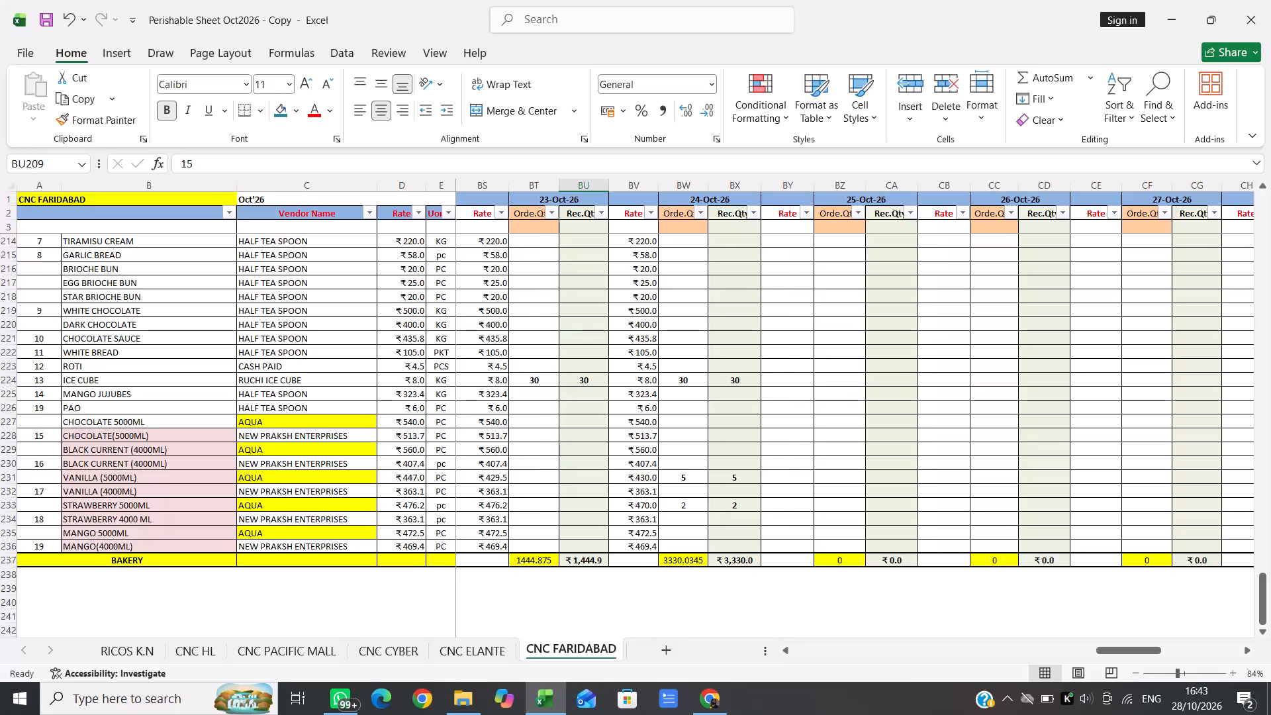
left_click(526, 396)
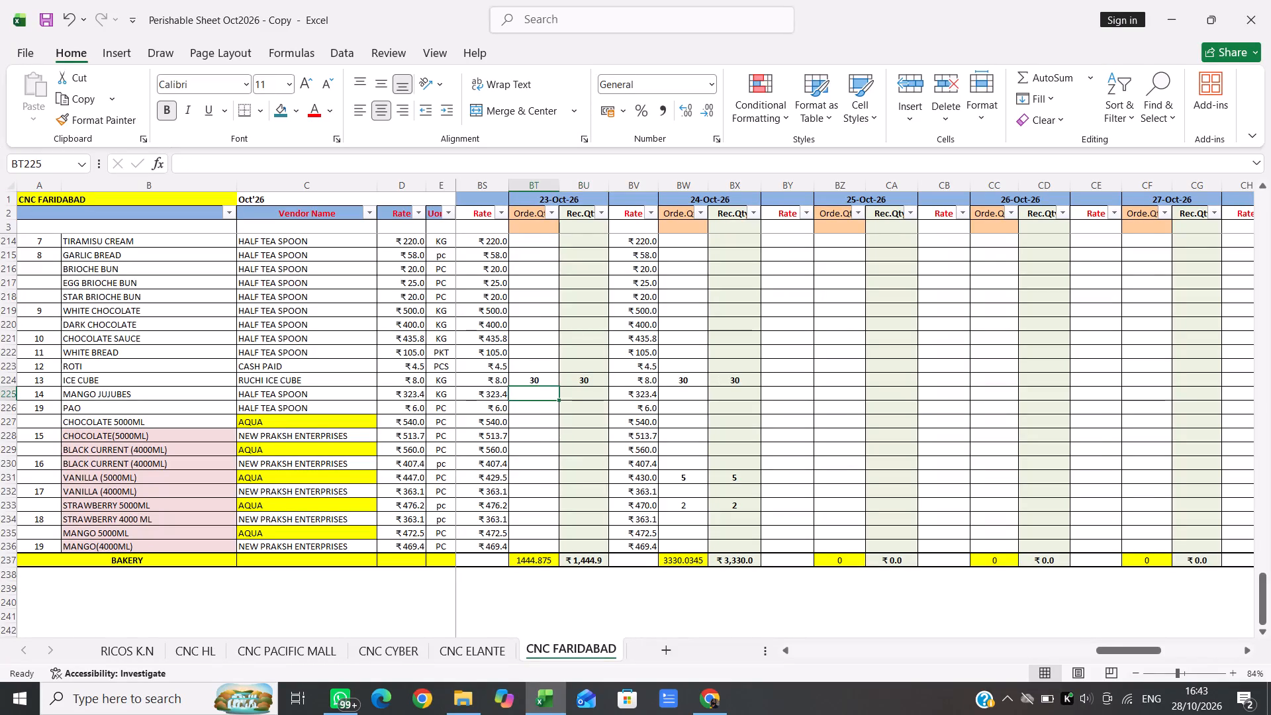
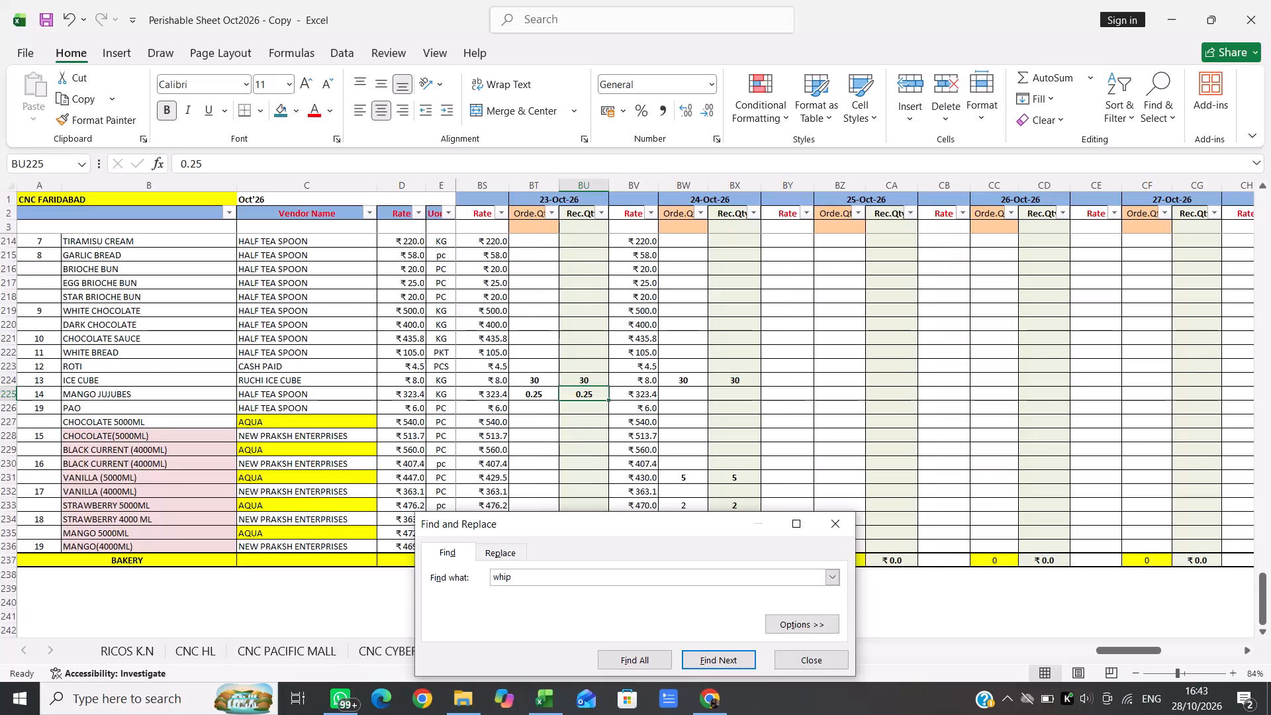
Search the sheet for "whip" and select the 23-Oct-26 ordered quantity cell in the WHIP CREAM row.
key("Return")
scroll(773, 475, "left", 1)
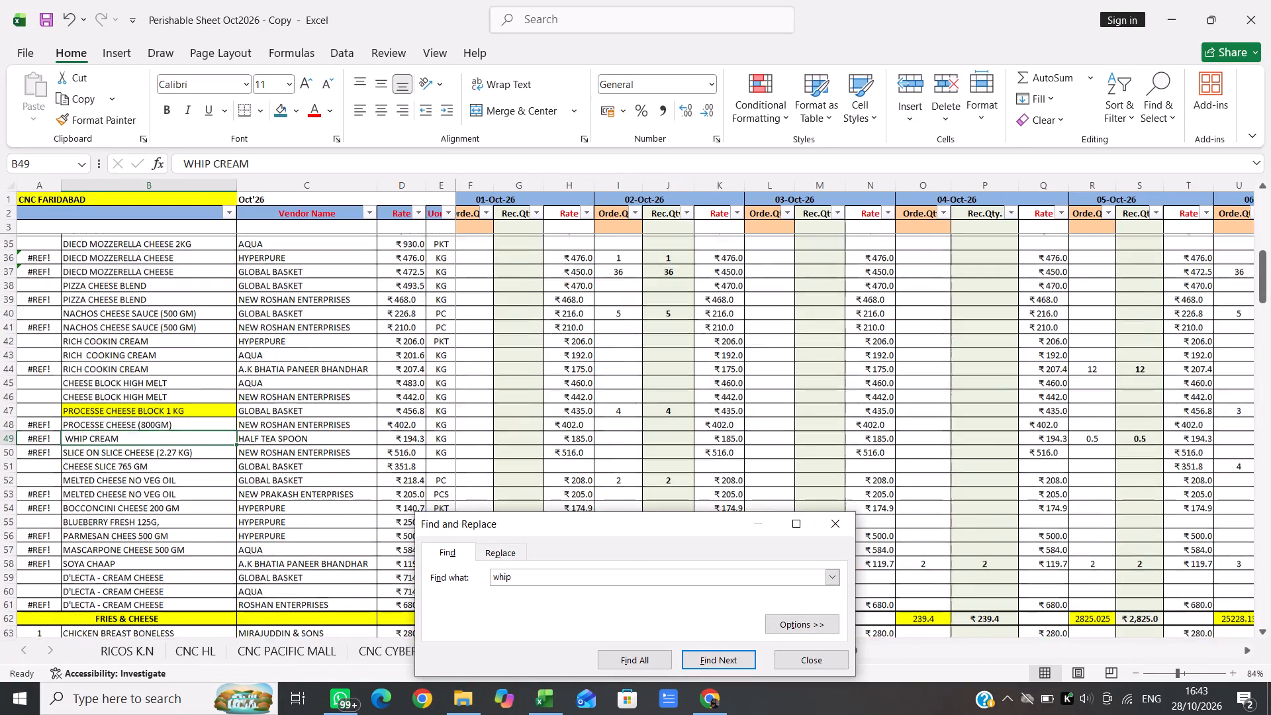
scroll(773, 475, "left", 9)
scroll(773, 475, "right", 1)
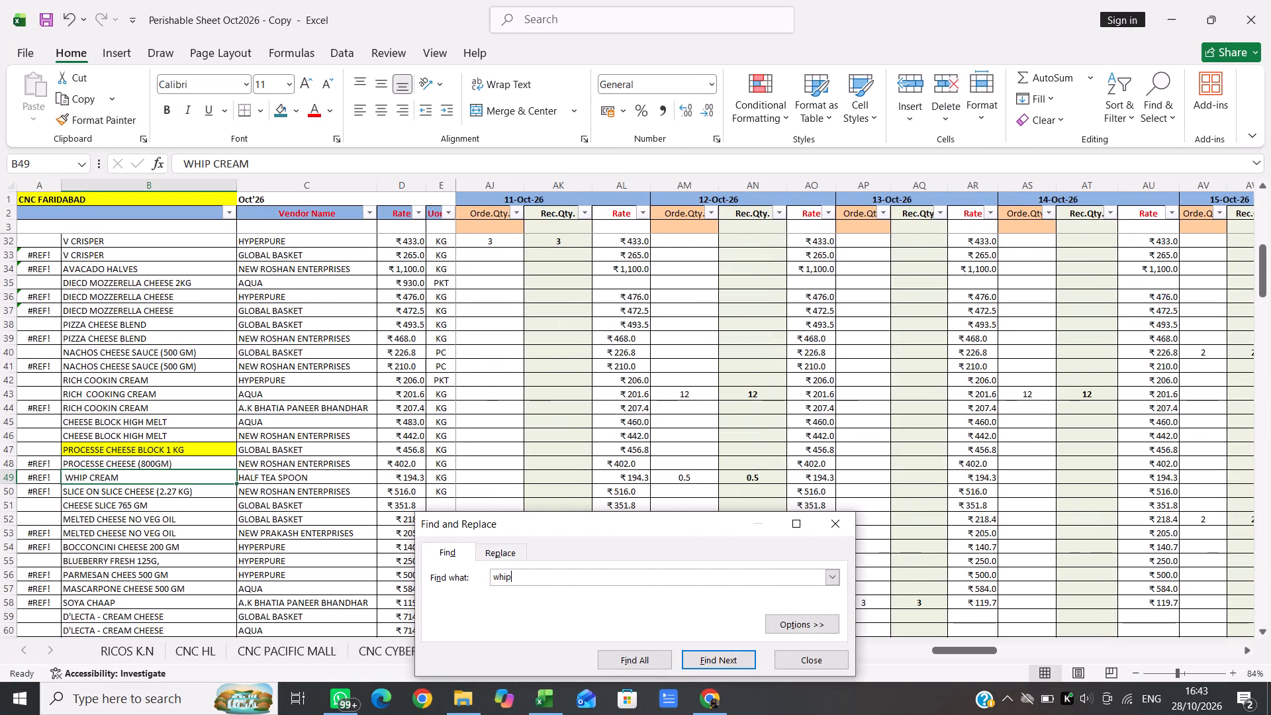
scroll(773, 475, "left", 5)
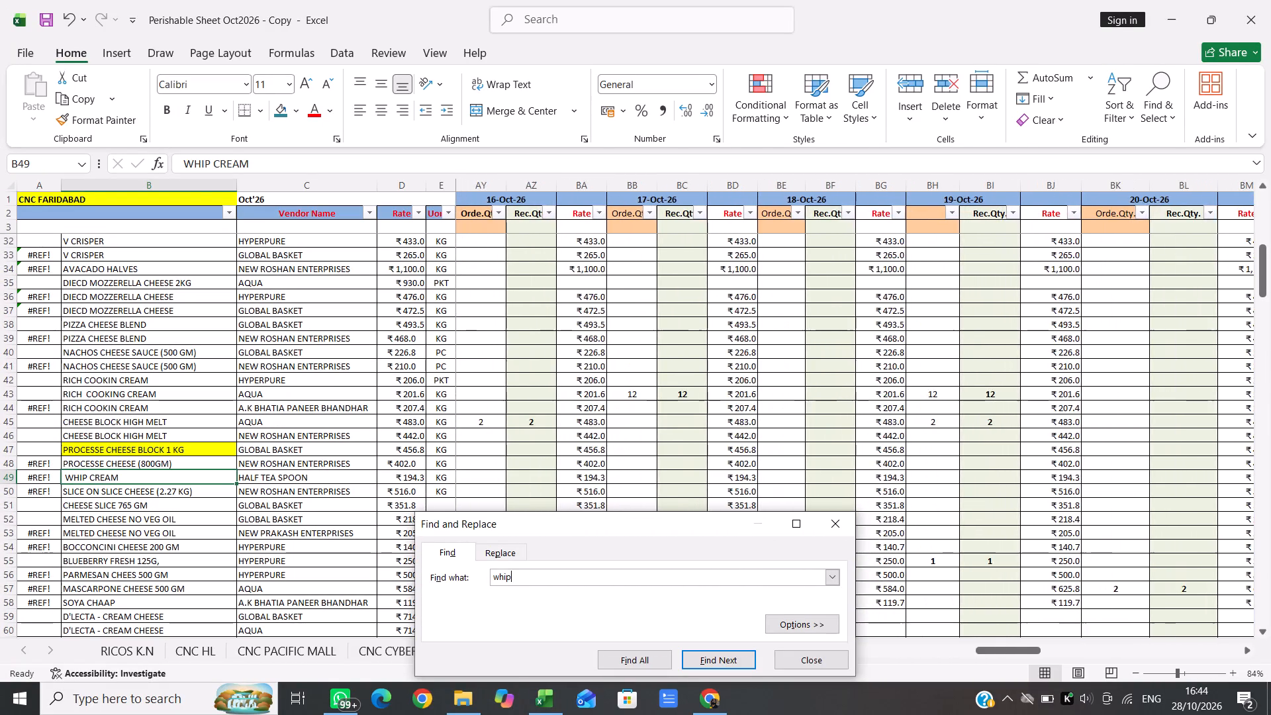
scroll(773, 475, "left", 2)
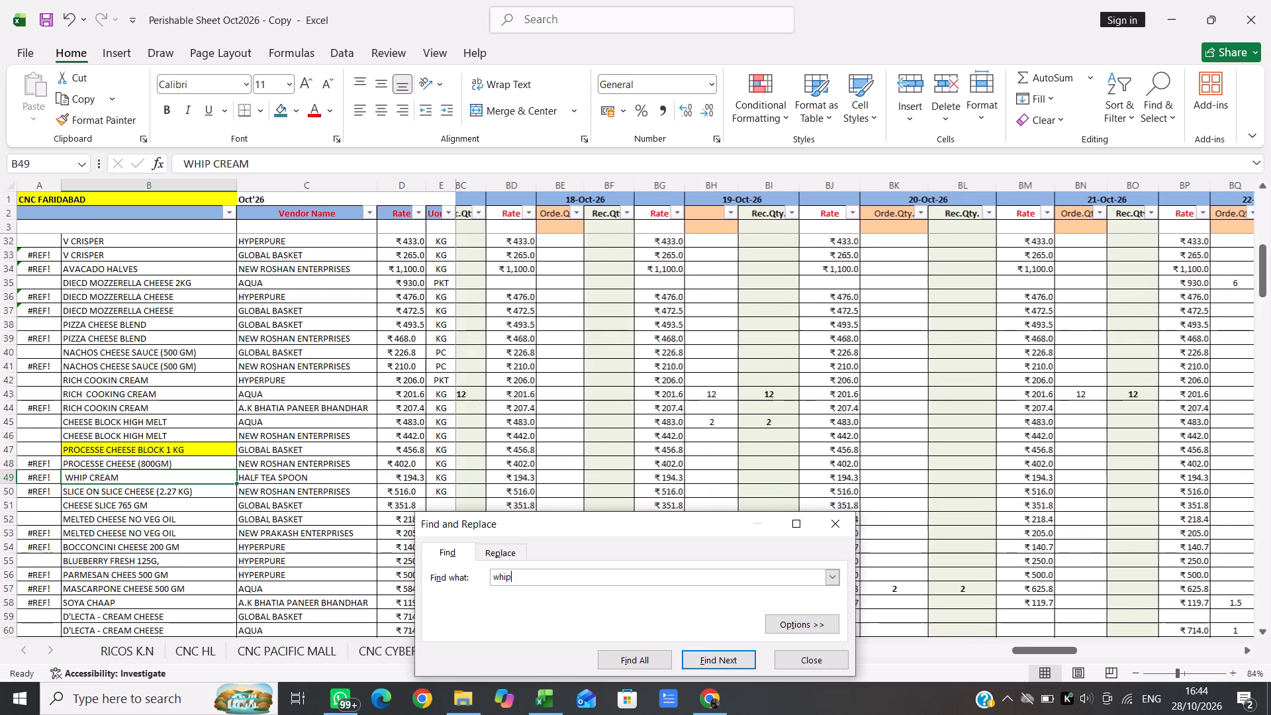
scroll(773, 475, "left", 4)
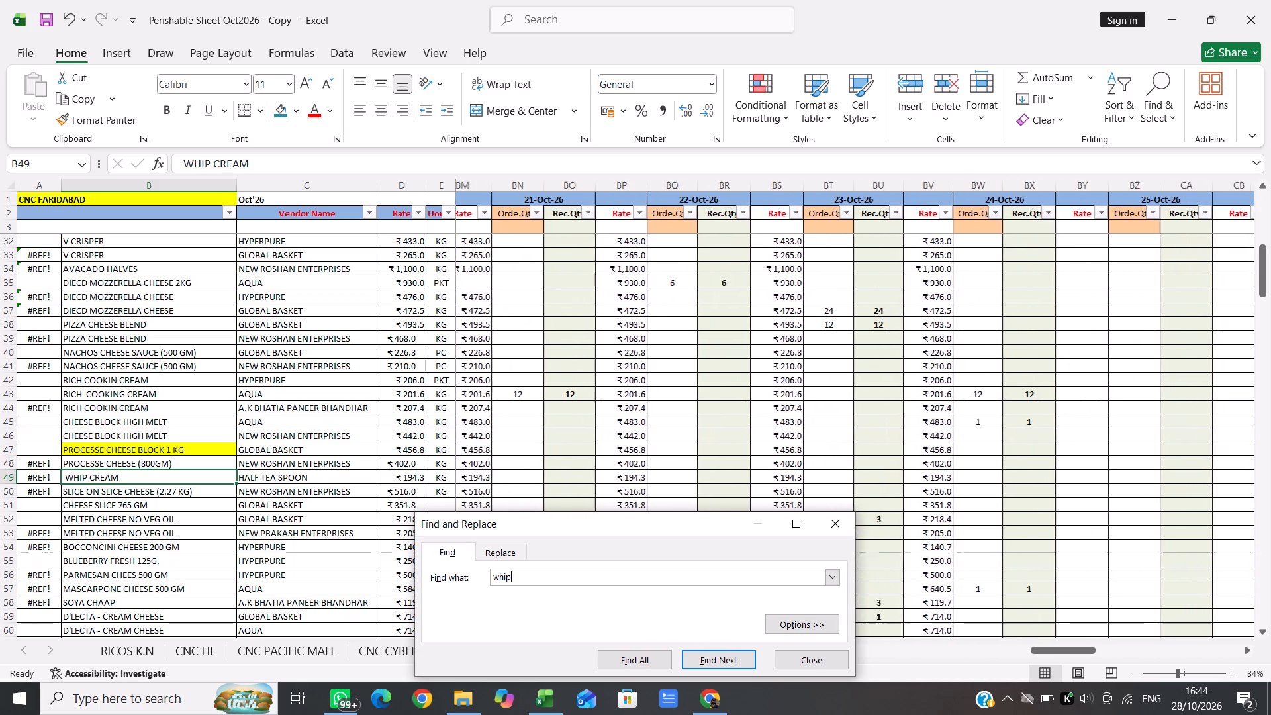
scroll(773, 475, "left", 6)
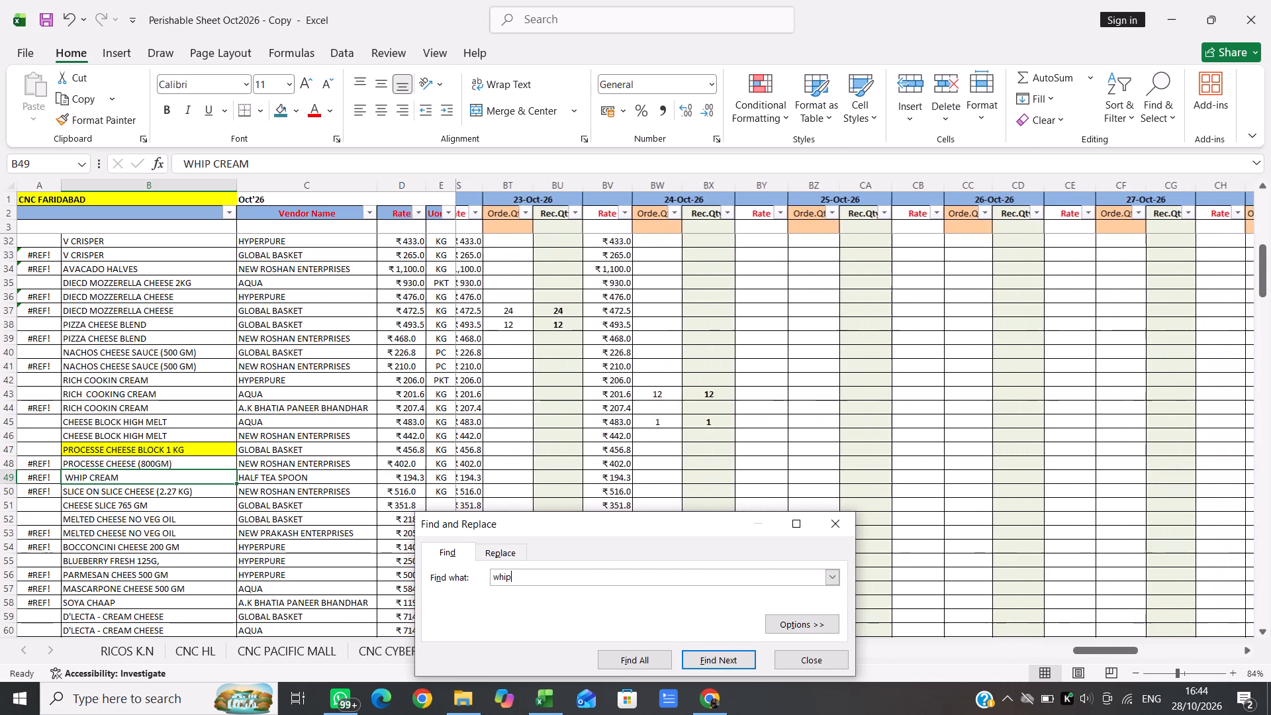
scroll(773, 475, "left", 1)
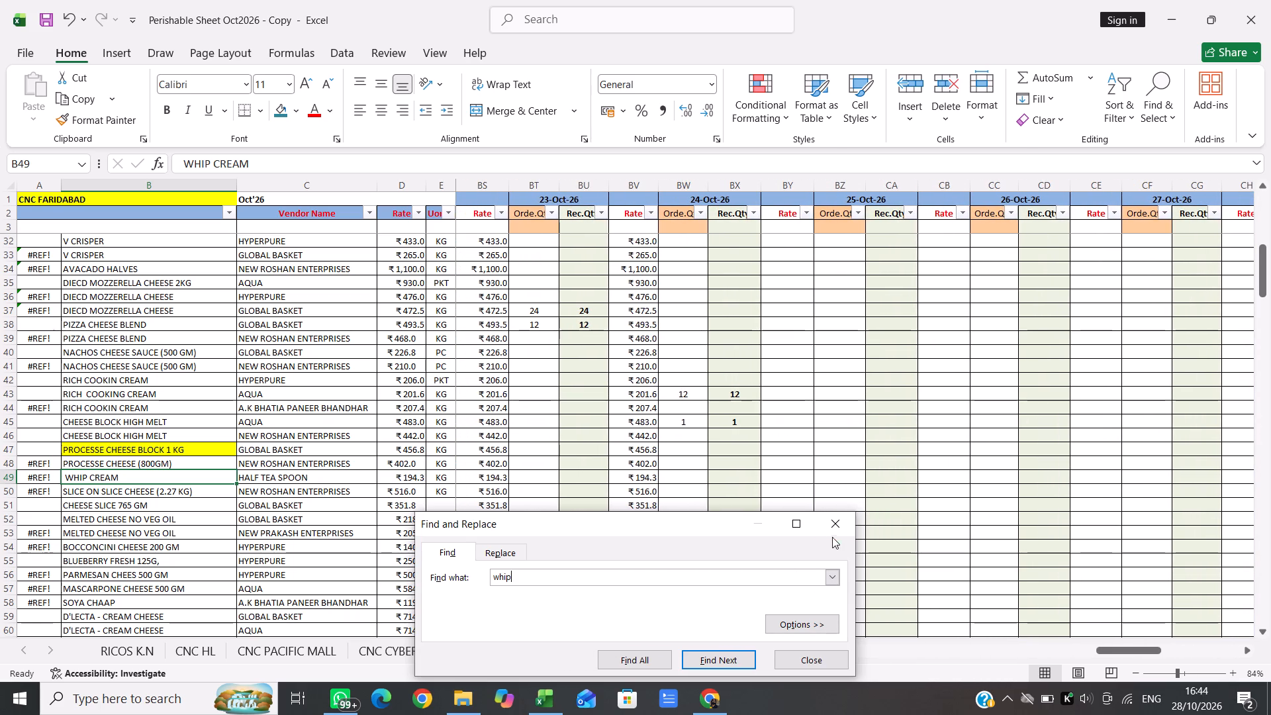
left_click(833, 524)
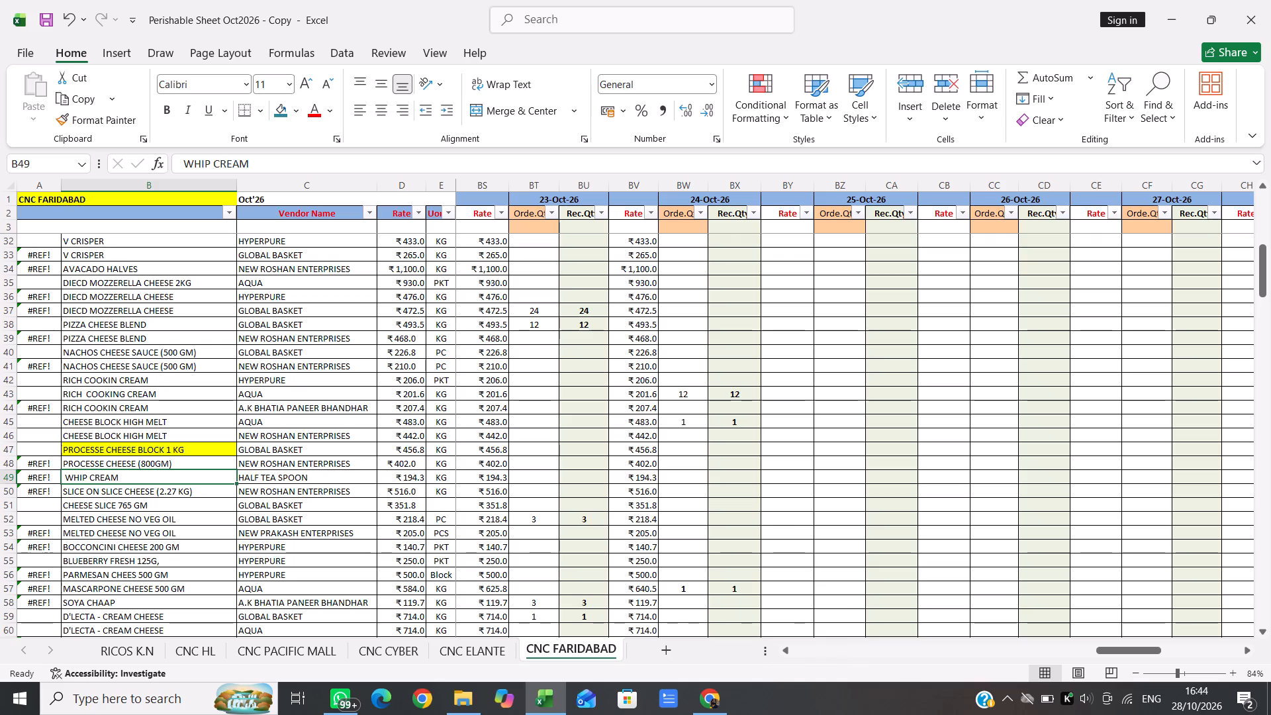
left_click(522, 480)
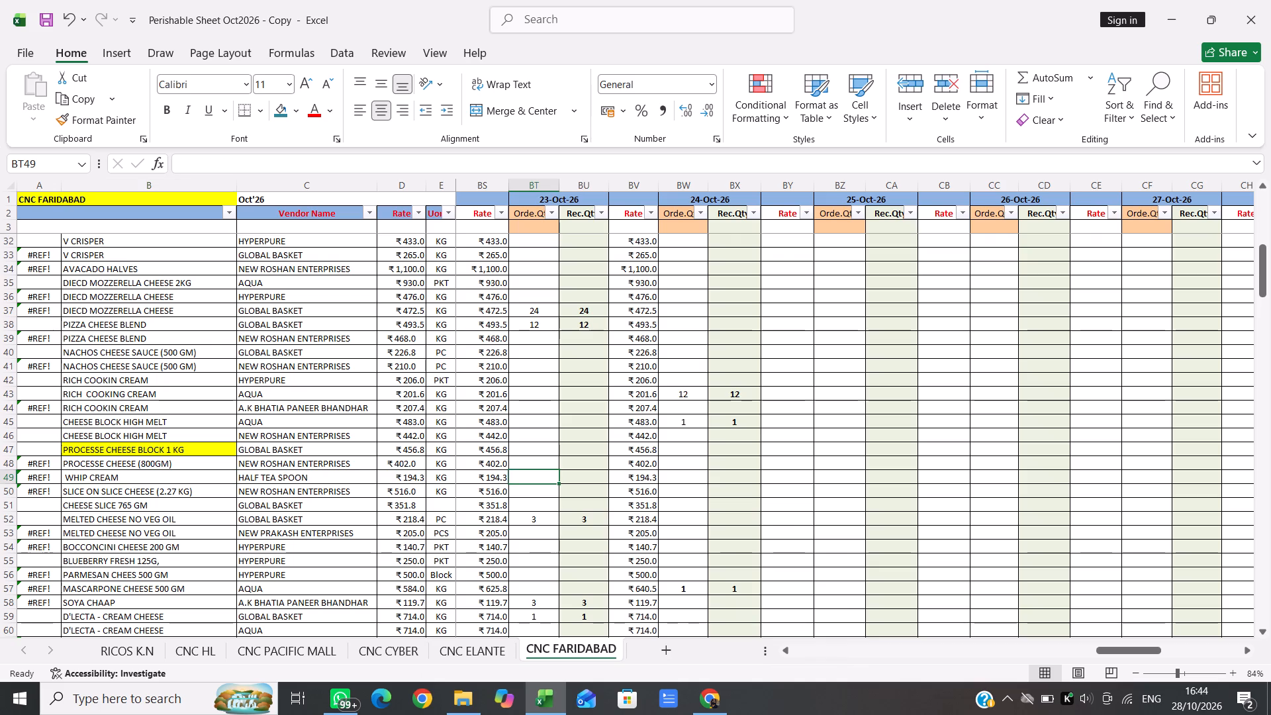
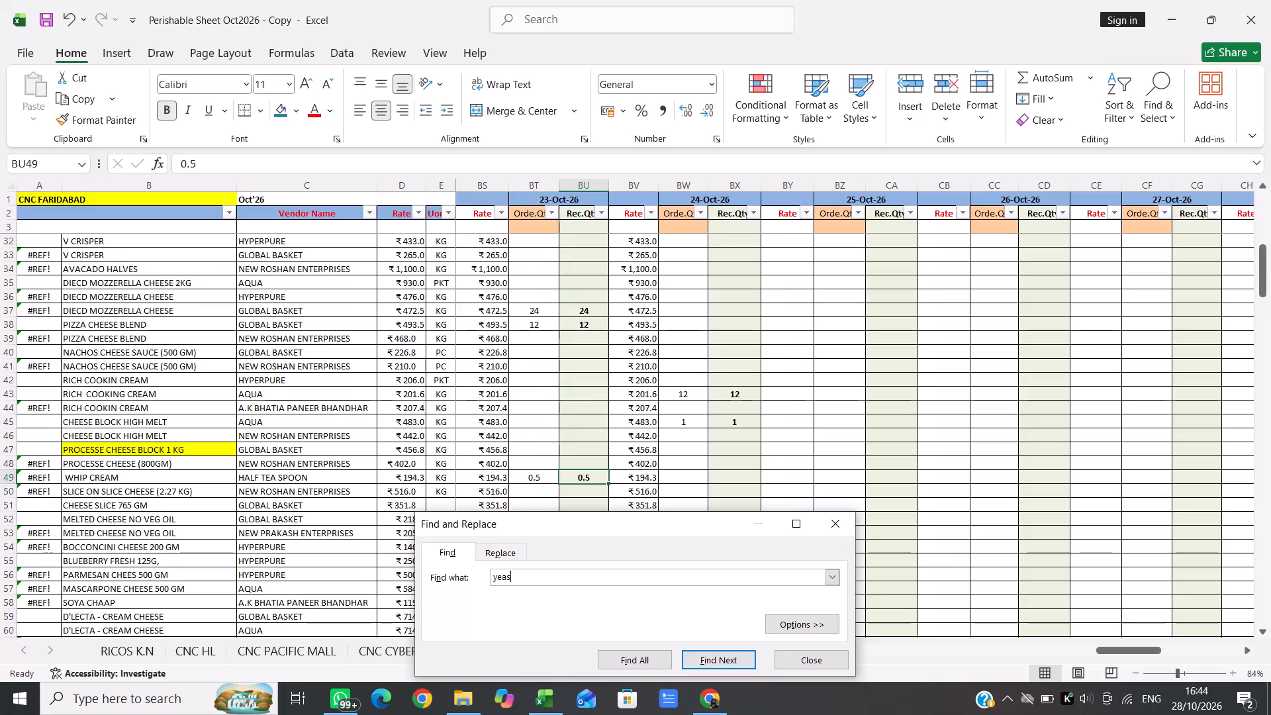
Search the CNC FARIDABAD sheet for "yeast" to locate the fresh yeast row.
key("Return")
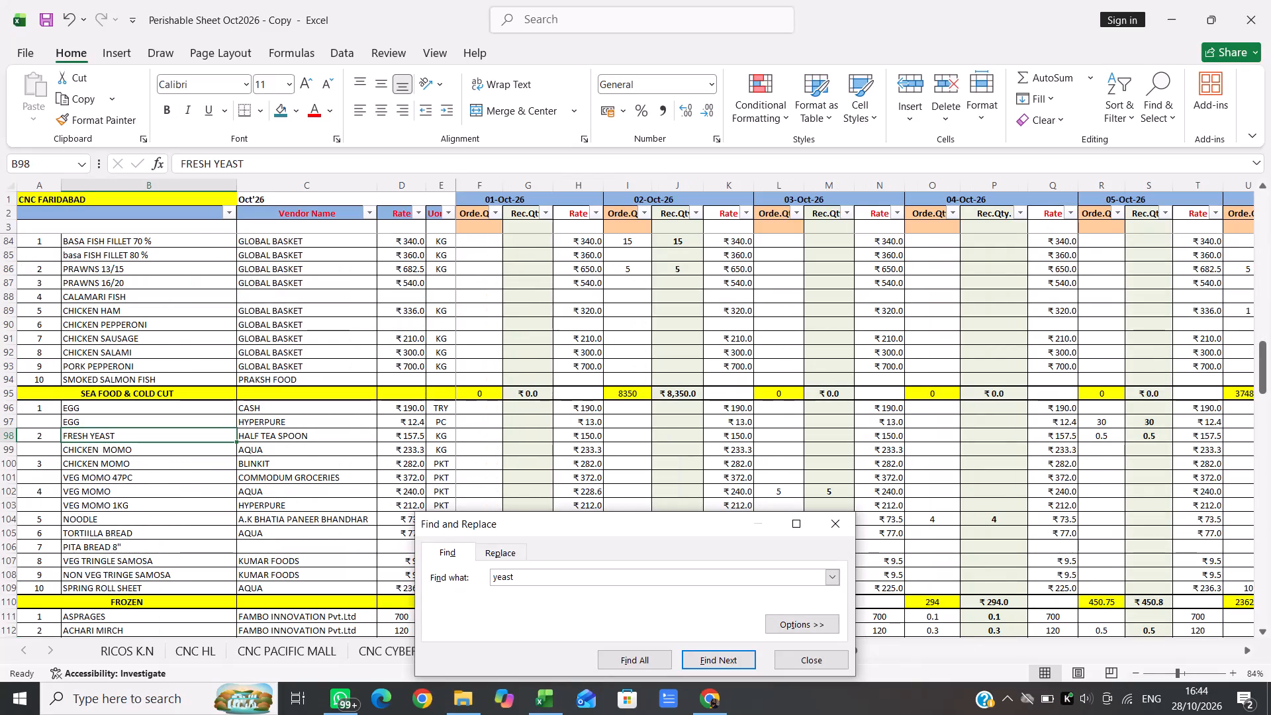
Close the search and select the 23-Oct-26 ordered quantity cell in the FRESH YEAST row supplied by HALF TEA SPOON.
left_click(837, 522)
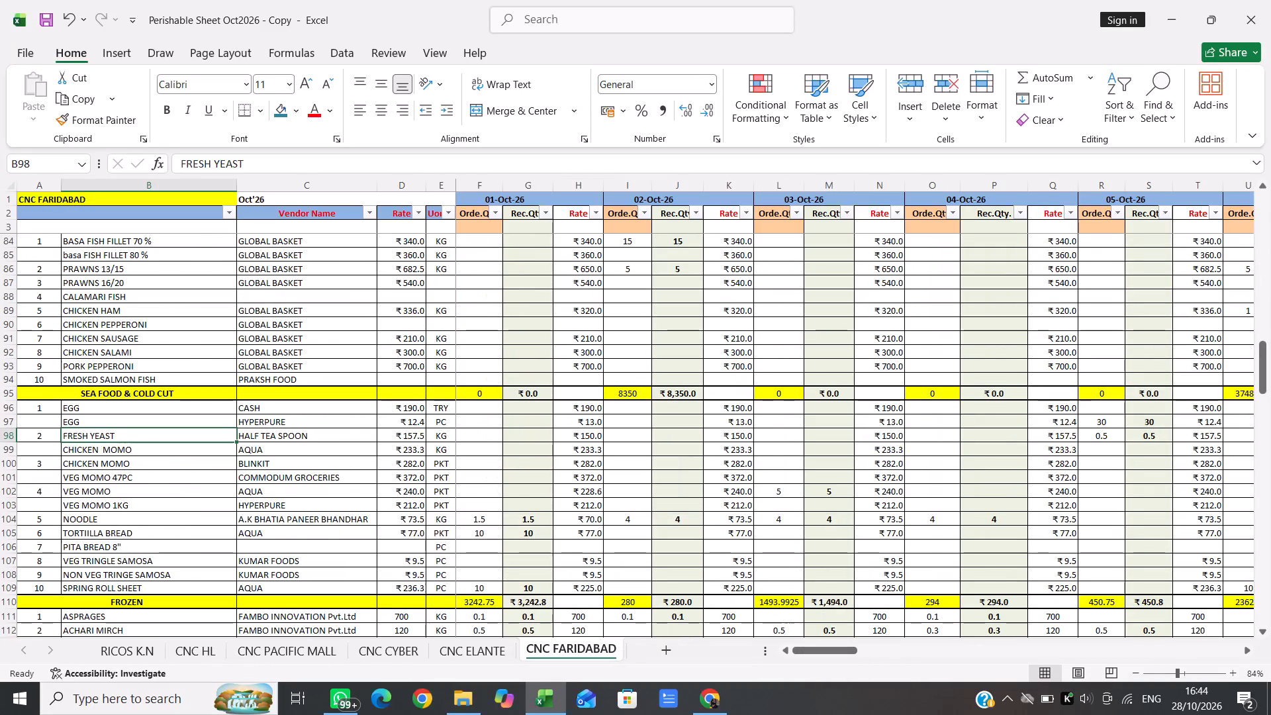
left_click(400, 435)
scroll(751, 475, "up", 1)
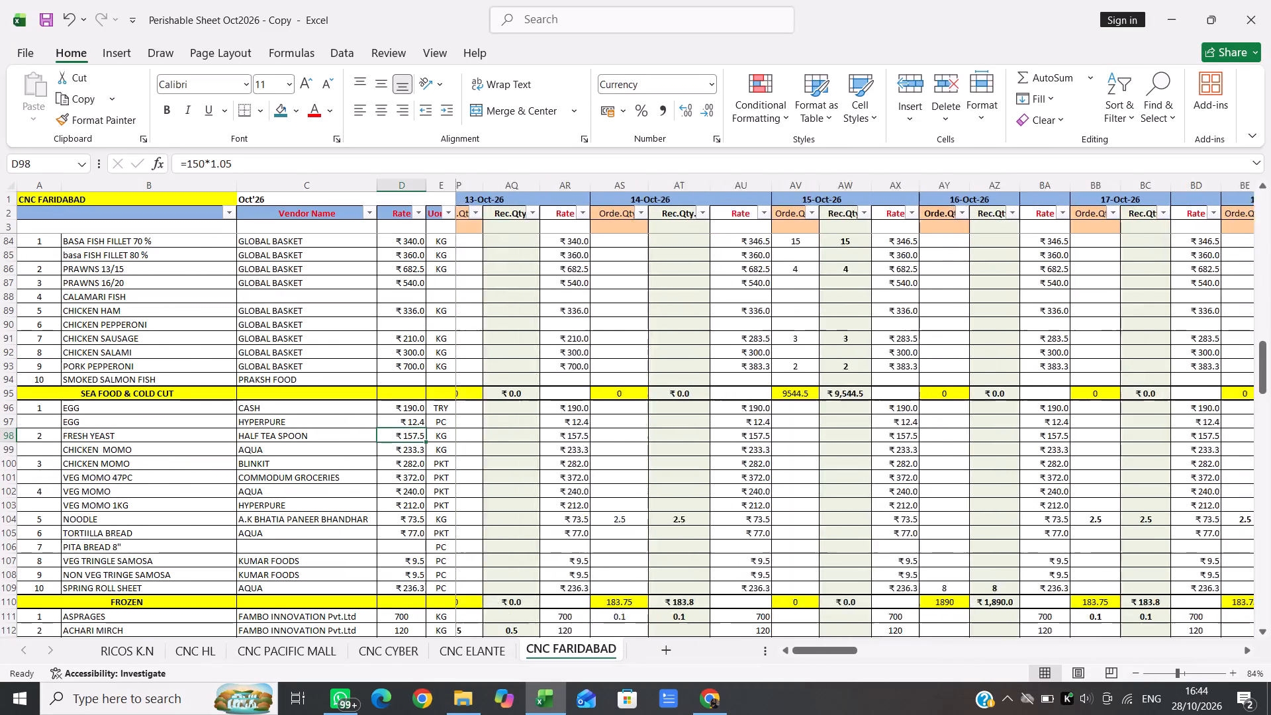
scroll(751, 475, "up", 1)
scroll(751, 475, "right", 4)
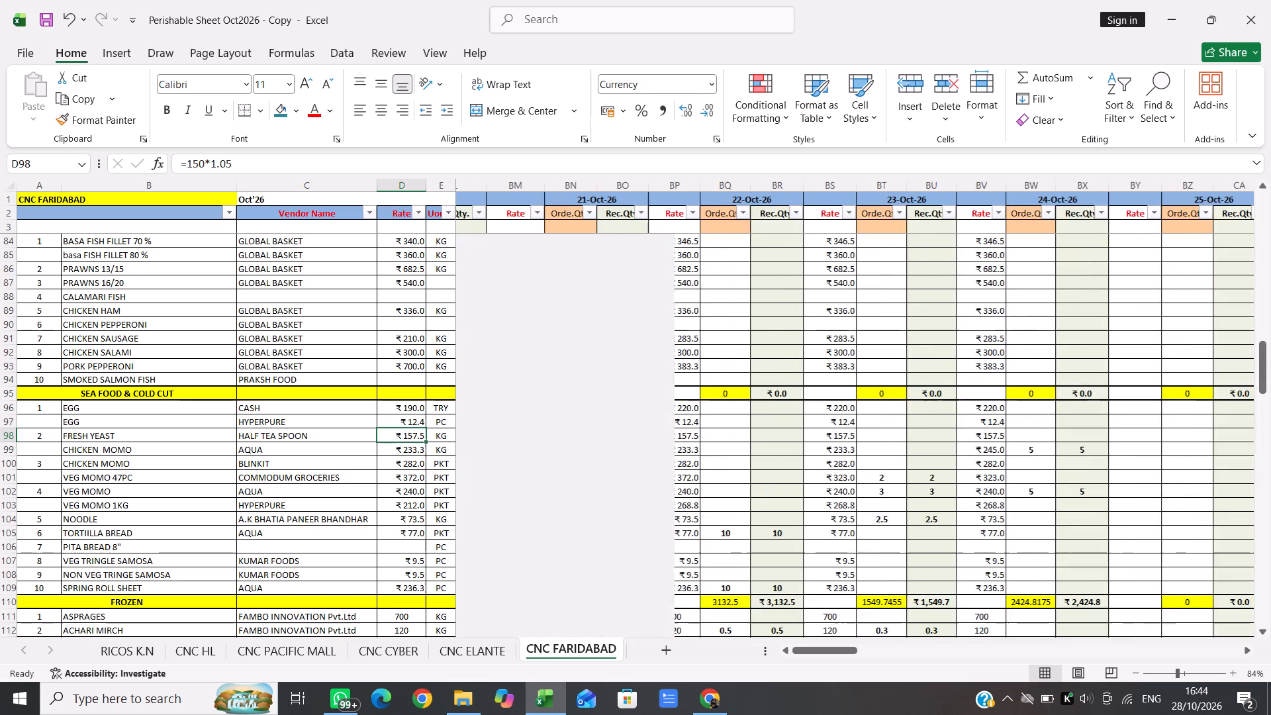
scroll(751, 475, "right", 2)
scroll(751, 475, "left", 1)
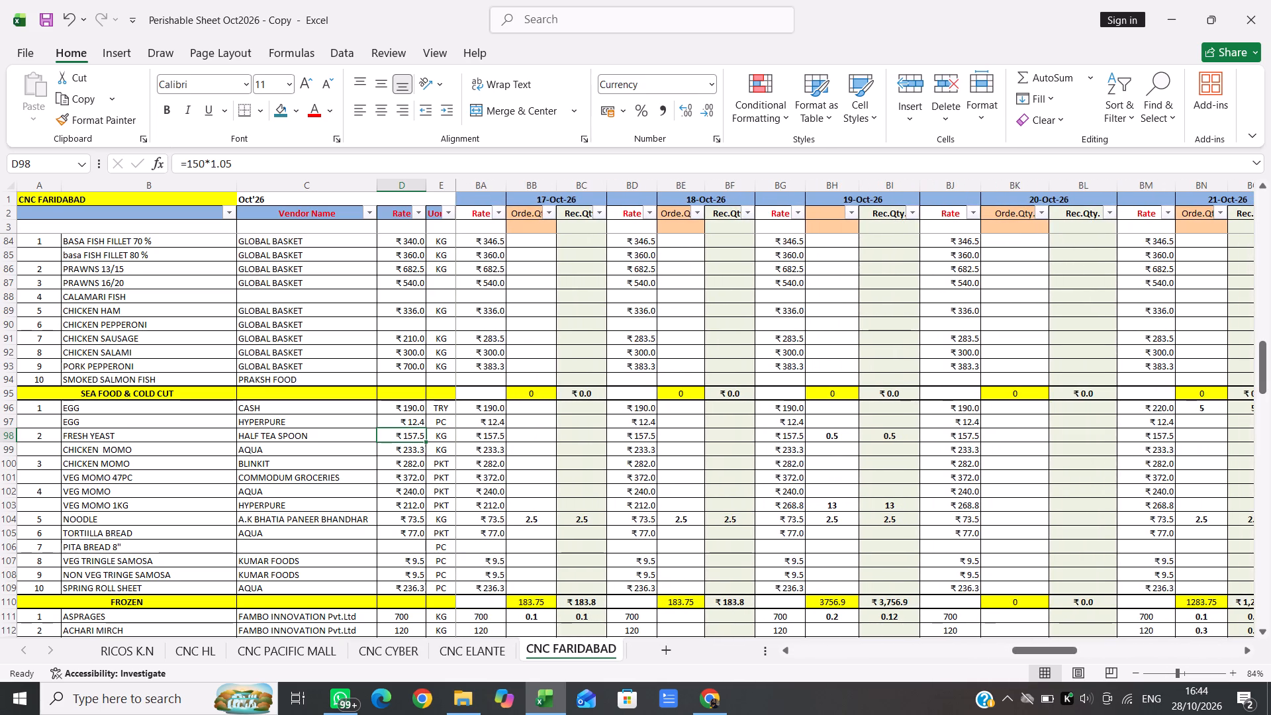
scroll(751, 475, "right", 2)
scroll(751, 475, "left", 1)
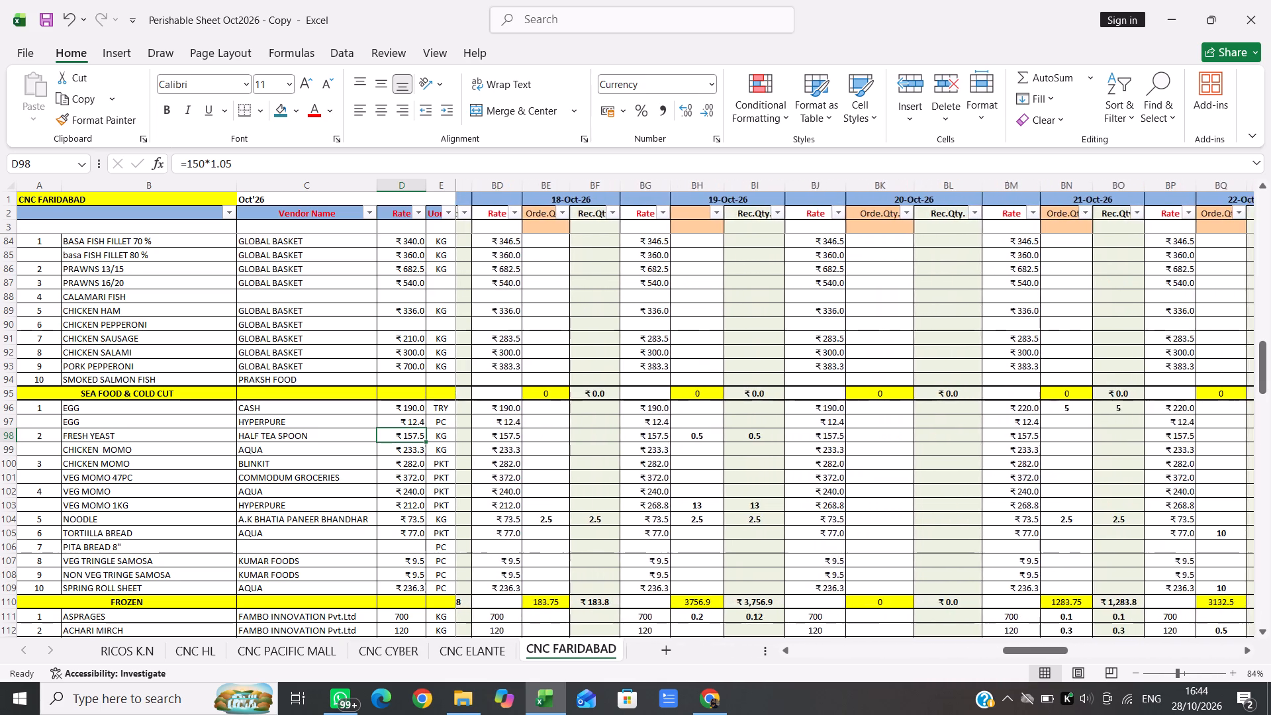
scroll(751, 475, "left", 6)
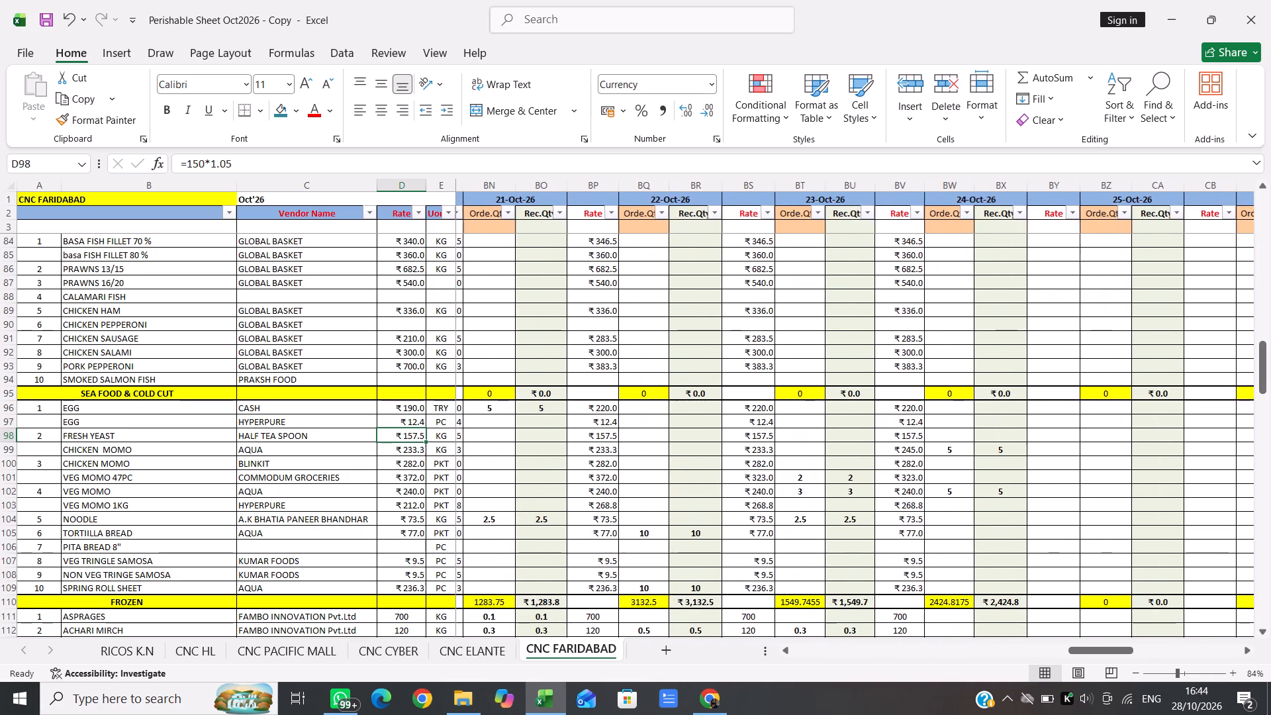
scroll(751, 475, "left", 4)
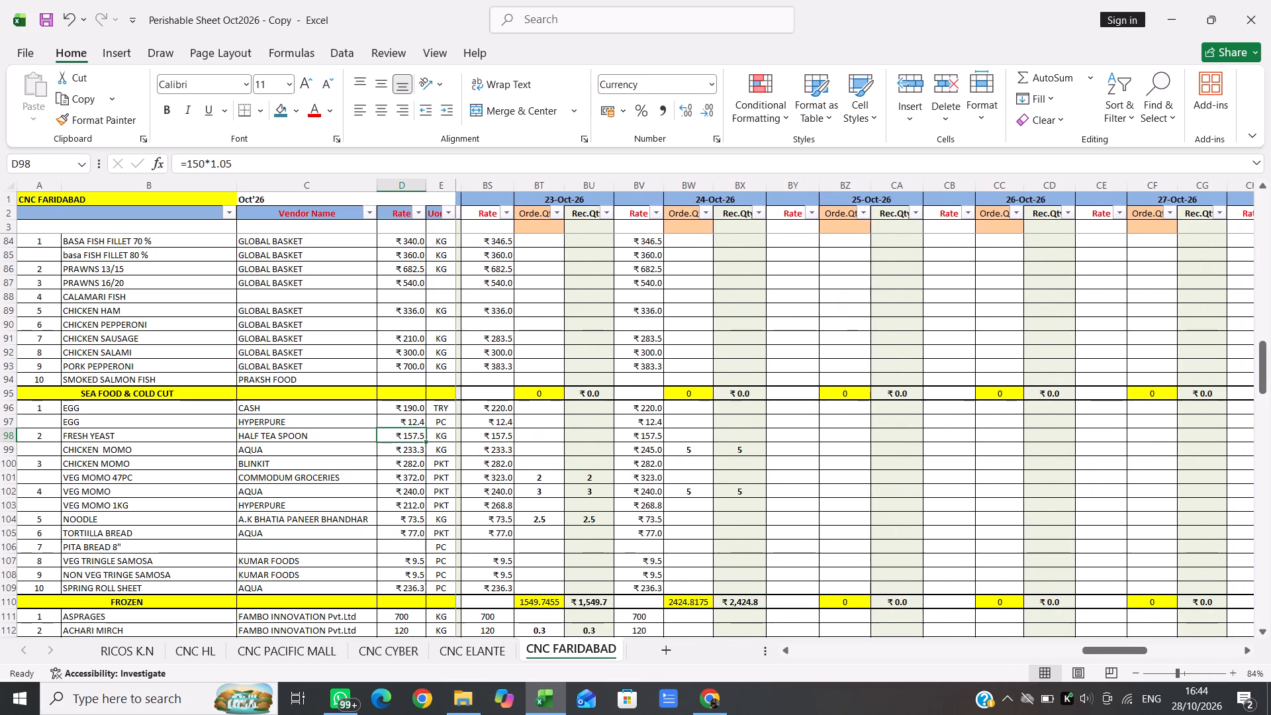
scroll(751, 475, "left", 1)
left_click(541, 439)
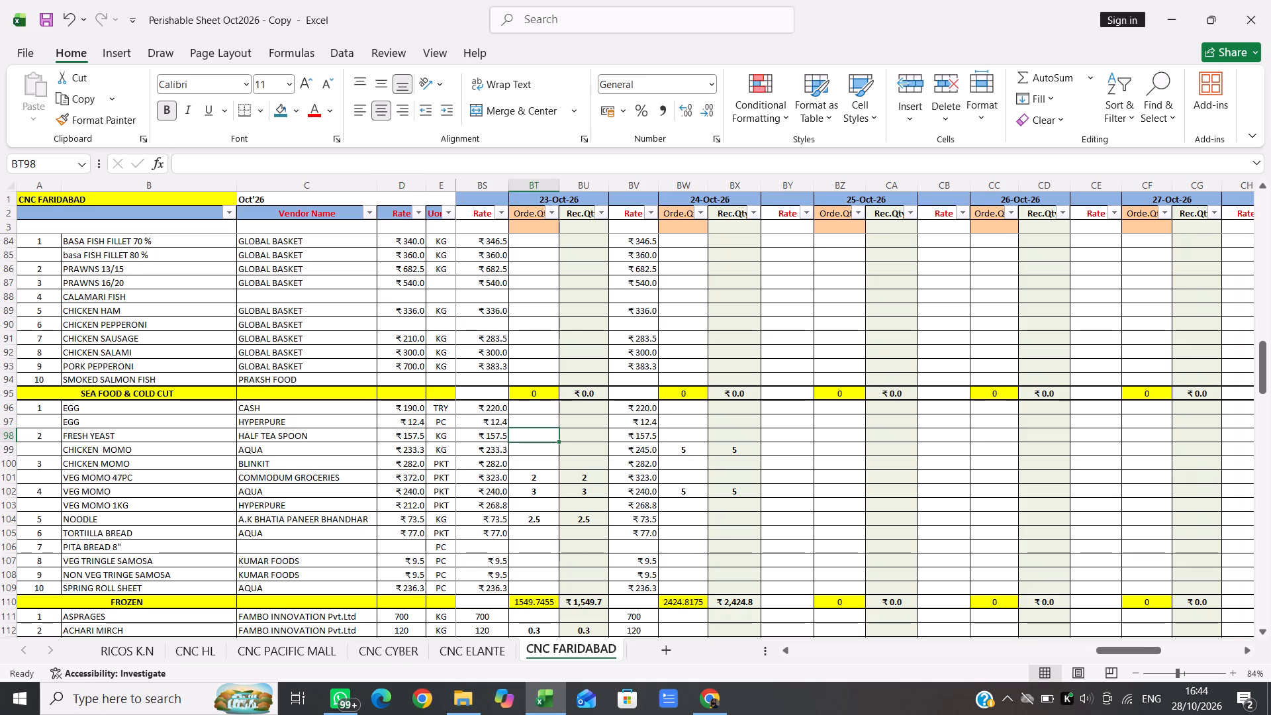
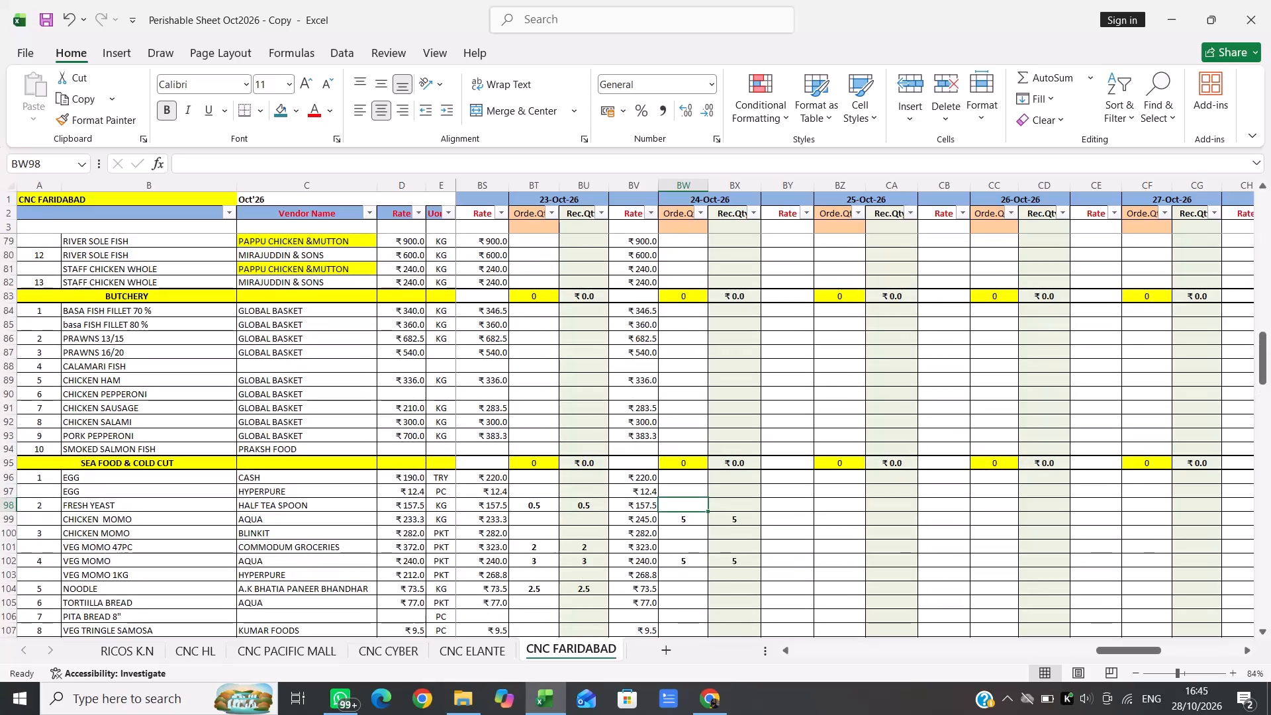
Go back up from the fresh yeast row to the fries and cheese items to review their 23-Oct-26 and 24-Oct-26 quantities.
scroll(695, 385, "up", 2)
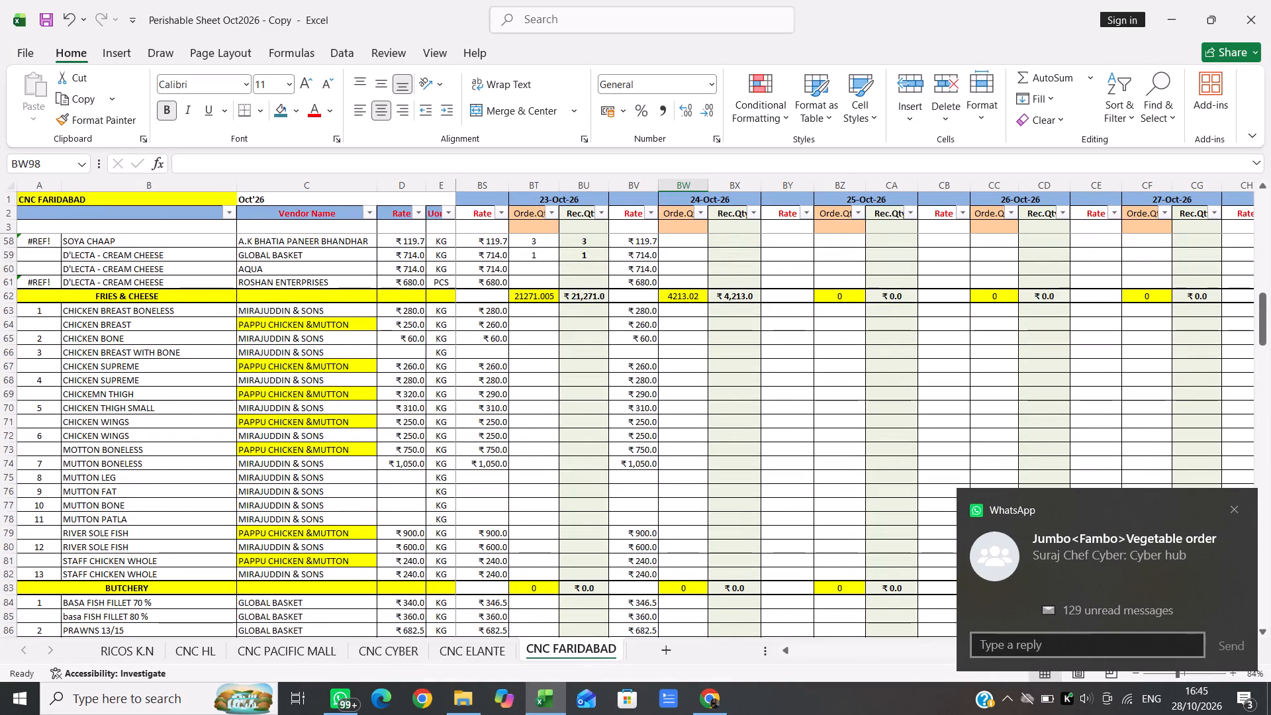
scroll(695, 385, "up", 3)
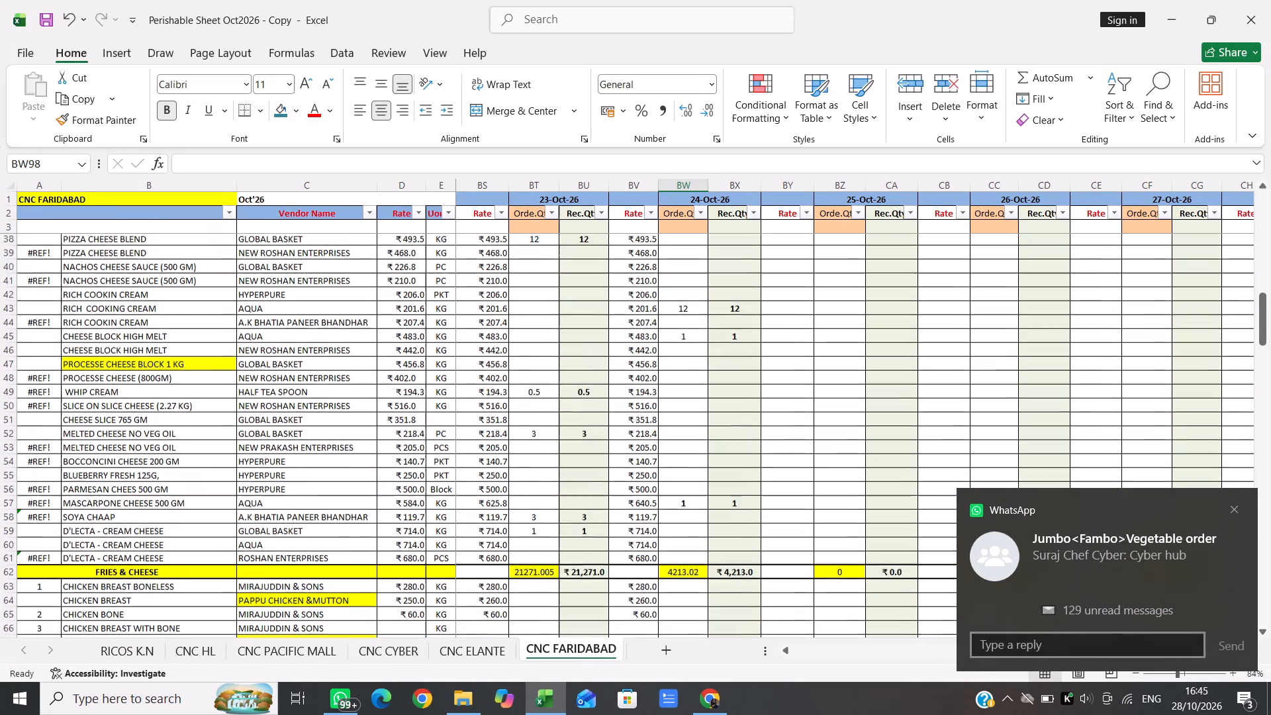
scroll(695, 385, "up", 1)
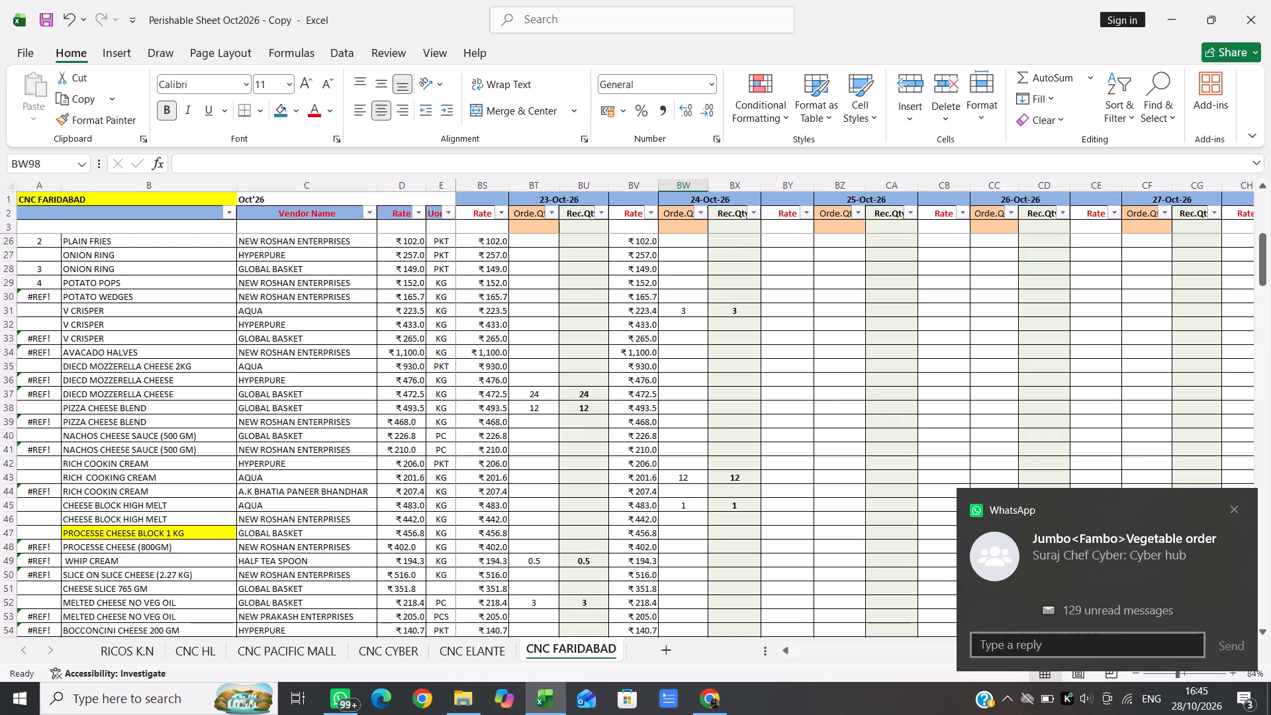
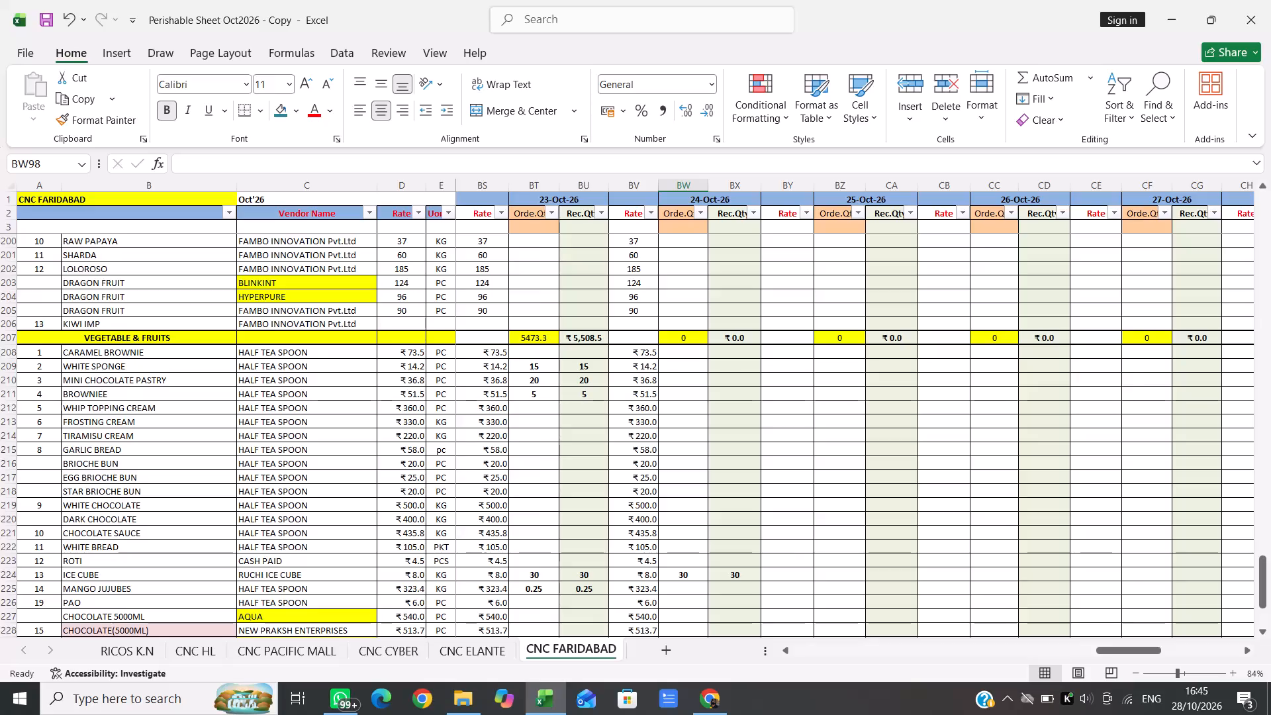
Check the 23-Oct-26 and 24-Oct-26 quantities of the bakery items down to the BAKERY total row.
scroll(173, 569, "down", 1)
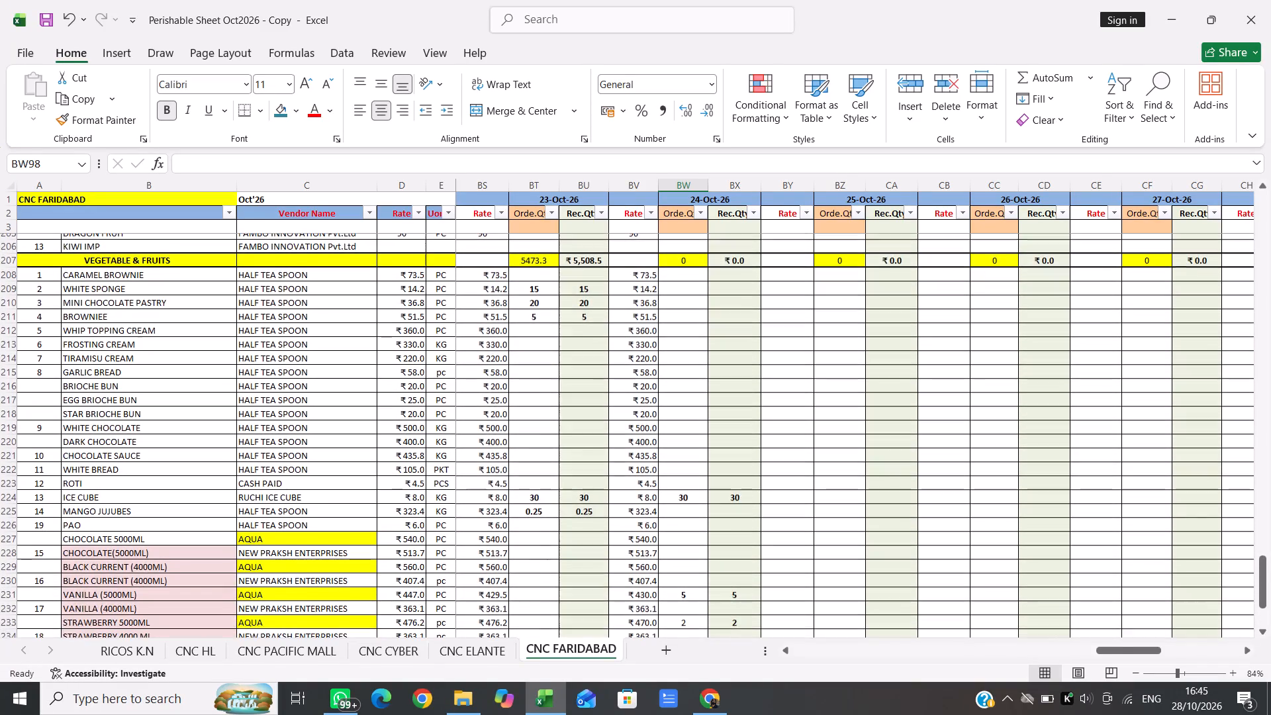
scroll(173, 569, "down", 1)
scroll(252, 458, "down", 1)
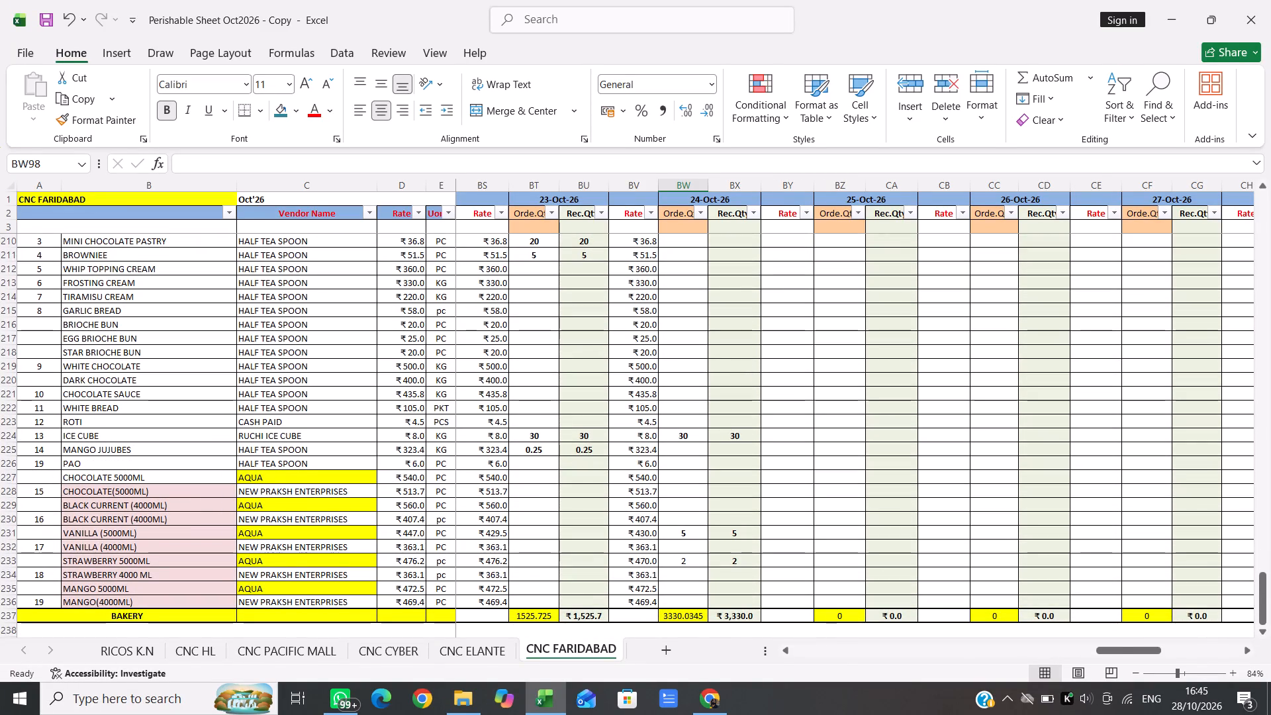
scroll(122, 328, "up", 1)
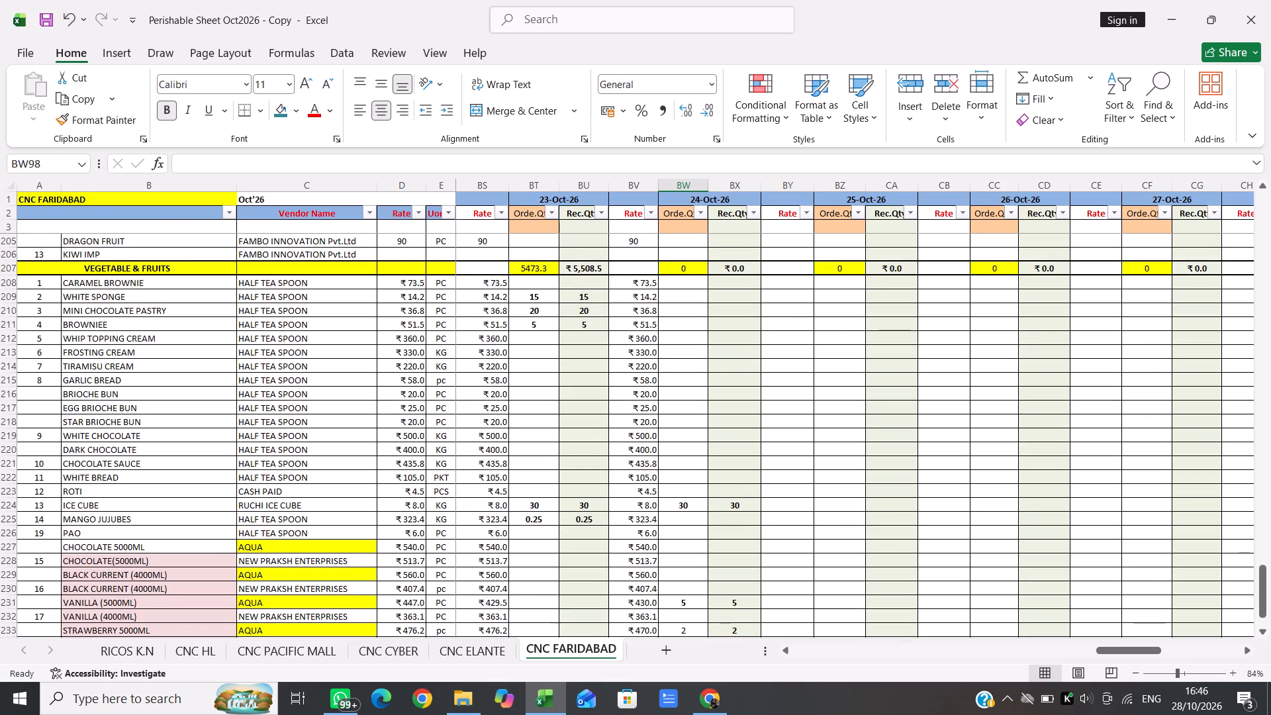
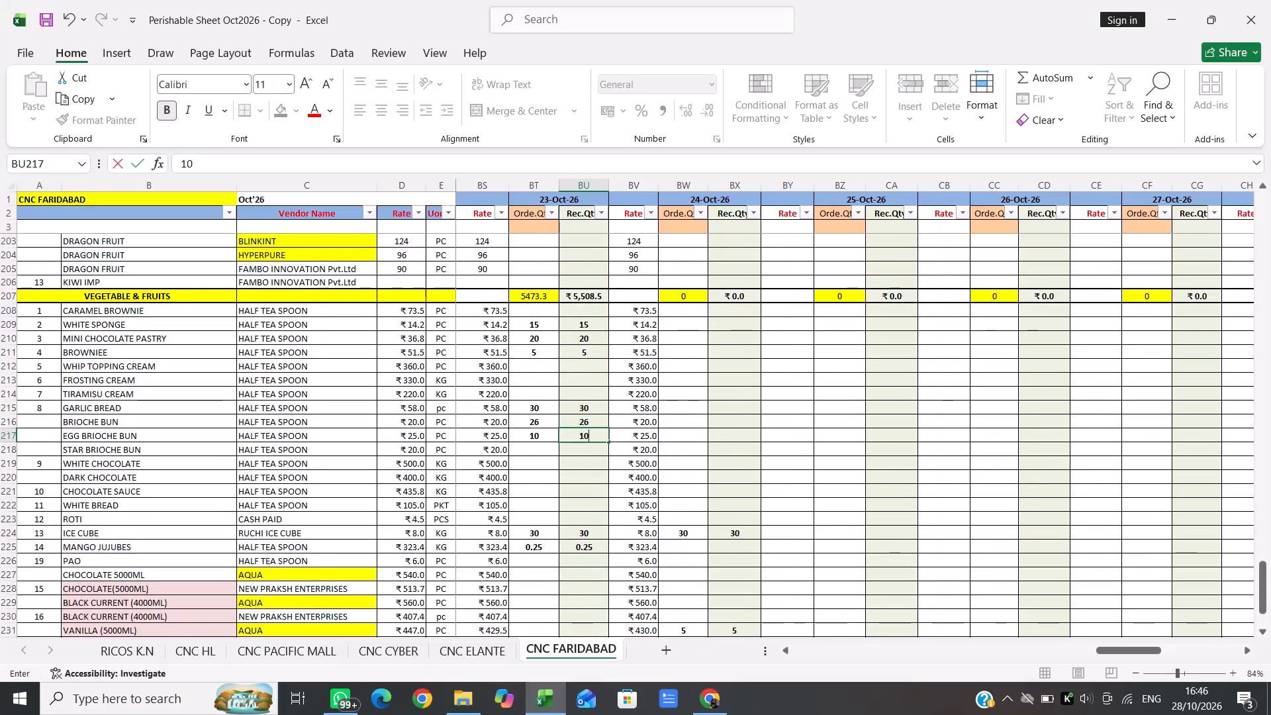
Enter 1 as the 23-Oct-26 ordered quantity for WHITE BREAD from HALF TEA SPOON.
left_click(537, 502)
key("1")
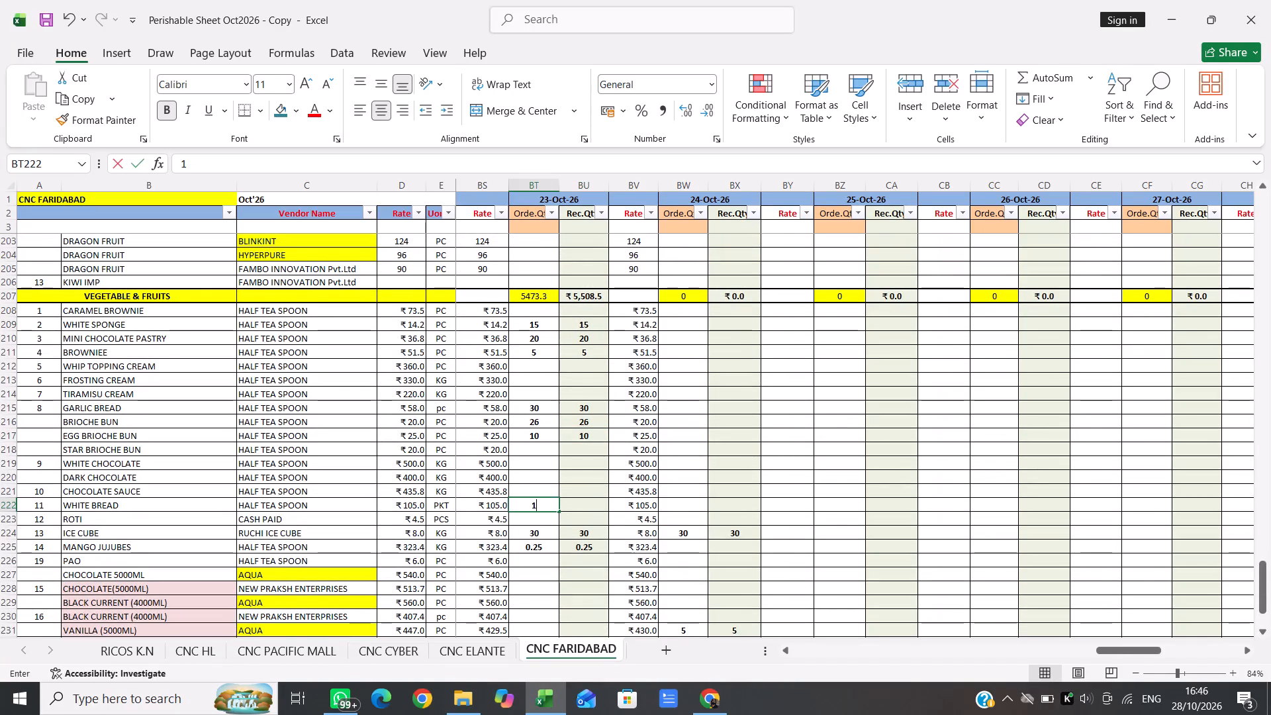
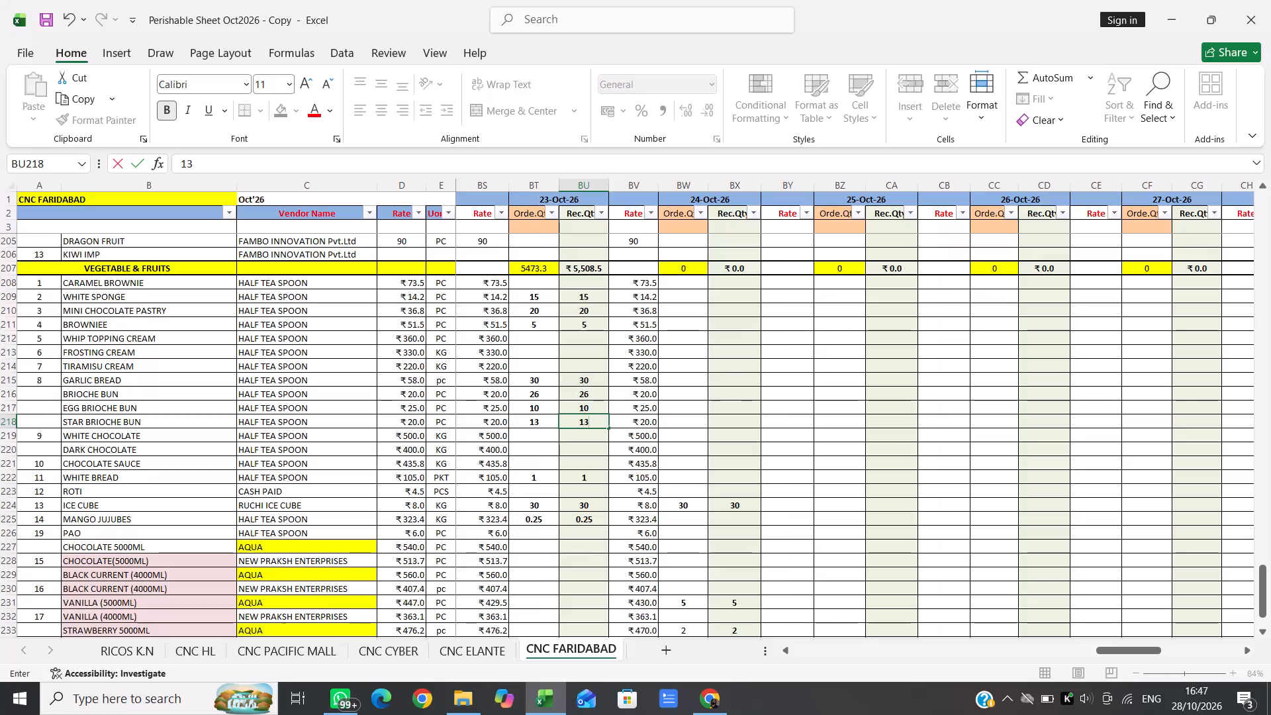
Enter 20 as the 23-Oct-26 ordered quantity for PAO from HALF TEA SPOON.
left_click(533, 530)
type("20")
key("Right")
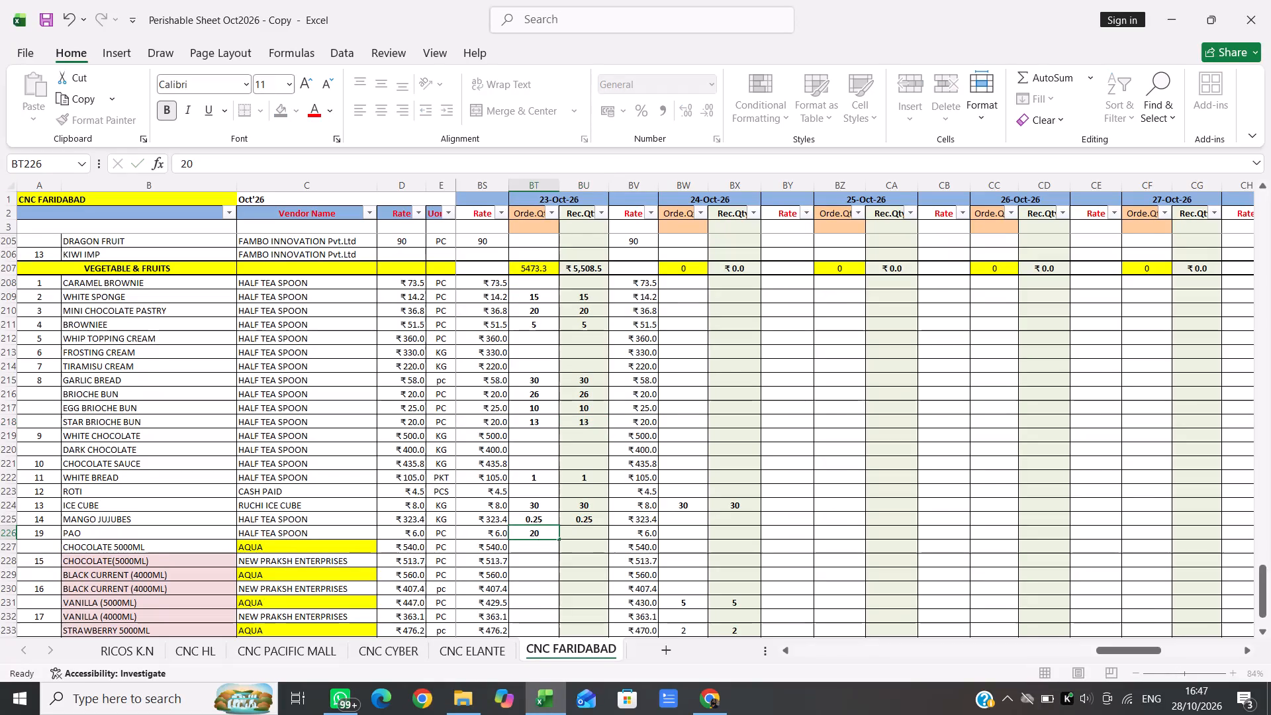
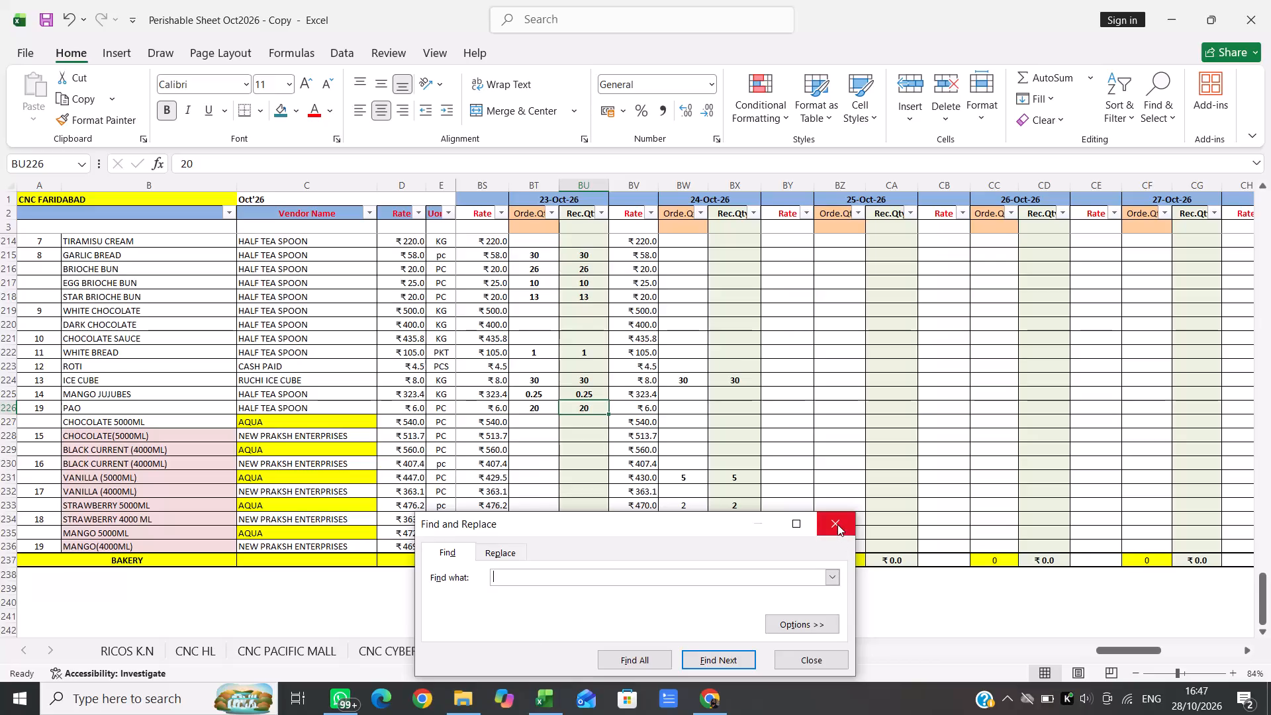
Close the Find and Replace dialog and return to the CNC FARIDABAD sheet.
left_click(837, 524)
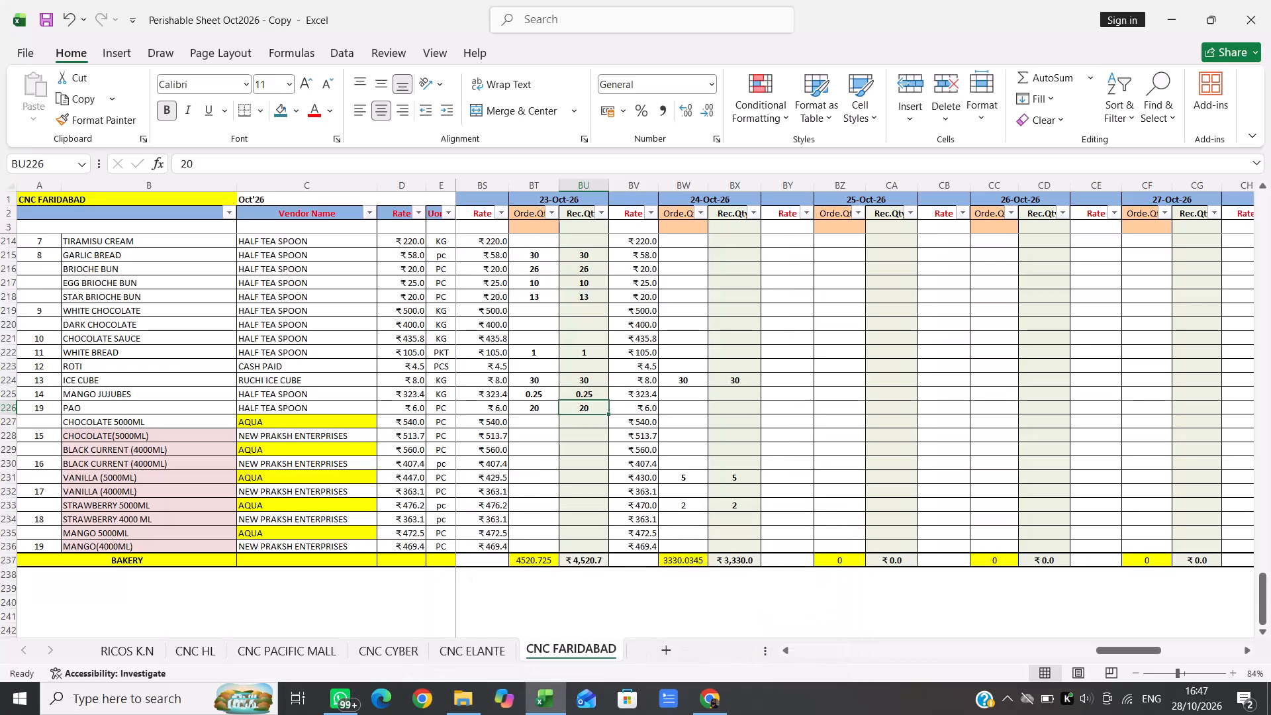
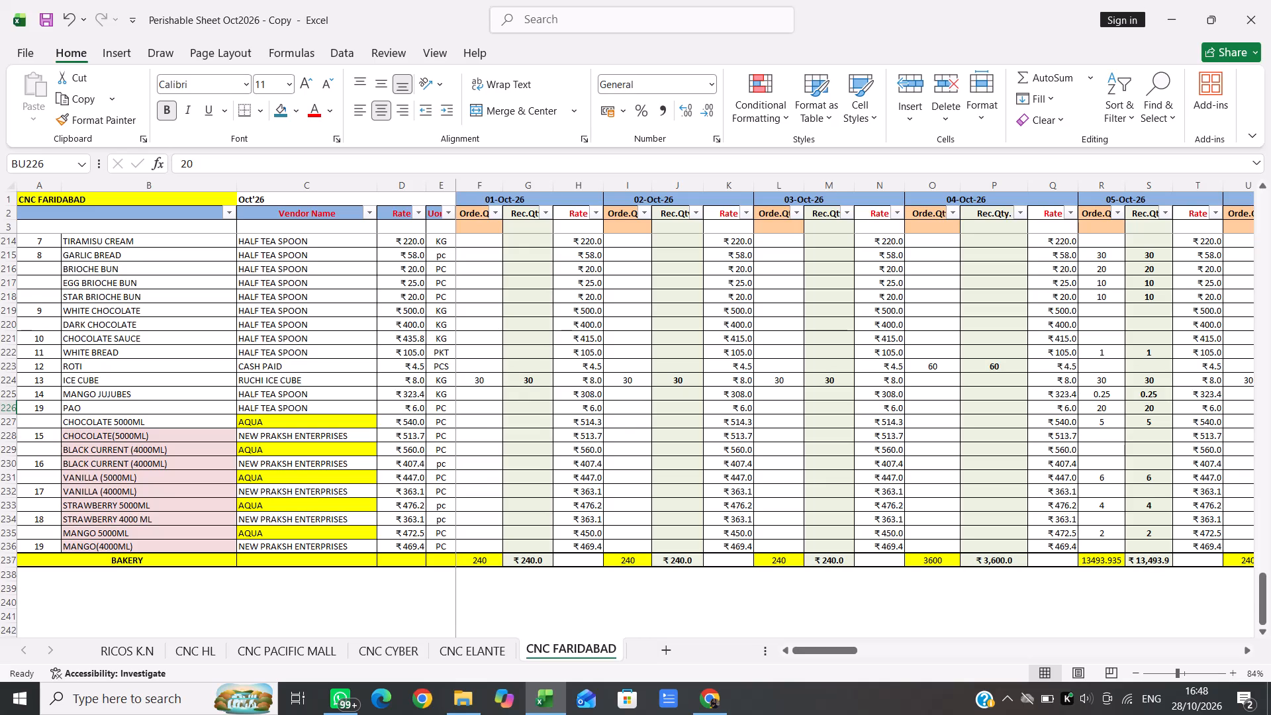
Select the daily order, receipt and rate columns from 01-Oct-26 through the 24-Oct-26 received quantity in CNC FARIDABAD.
scroll(606, 436, "right", 3)
scroll(606, 436, "up", 7)
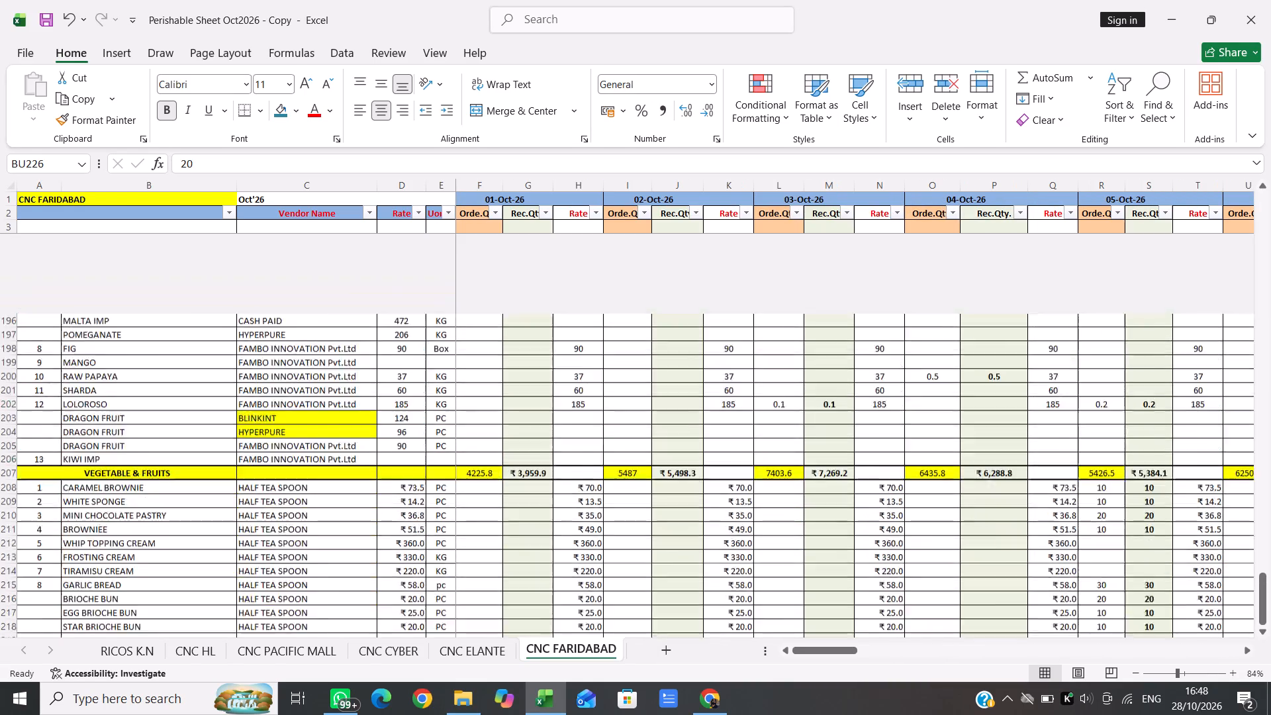
scroll(606, 436, "up", 12)
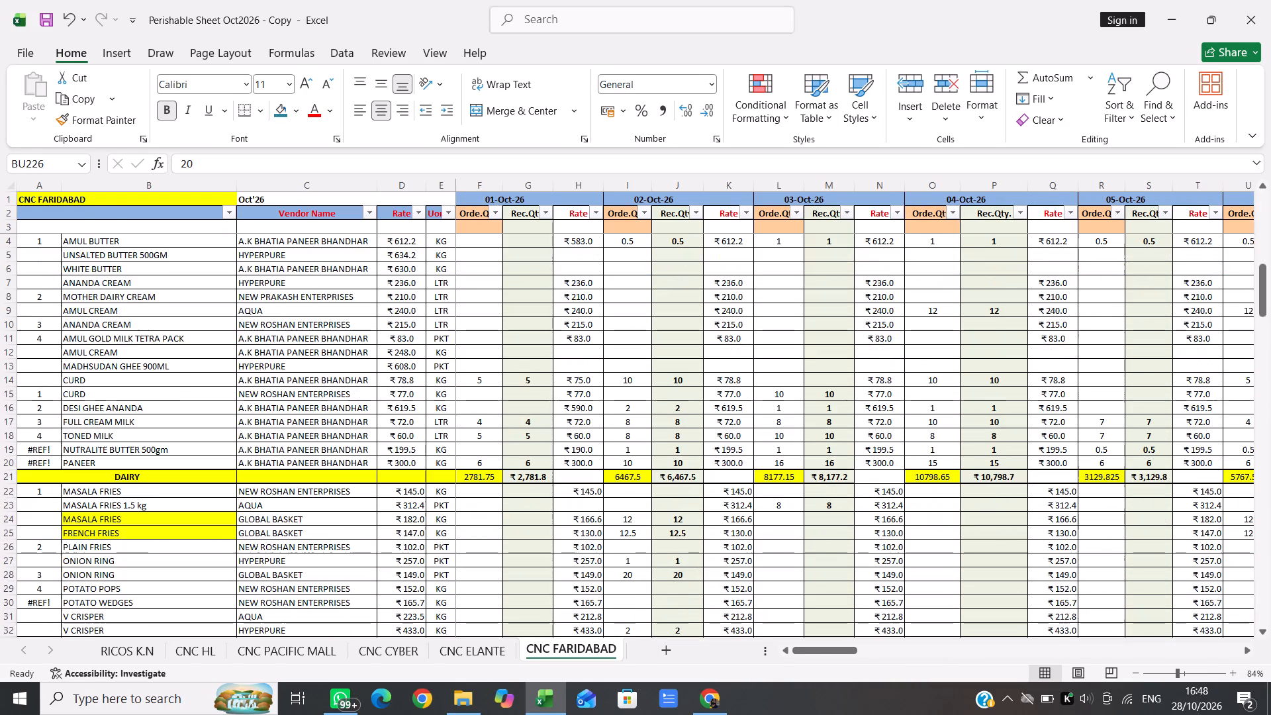
left_click(481, 187)
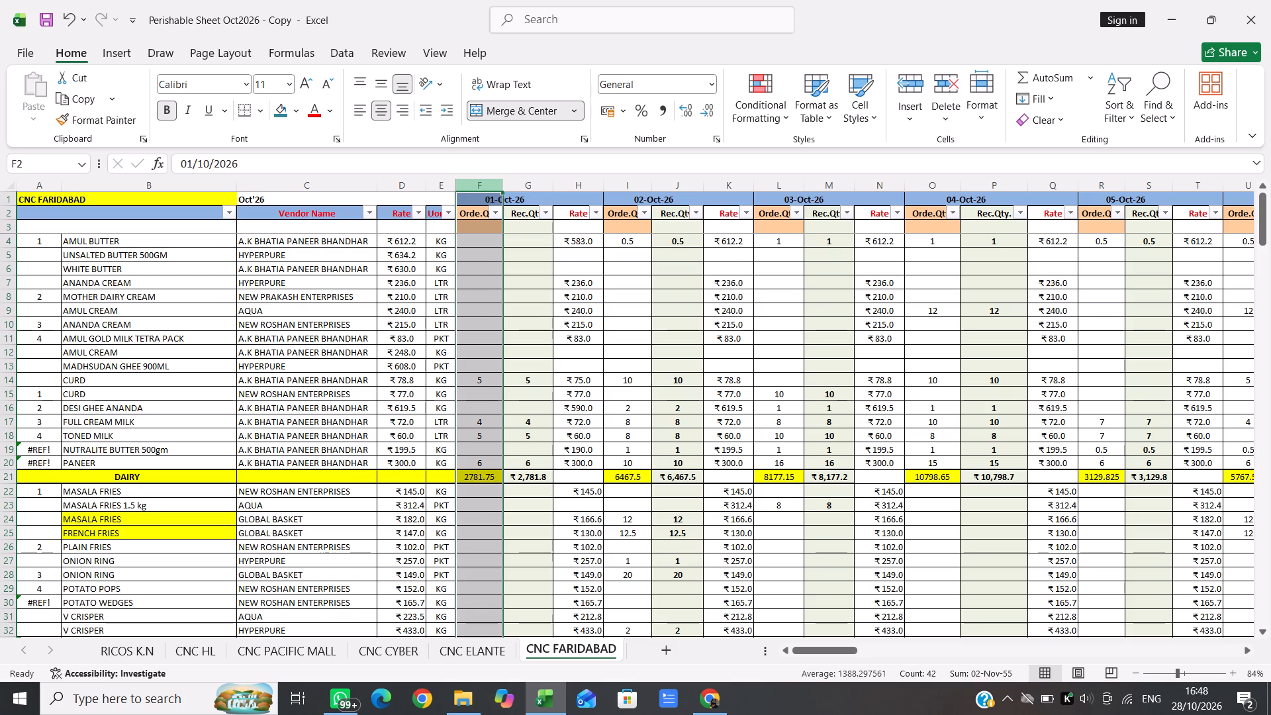
key("shift+Right")
key("shift+Right")
key("shift+Right")
key("shift+Right")
key("shift+Right")
key("shift+Right")
key("shift+Right")
key("shift+Right")
key("shift+Right")
key("shift+Right")
key("shift+Right")
key("shift+Right")
key("shift+Right")
key("shift+Right")
key("shift+Right")
key("shift+Right")
key("shift+Right")
key("shift+Right")
key("shift+Right")
key("shift+Right")
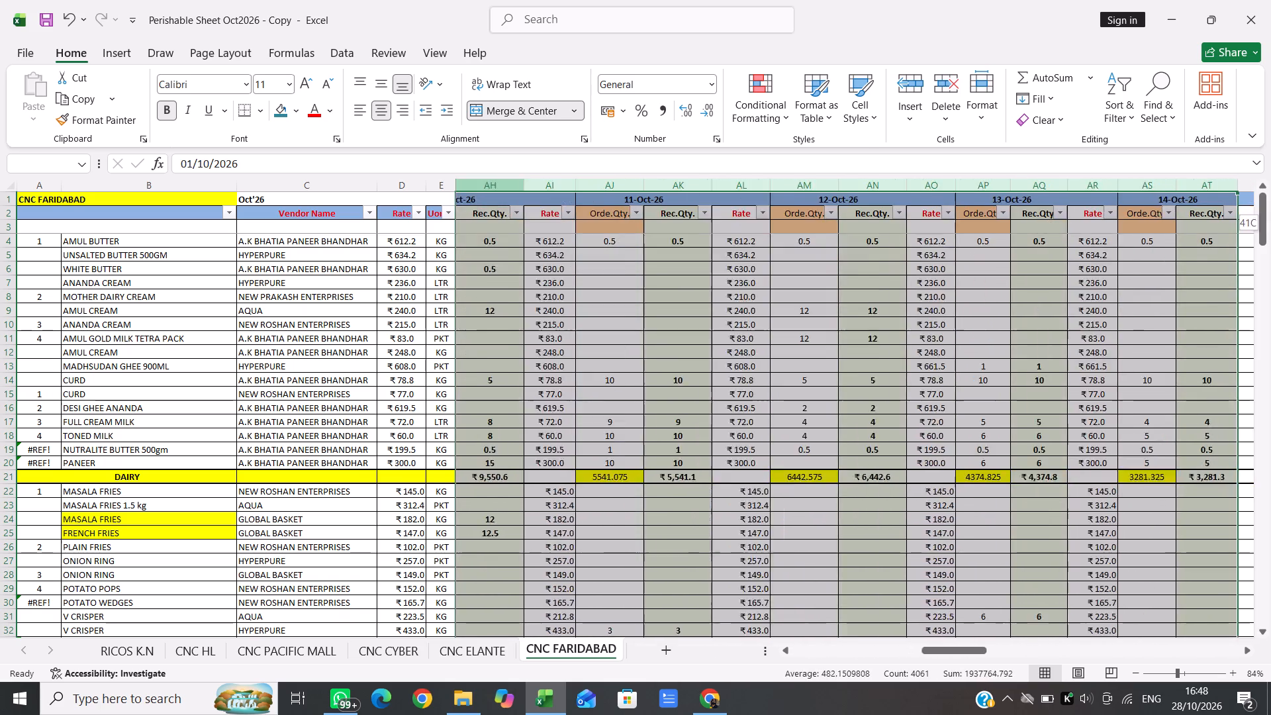
key("shift+Right")
key("shift+Right")
key("shift+Right")
key("shift+Right")
key("shift+Right")
key("shift+Right")
key("shift+Right")
key("shift+Right")
key("shift+Right")
key("shift+Right")
key("shift+Right")
key("shift+Right")
key("shift+Right")
key("shift+Right")
key("shift+Right")
key("shift+Right")
key("shift+Right")
key("shift+Right")
key("shift+Right")
key("shift+Right")
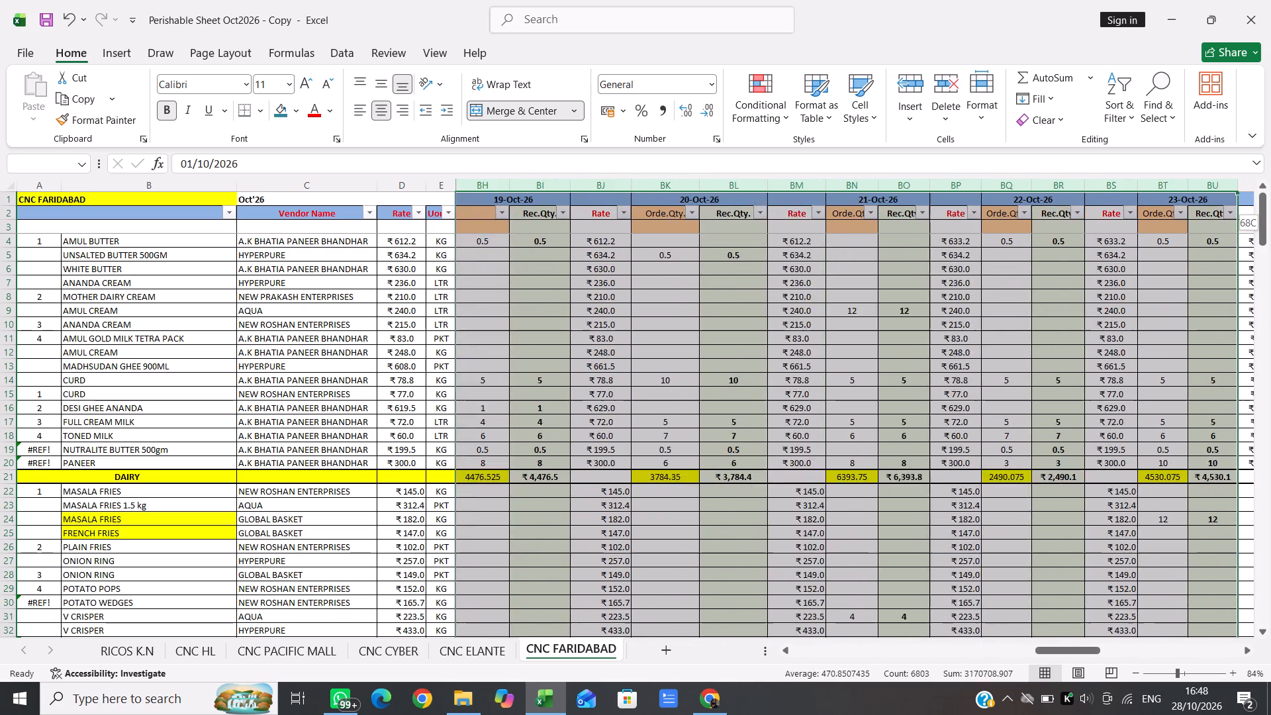
key("shift+Left")
key("shift+Left")
key("shift+Left")
key("shift+Left")
key("shift+Left")
key("shift+Left")
key("shift+Left")
key("shift+Left")
key("shift+Left")
key("shift+Left")
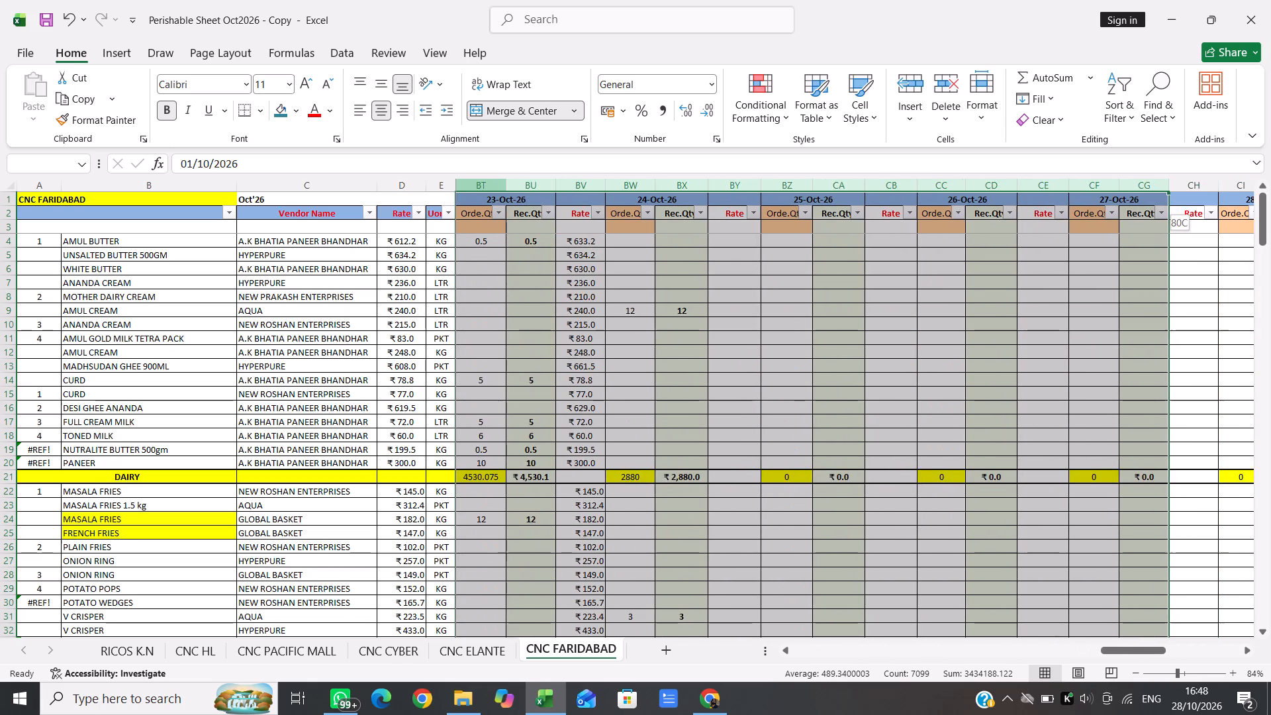
key("shift+Left")
key("shift+Left")
key("shift+Left")
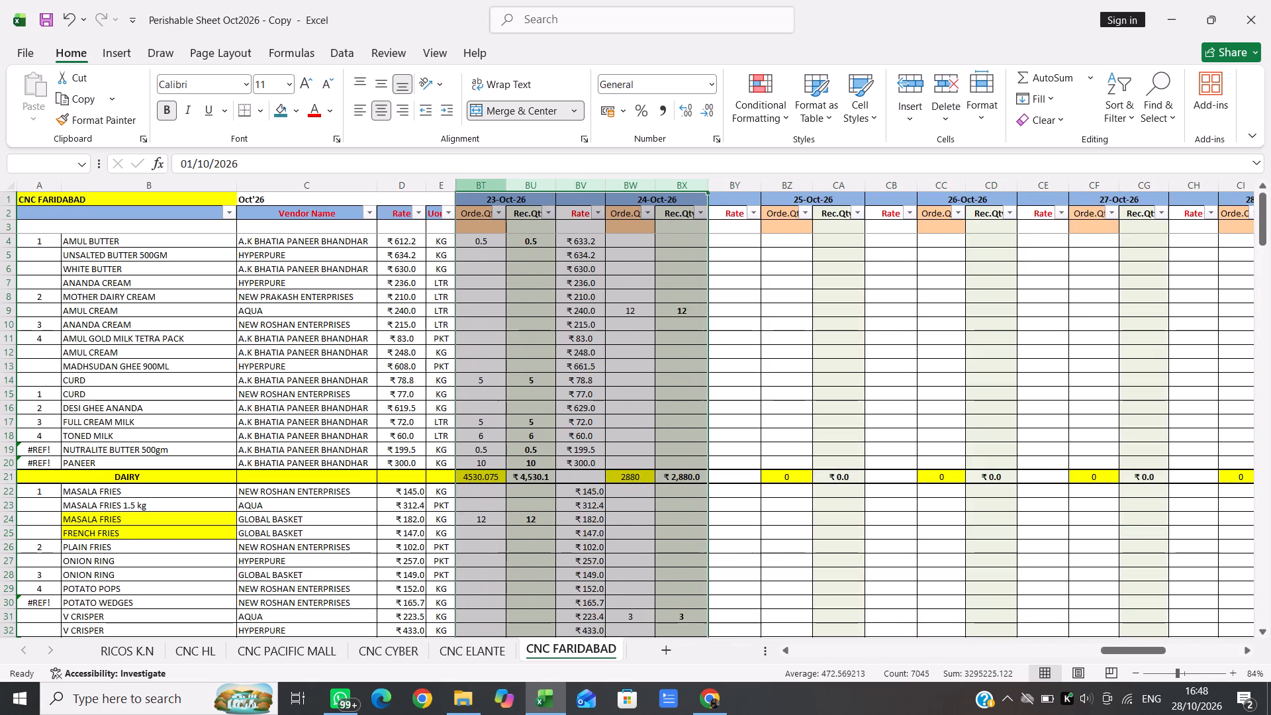
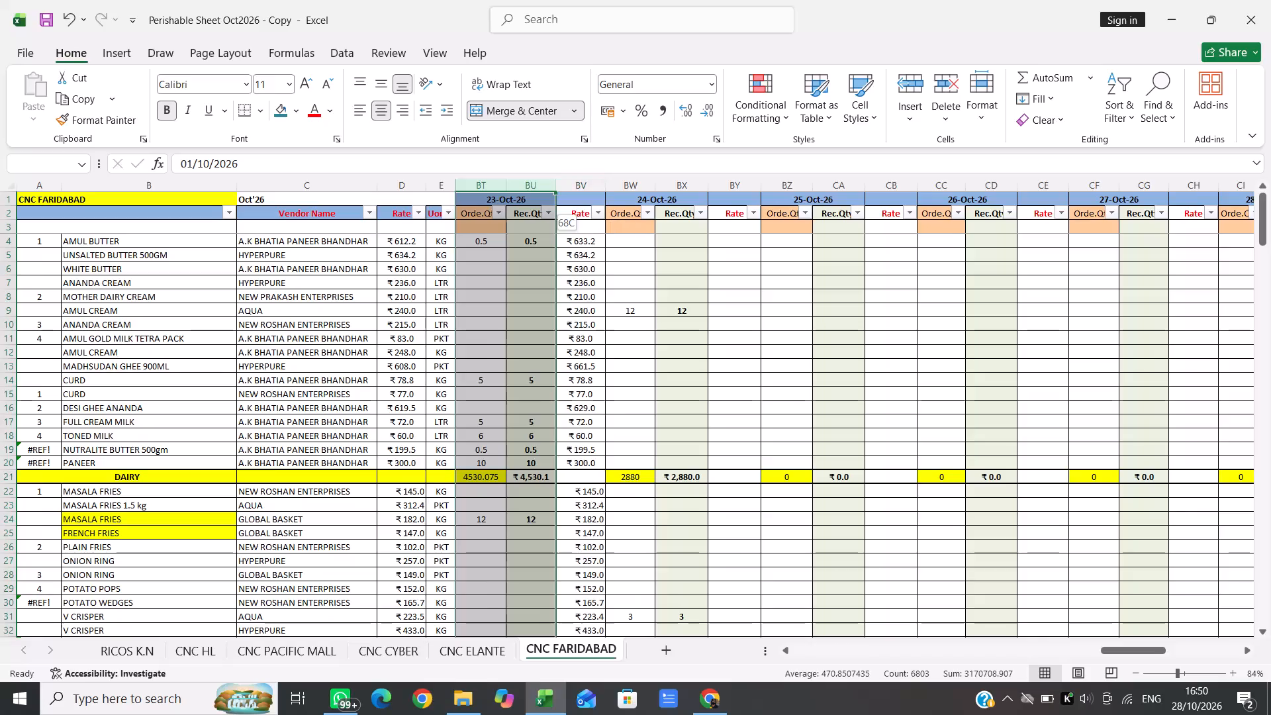
Hide the daily columns from the 01-Oct-26 ordered quantity through the 23-Oct-26 received quantity in CNC FARIDABAD.
right_click(393, 199)
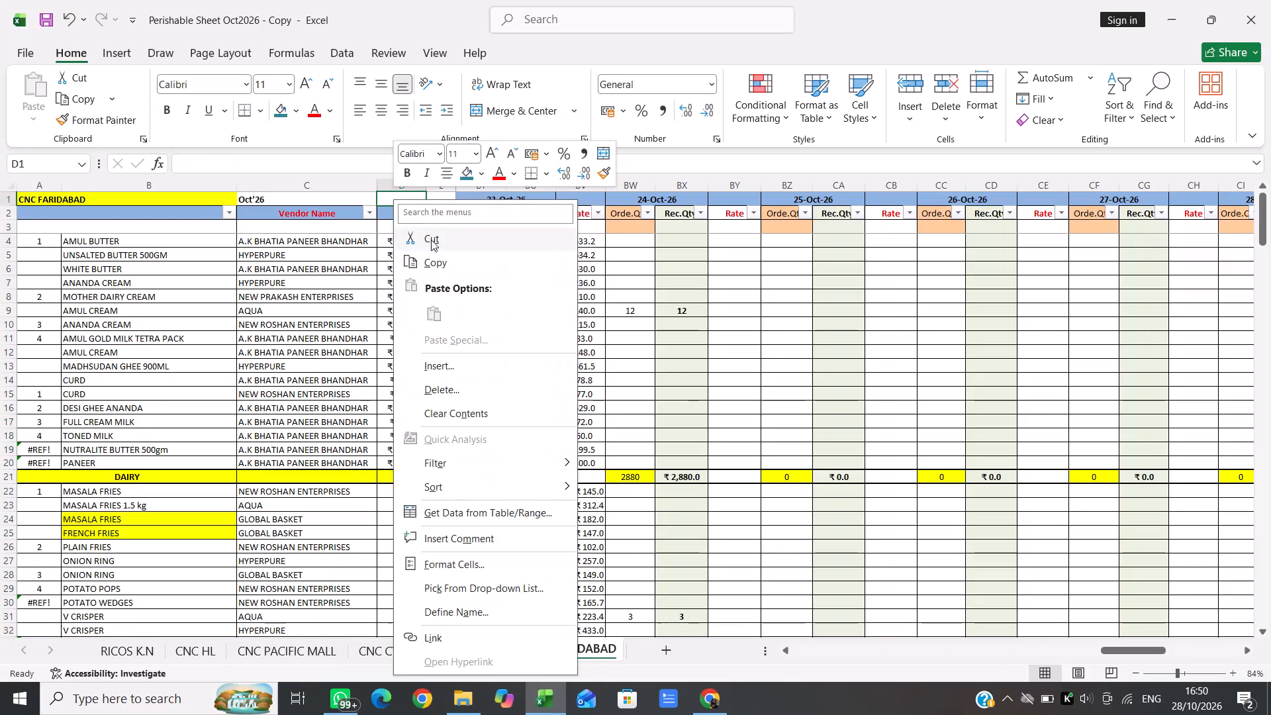
left_click(626, 318)
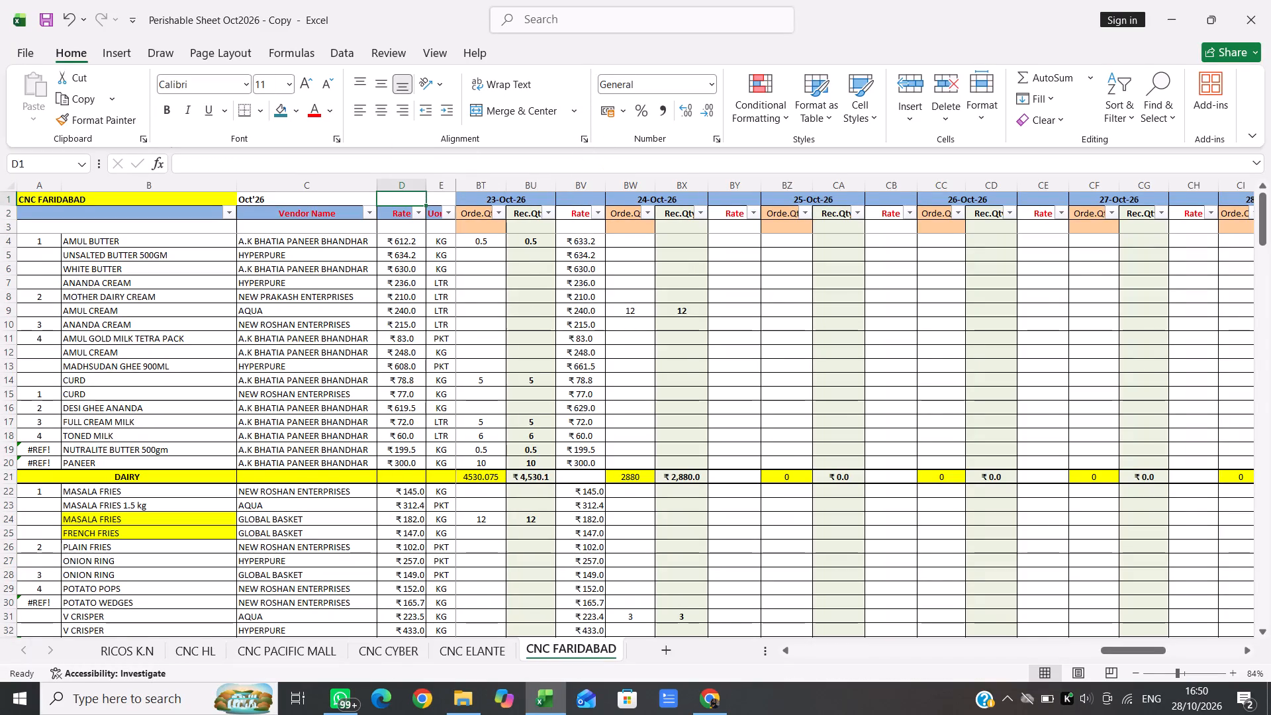
scroll(584, 425, "right", 9)
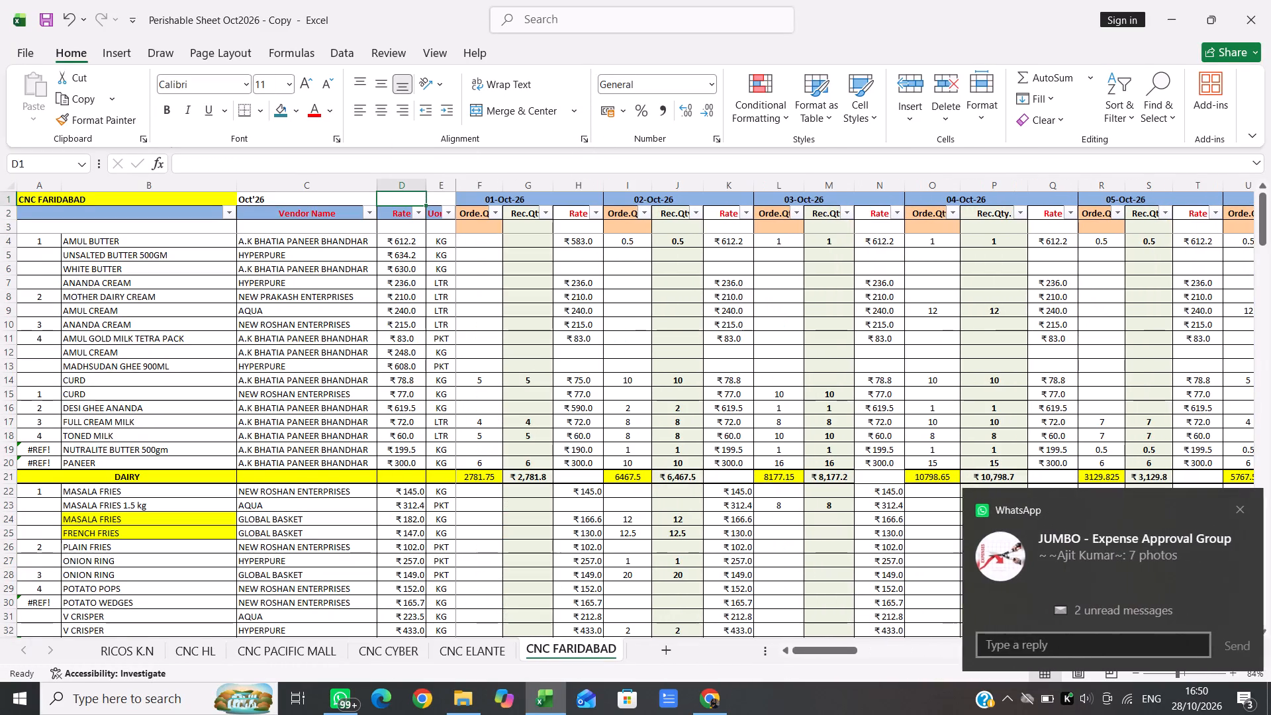
scroll(584, 425, "right", 3)
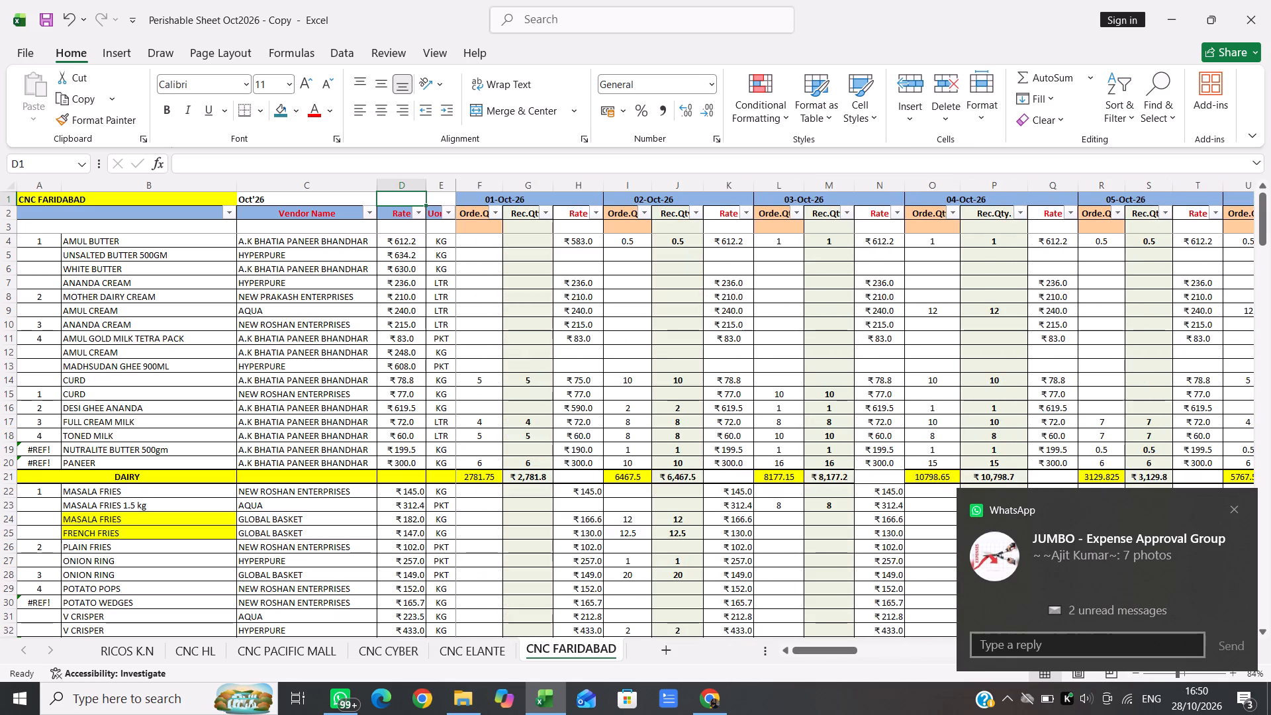
left_click(482, 186)
key("shift+Right")
key("shift+Right")
key("shift+Right")
key("shift+Right")
key("shift+Right")
key("shift+Right")
key("shift+Right")
key("shift+Right")
key("shift+Right")
key("shift+Right")
key("shift+Right")
key("shift+Right")
key("shift+Right")
key("shift+Right")
key("shift+Right")
key("shift+Right")
key("shift+Right")
key("shift+Right")
key("shift+Right")
key("shift+Right")
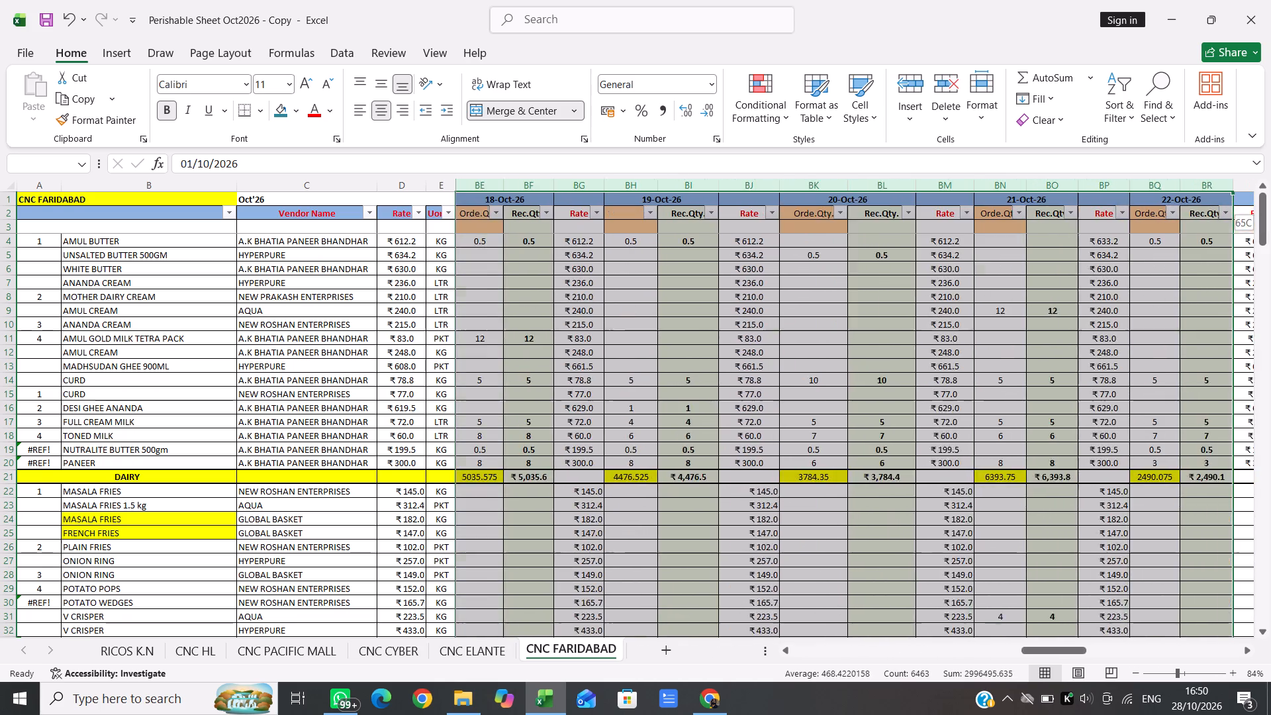
key("shift+Left")
key("shift+Left")
key("shift+Left")
key("shift+Left")
key("shift+Left")
key("shift+Left")
key("shift+Left")
key("shift+Left")
key("shift+Left")
key("shift+Left")
key("shift+Left")
key("shift+Left")
key("shift+Left")
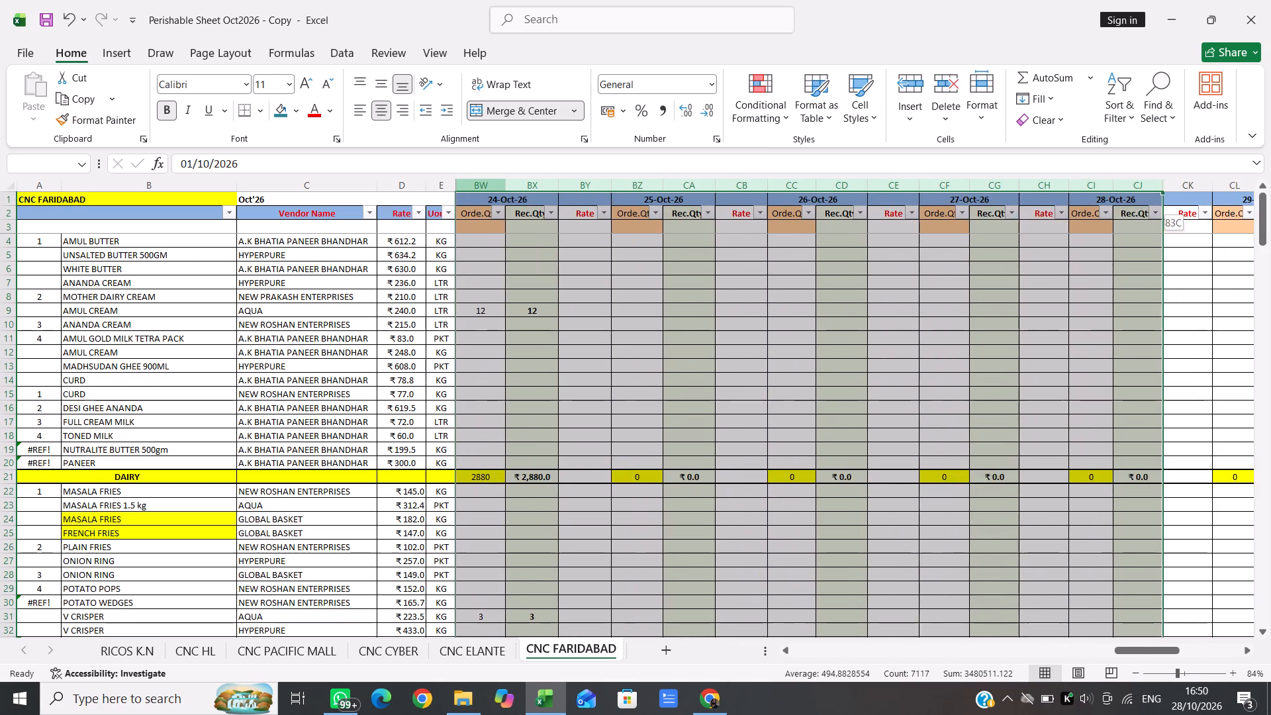
key("shift+Left")
key("shift+Left")
key("shift+Left")
key("shift+Left")
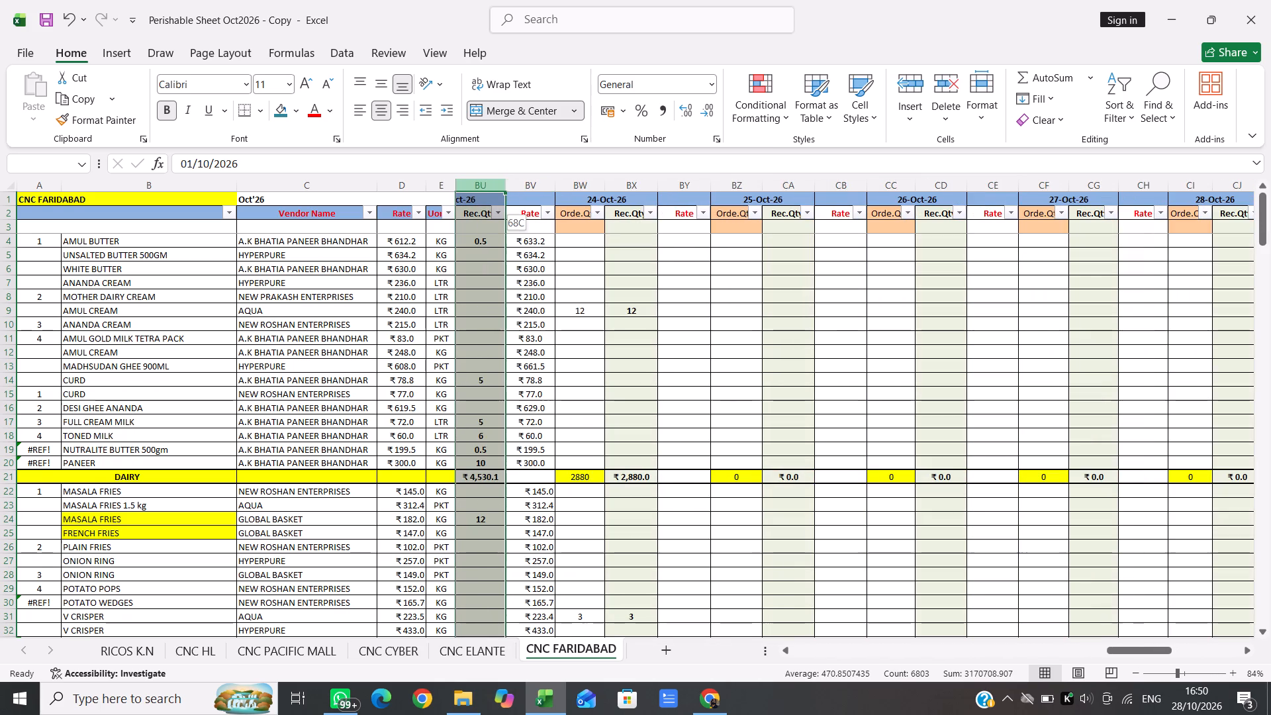
right_click(482, 186)
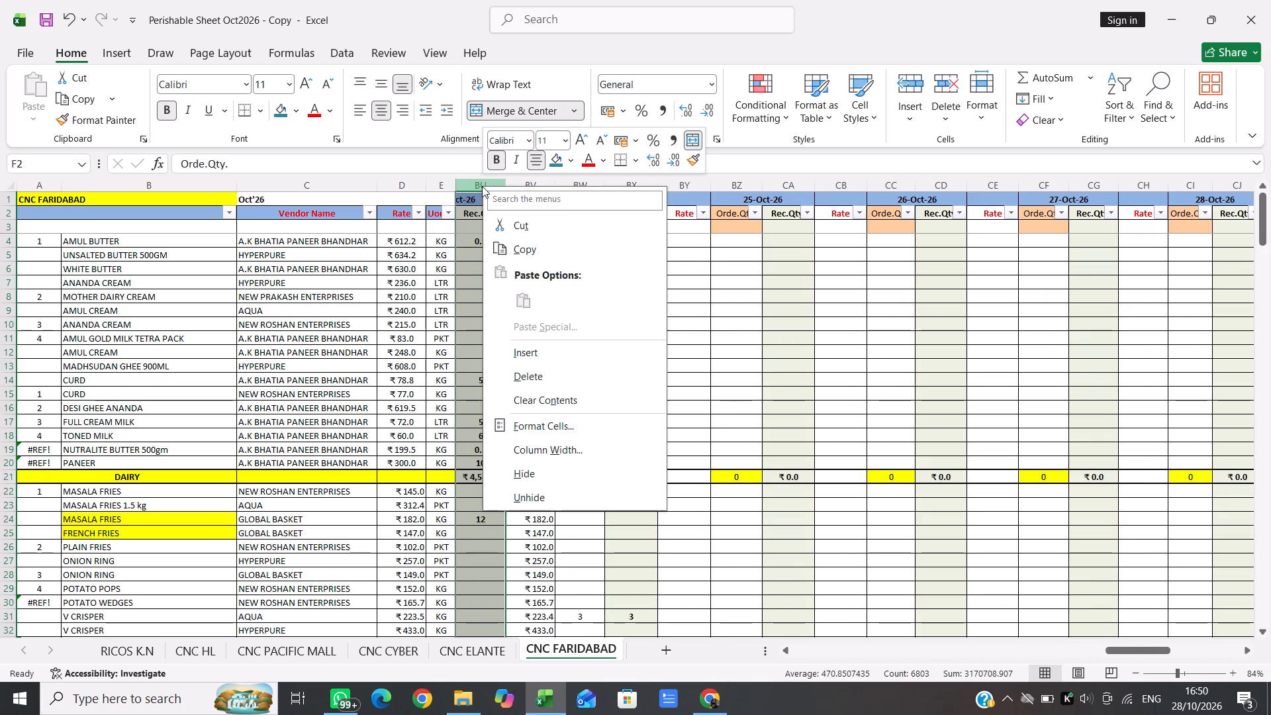
left_click(536, 467)
Review the 24-Oct-26 ordered and received quantities across the dairy, fries and cheese, and bakery items.
scroll(536, 467, "down", 2)
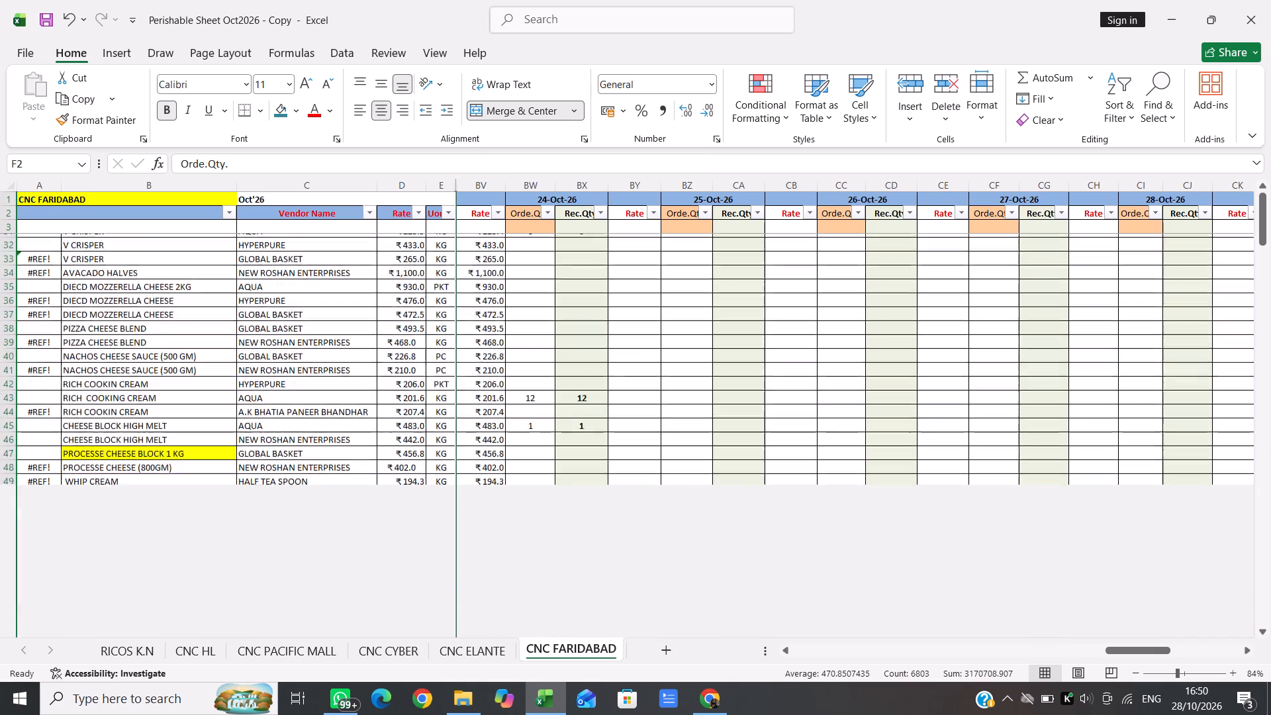
scroll(536, 467, "down", 6)
scroll(536, 467, "up", 7)
scroll(536, 467, "down", 1)
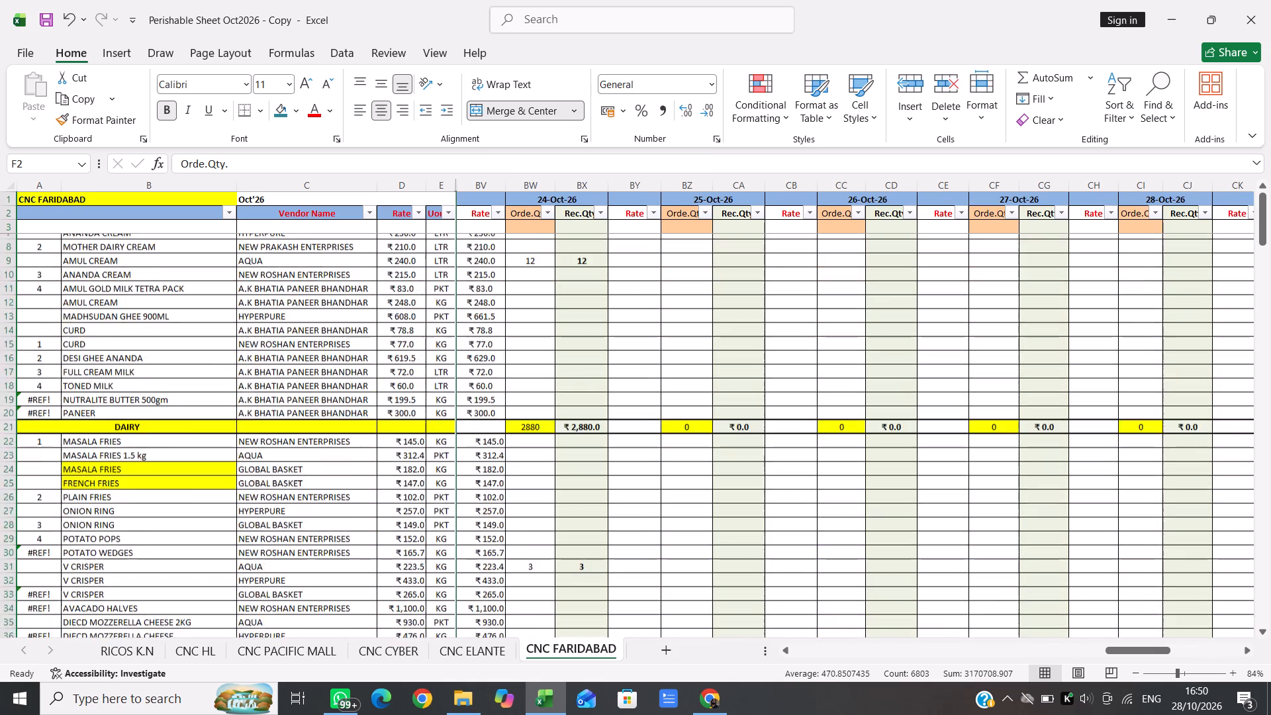
scroll(536, 467, "down", 14)
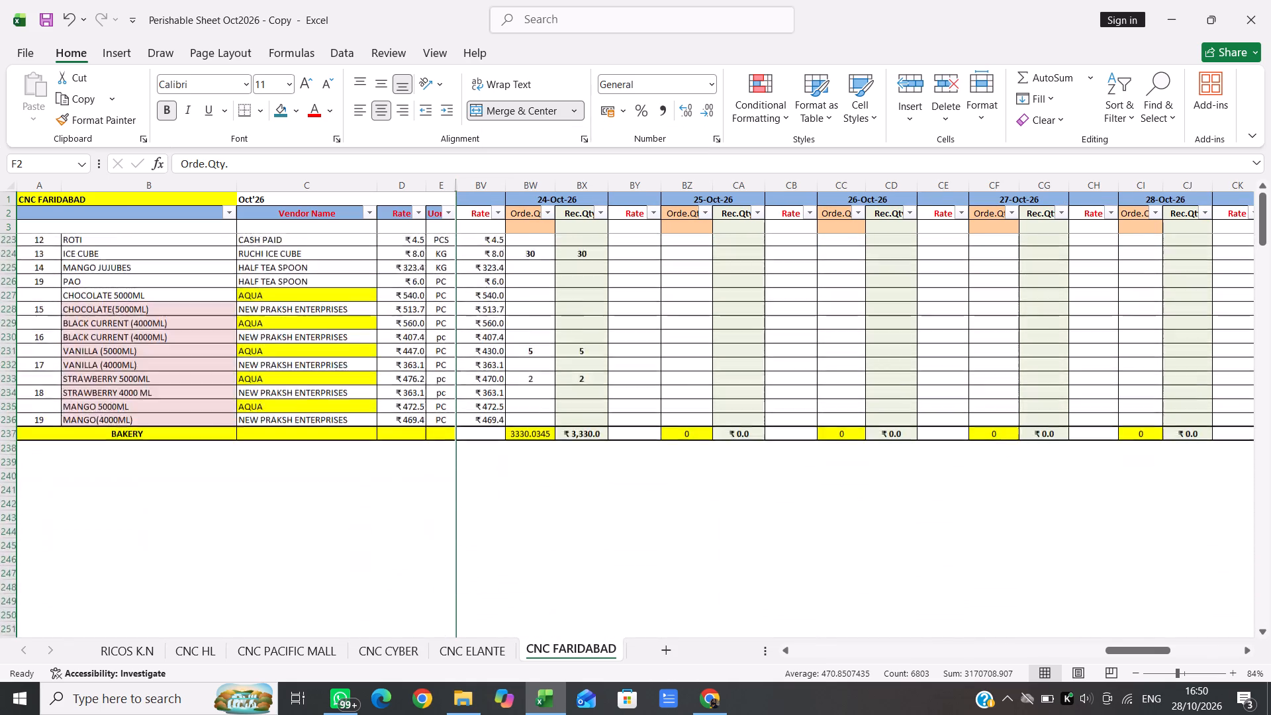
scroll(536, 467, "down", 3)
scroll(536, 467, "up", 9)
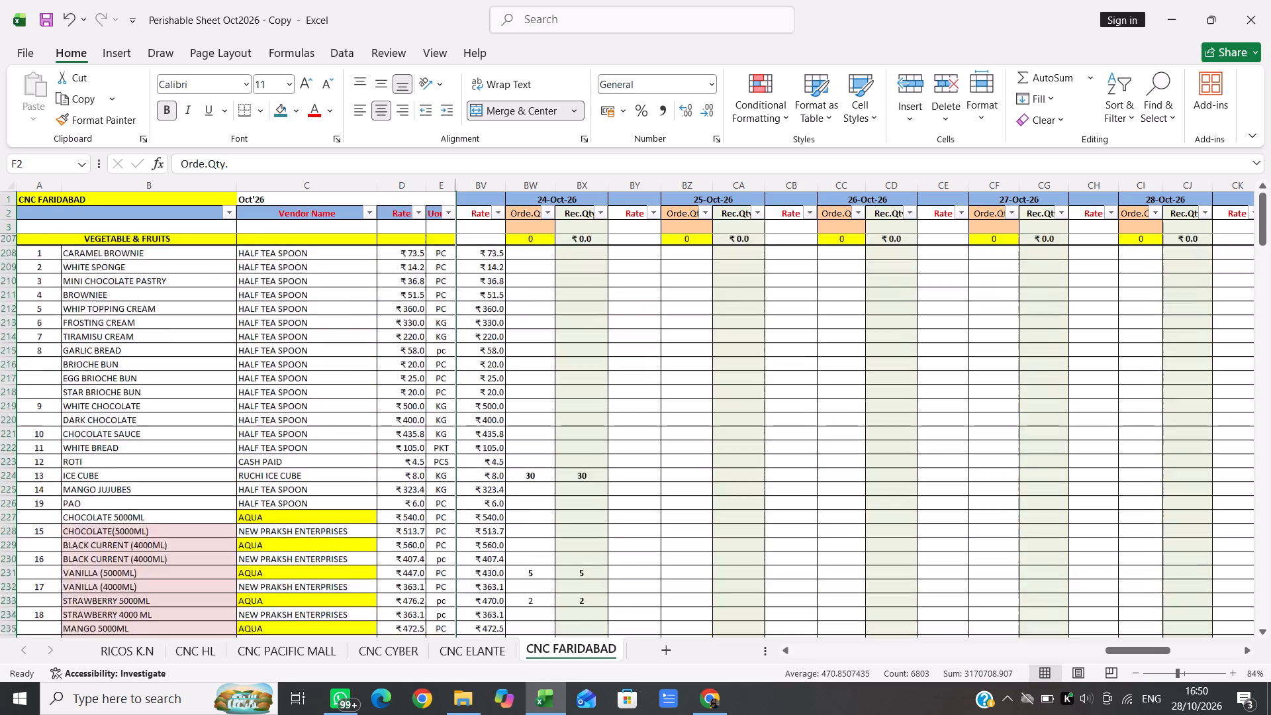
scroll(536, 467, "up", 5)
scroll(536, 467, "down", 1)
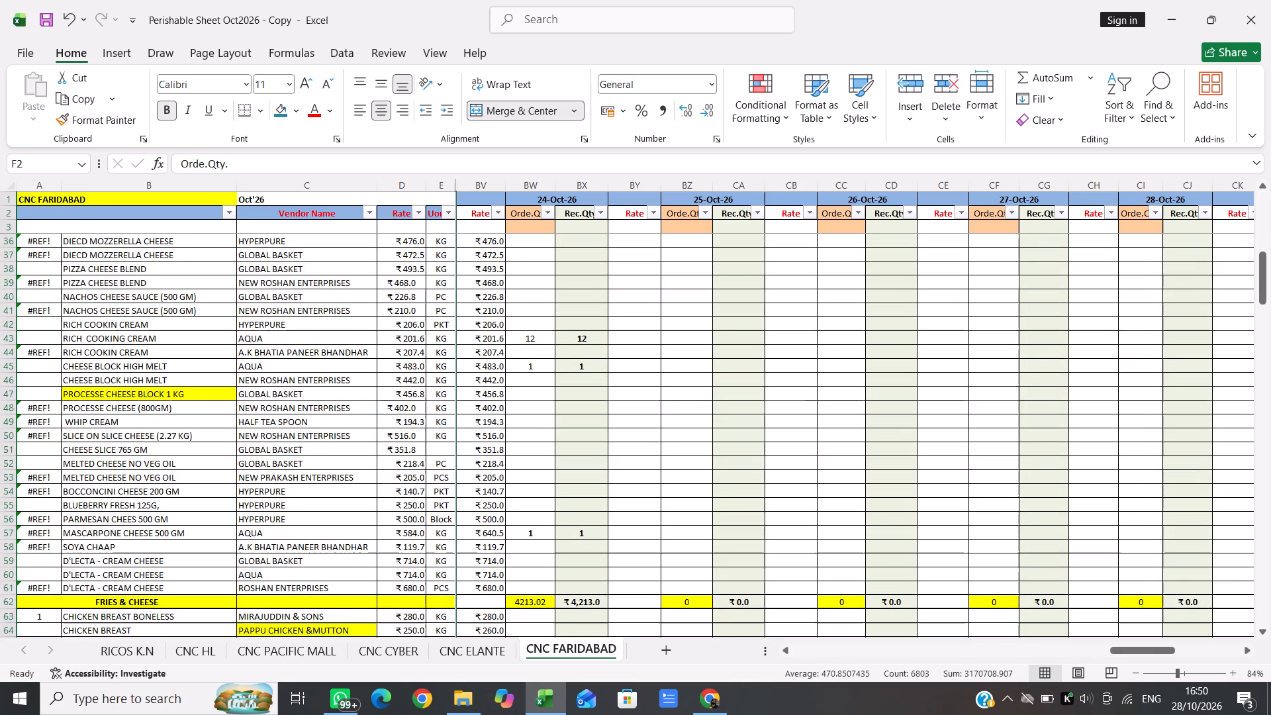
left_click(552, 520)
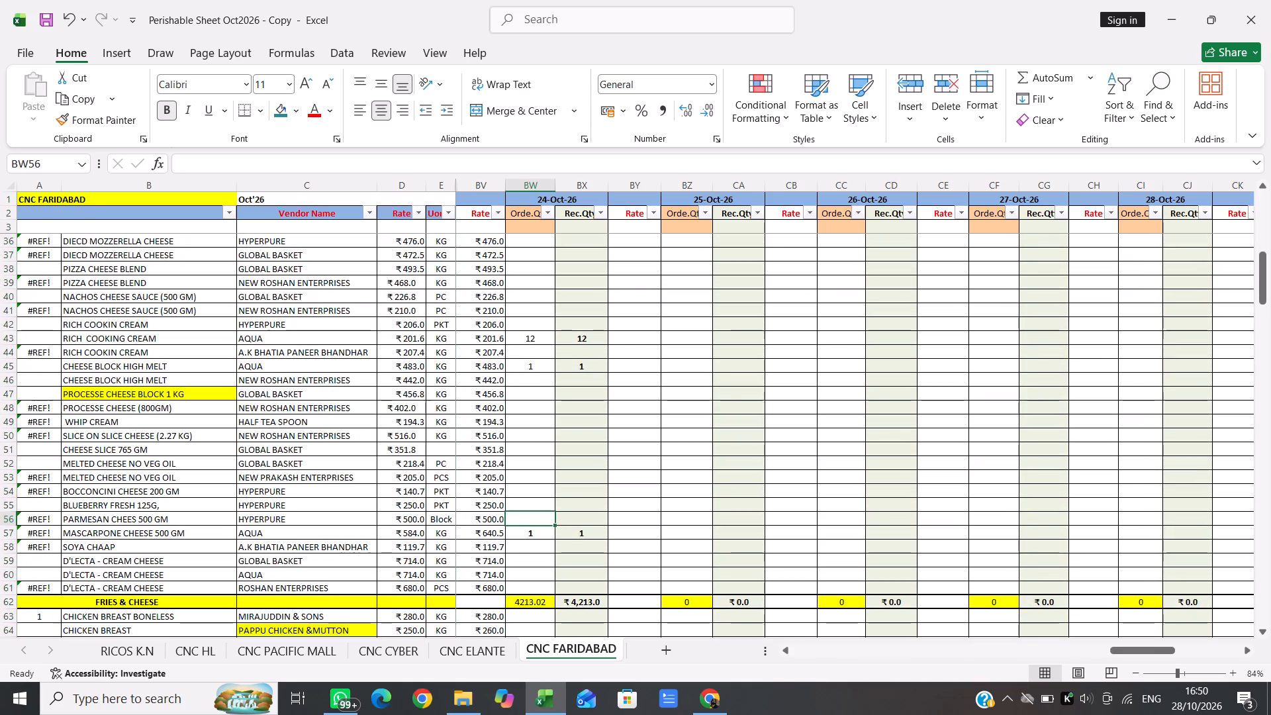
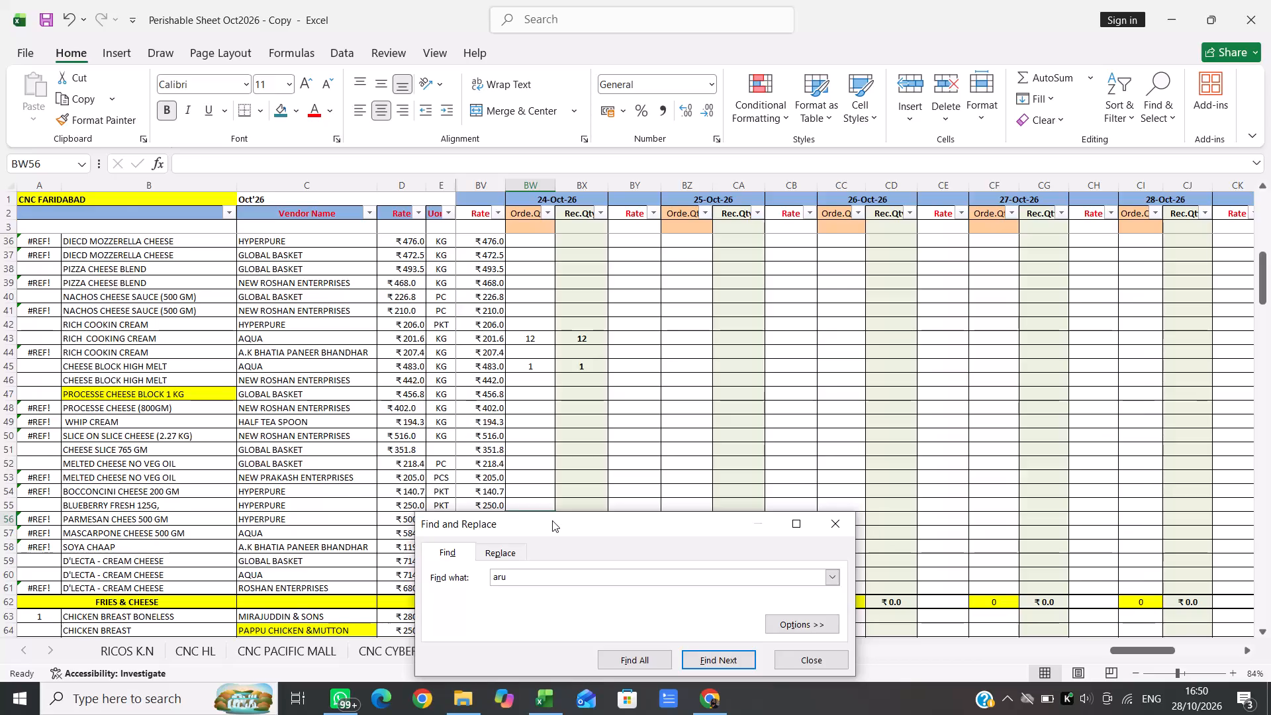
Find the ARUGULA row by searching for "aru" and move along it to the rate cell beside the 24-Oct-26 quantities.
key("Return")
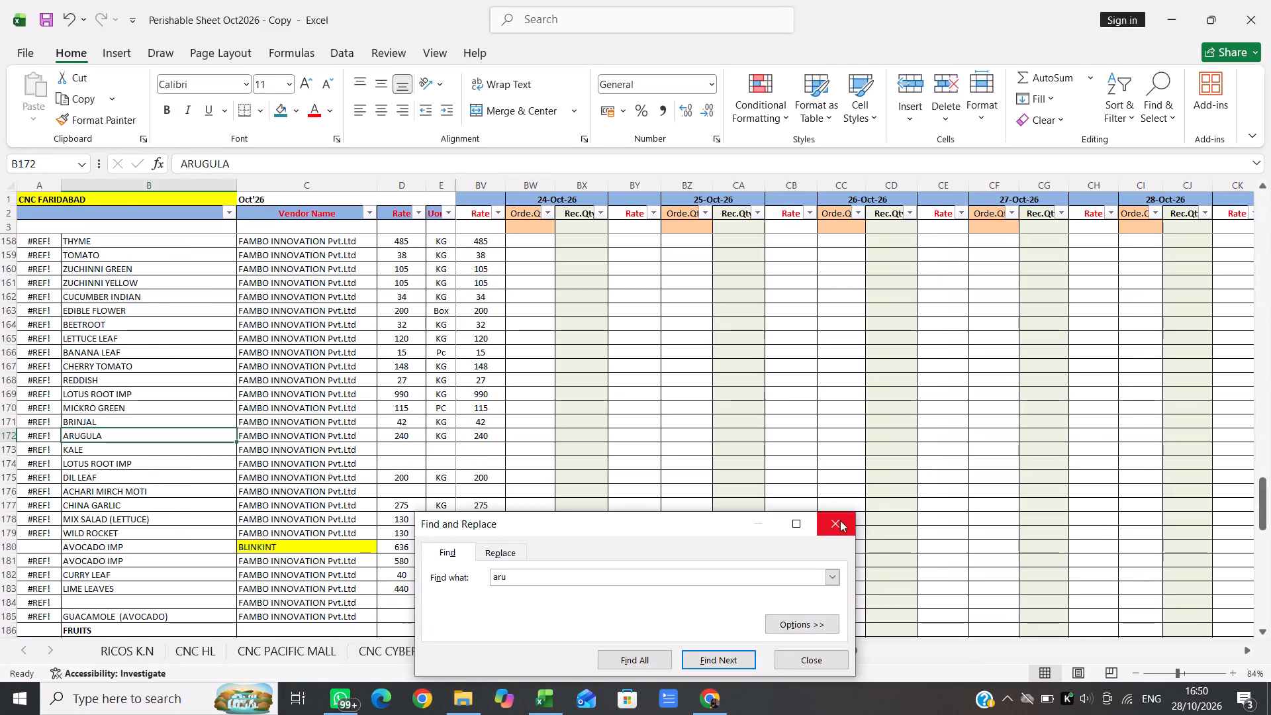
left_click(840, 520)
key("Right")
key("Right")
key("Right")
key("Right")
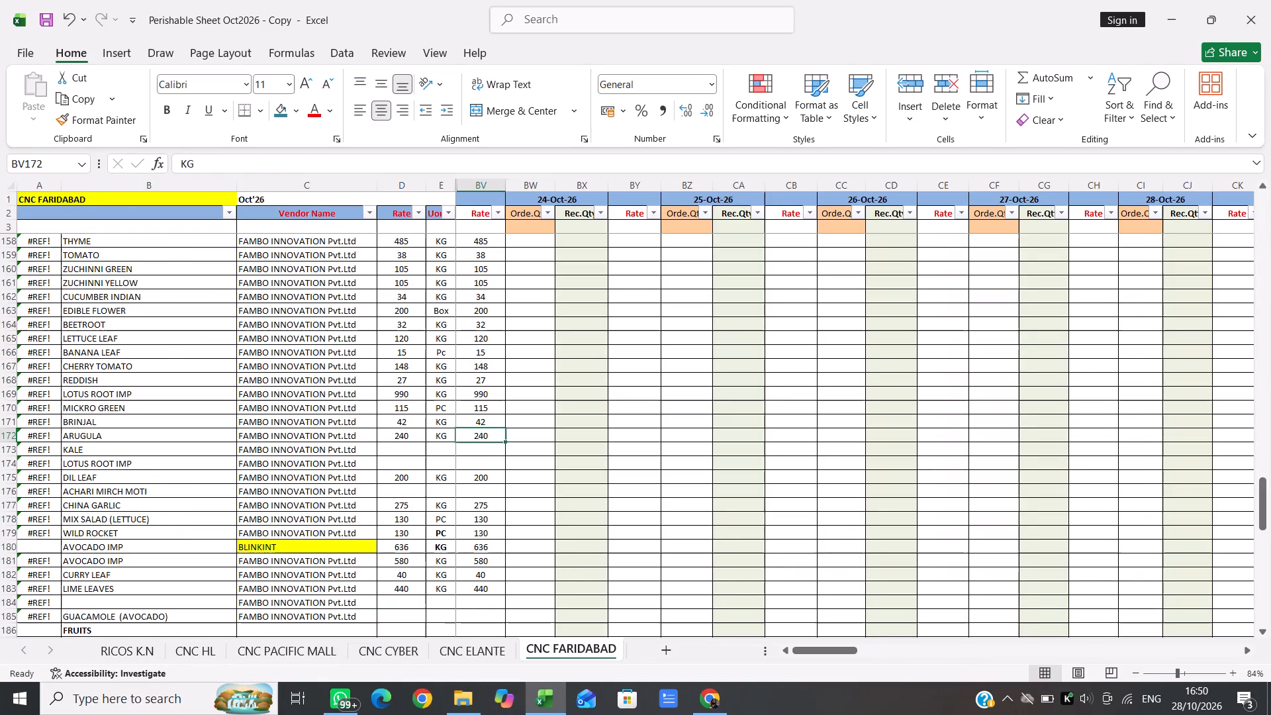
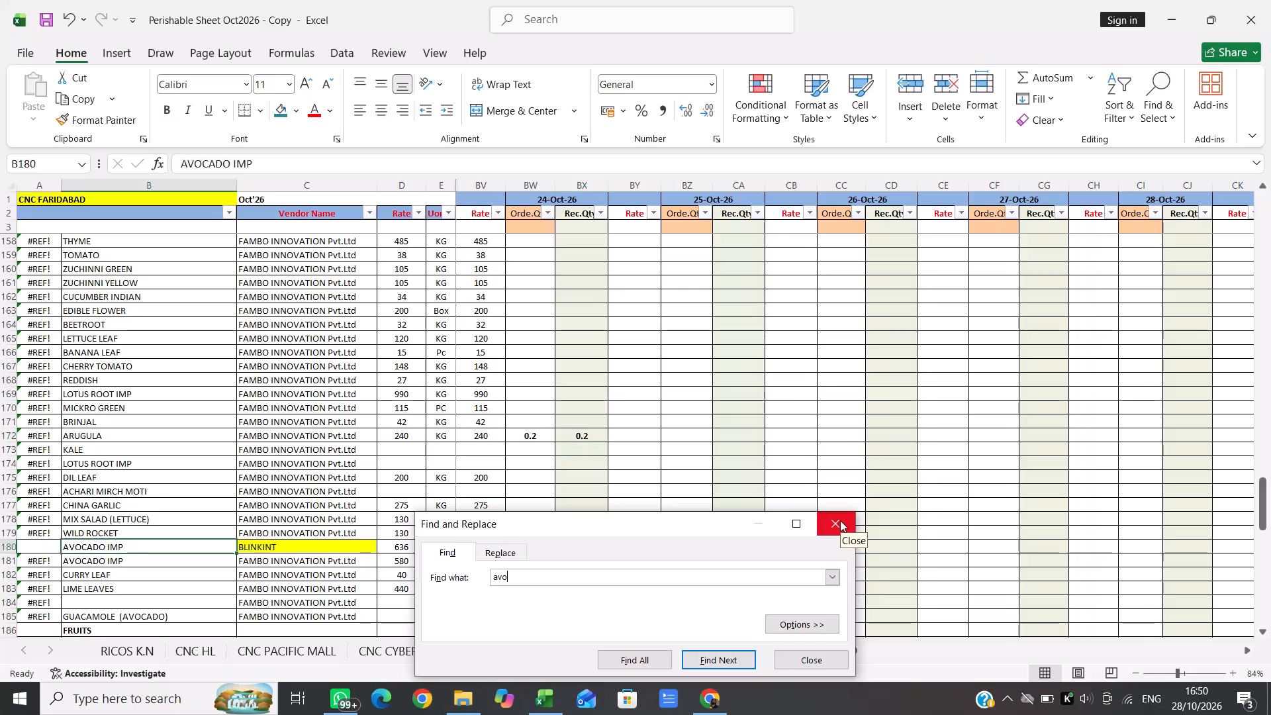
Enter an ordered quantity of 0.6 for 24-Oct-26 in the FAMBO INNOVATION row of AVOCADO IMP.
left_click(840, 520)
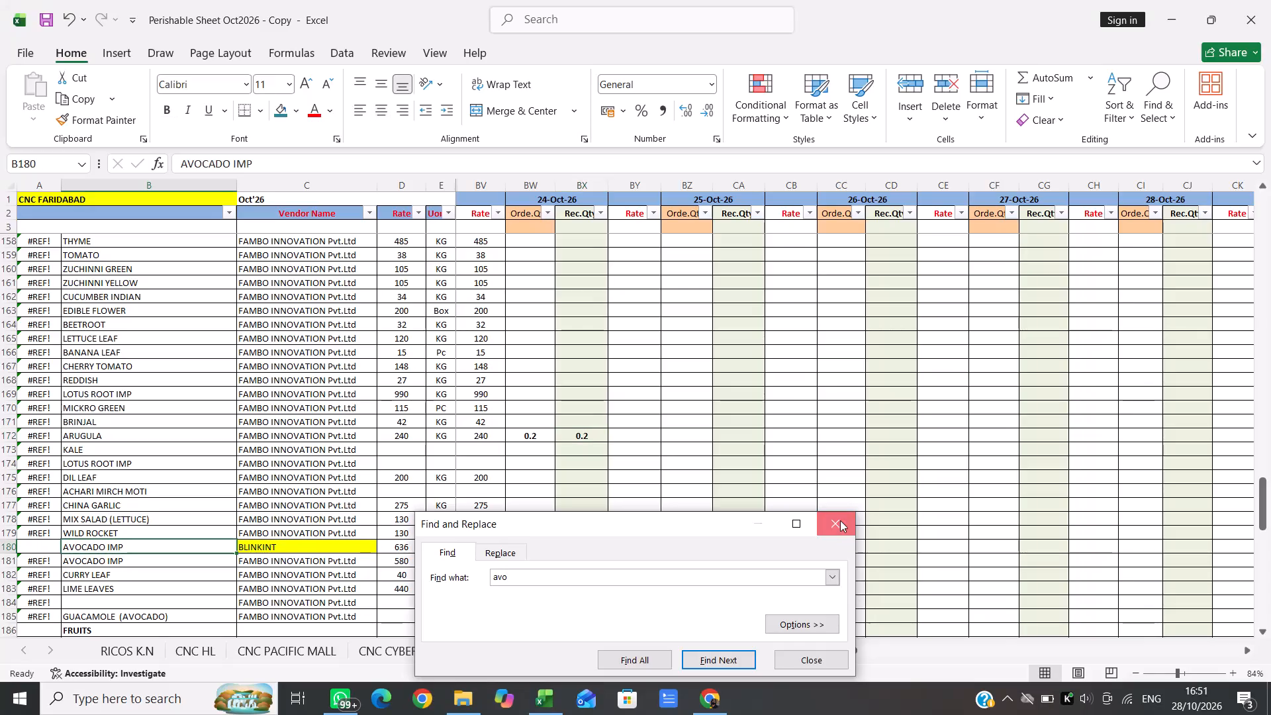
key("Down")
key("Right")
key("Right")
key("Right")
key("Right")
key("Right")
type("0.6")
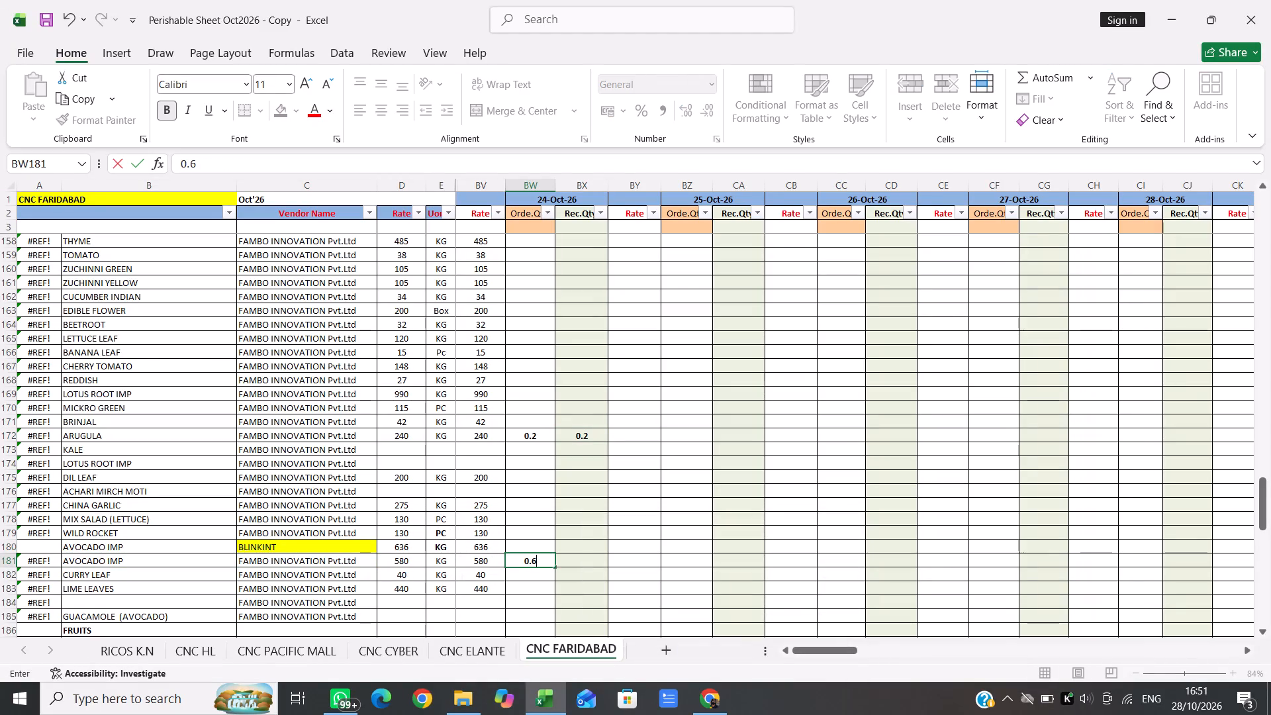
key("Right")
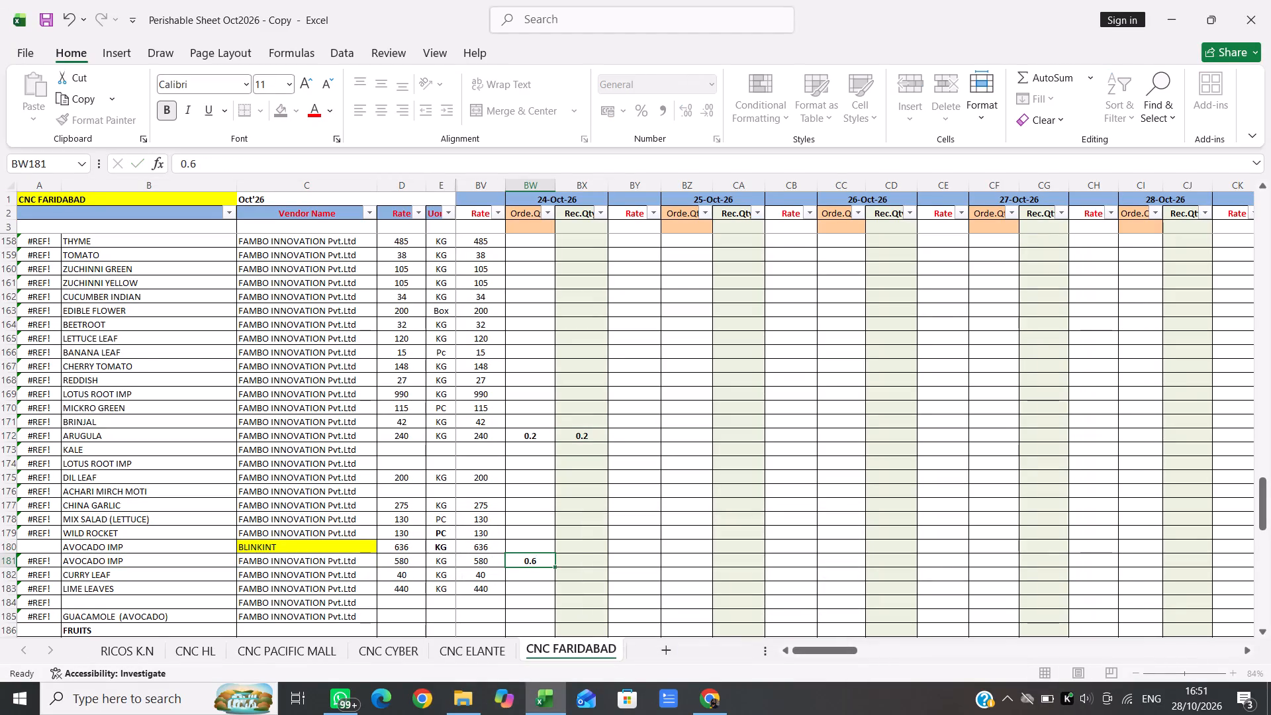
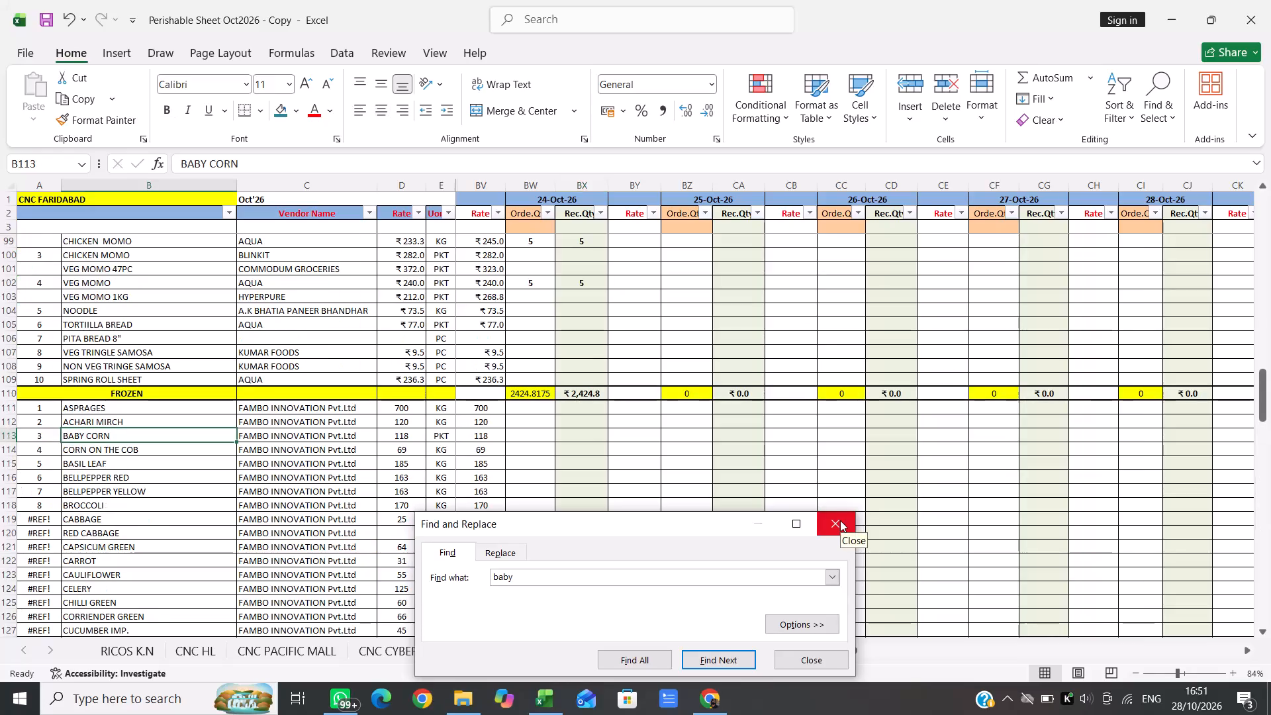
Enter an ordered quantity of 0.2 for 24-Oct-26 in the FAMBO INNOVATION row of BABY CORN.
left_click(840, 520)
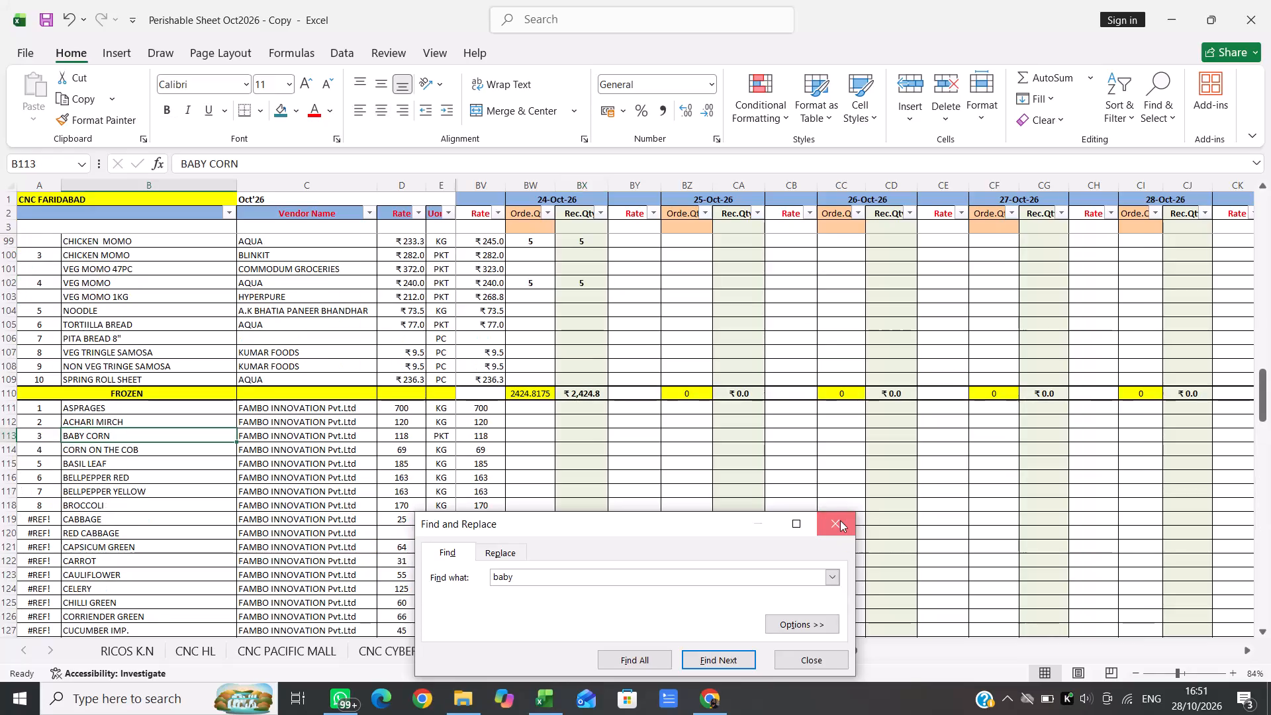
key("Right")
key("Right")
key("Right")
key("Right")
key("Right")
type("0.2")
key("Right")
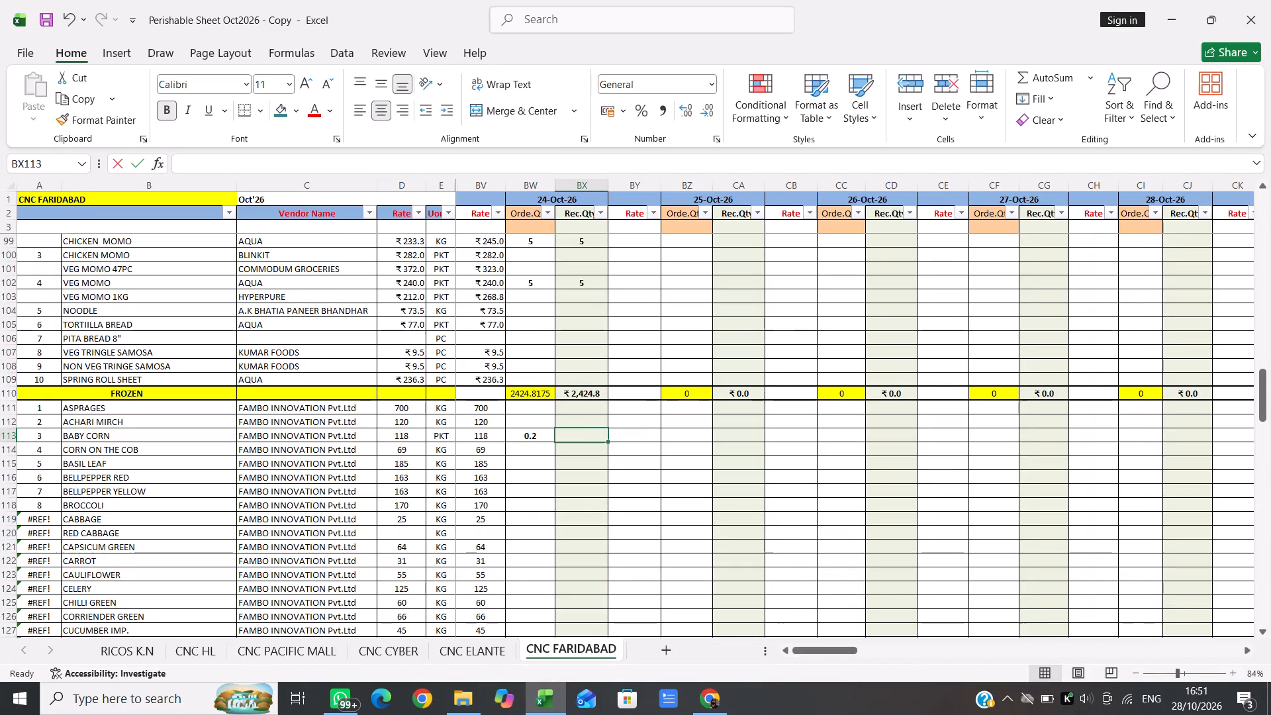
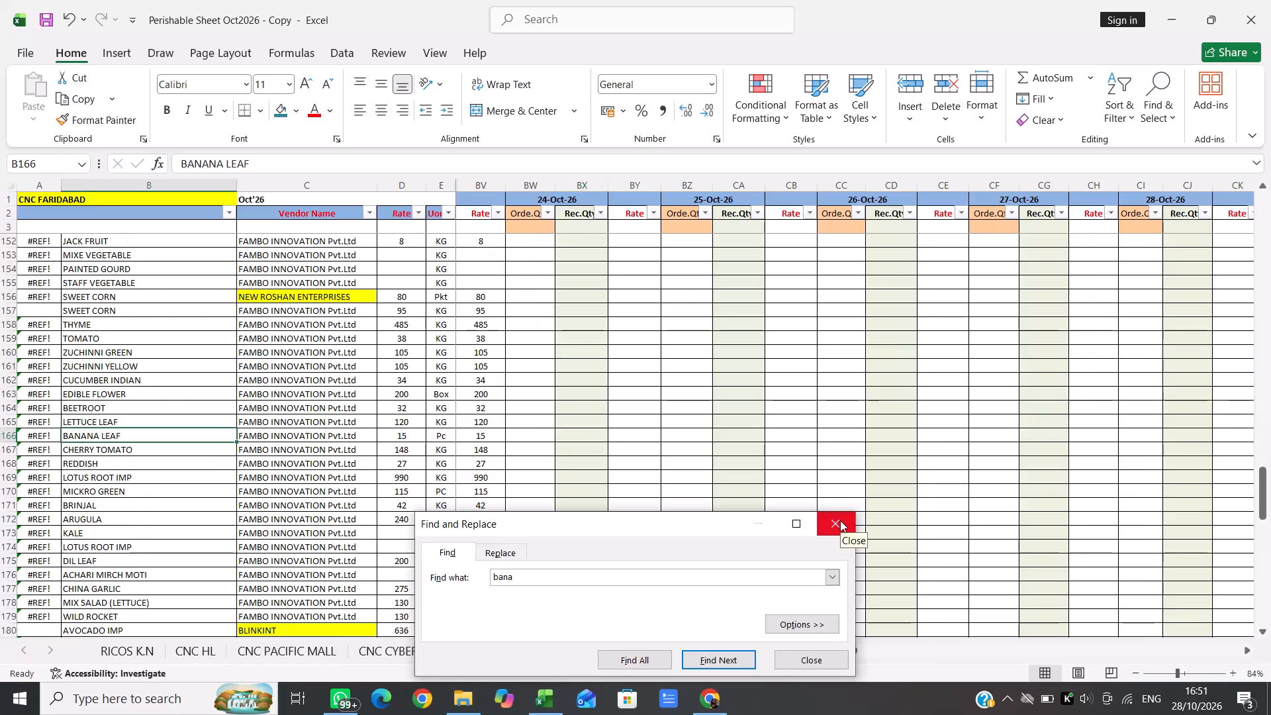
Find the BANANA row under FRUITS using the search term bana, and move across to its 24-Oct-26 entries.
key("Return")
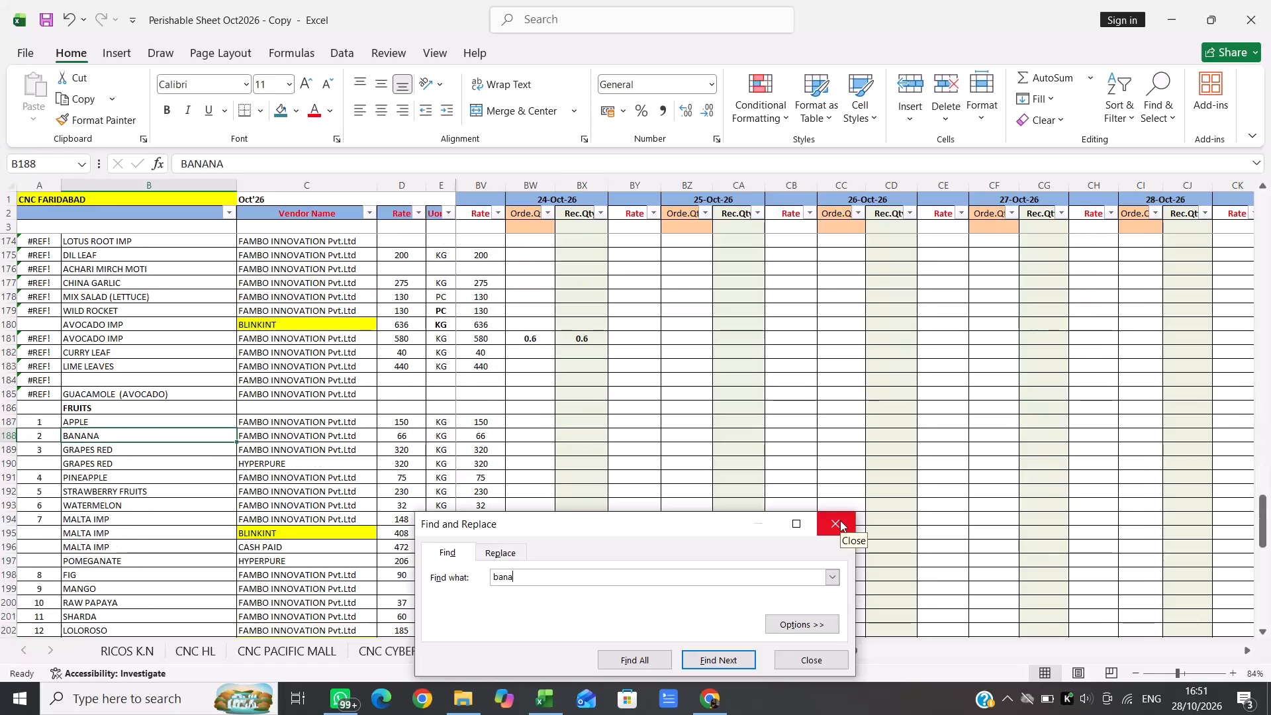
left_click(840, 520)
key("Right")
key("Right")
key("Right")
key("Right")
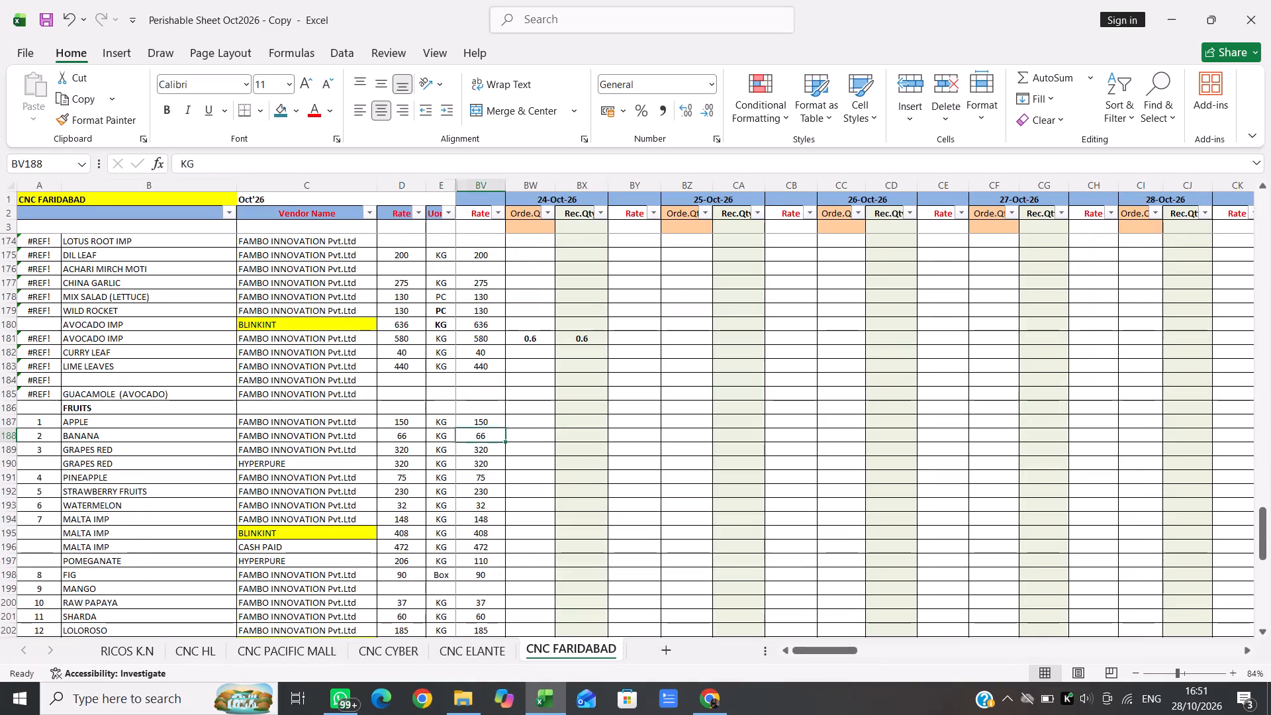
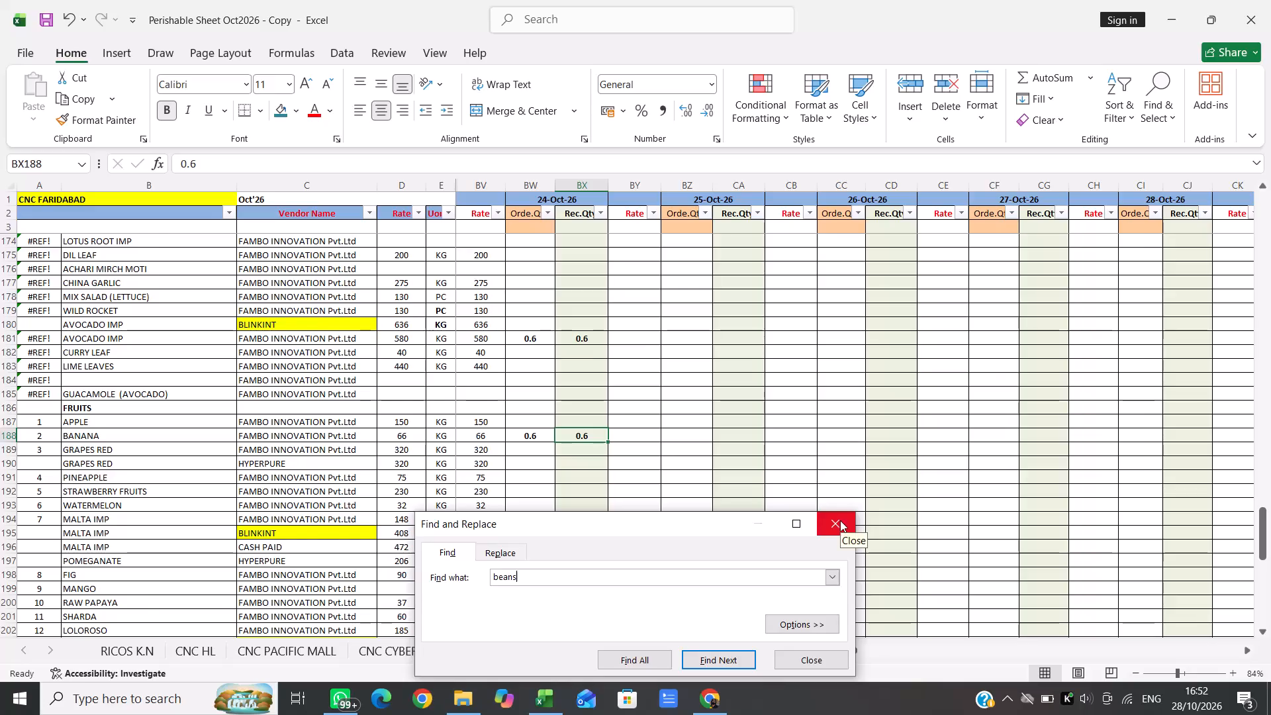
Find the FRENCH BEANS row using the search term beans, and move across the row toward its 24-Oct-26 entries.
key("Return")
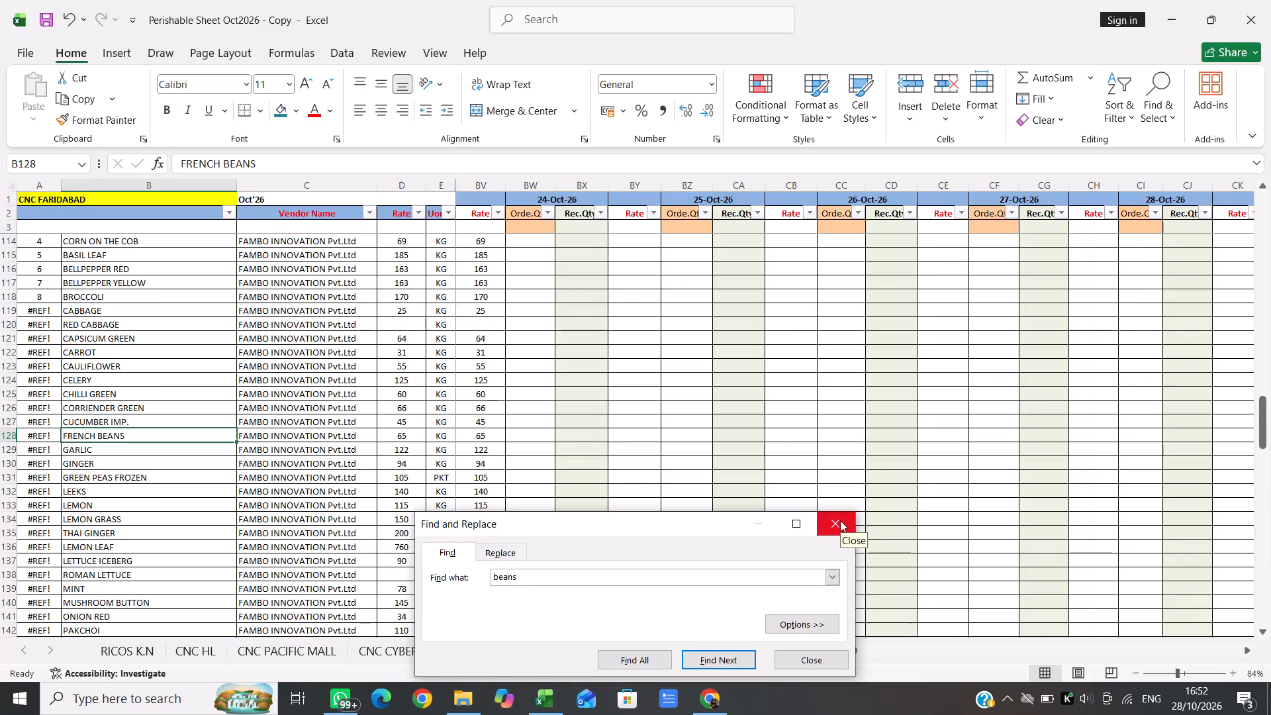
left_click(840, 520)
key("Right")
key("Right")
key("Right")
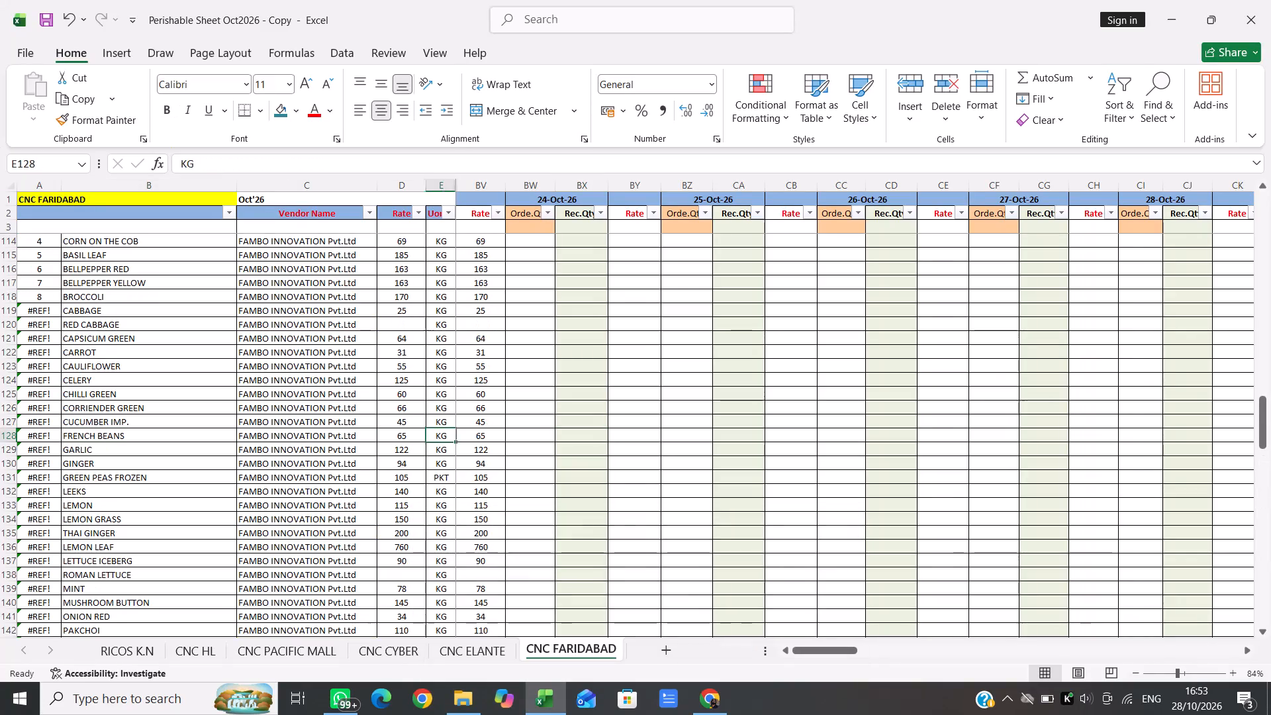
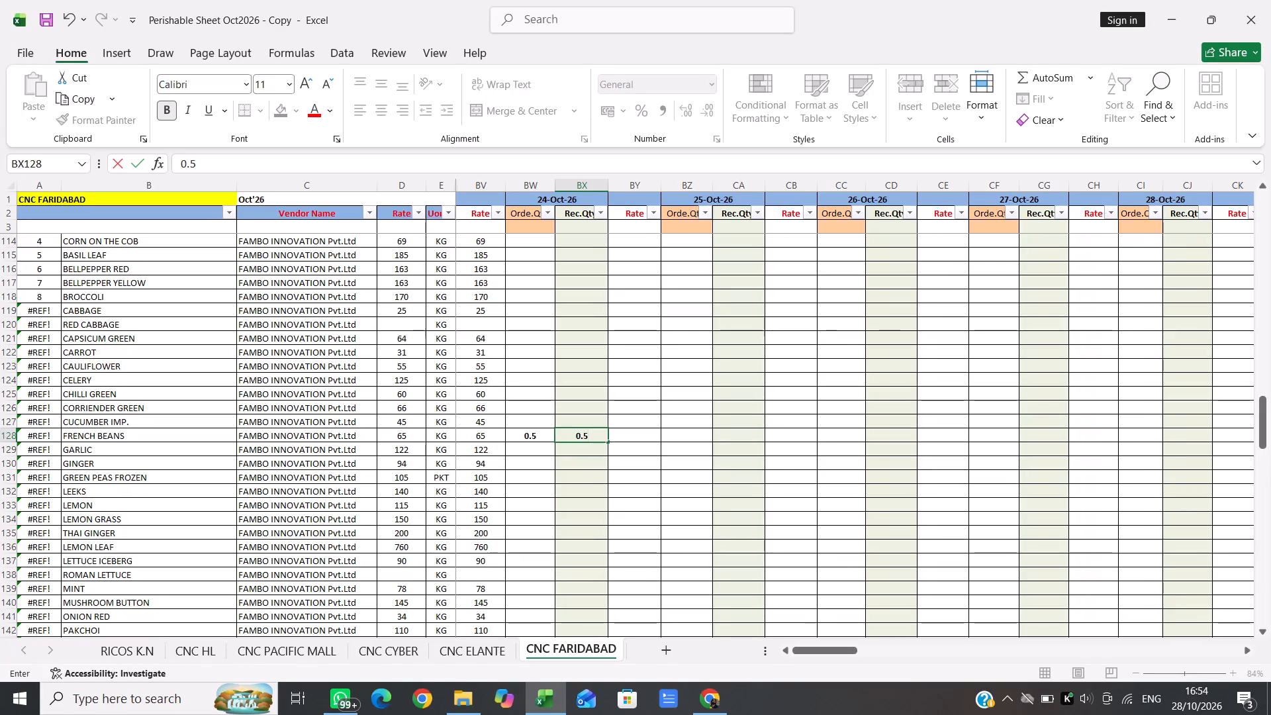
Complete the 24-Oct-26 received quantity entry of 0.5 for FRENCH BEANS by moving to the GARLIC ordered quantity cell.
left_click(516, 454)
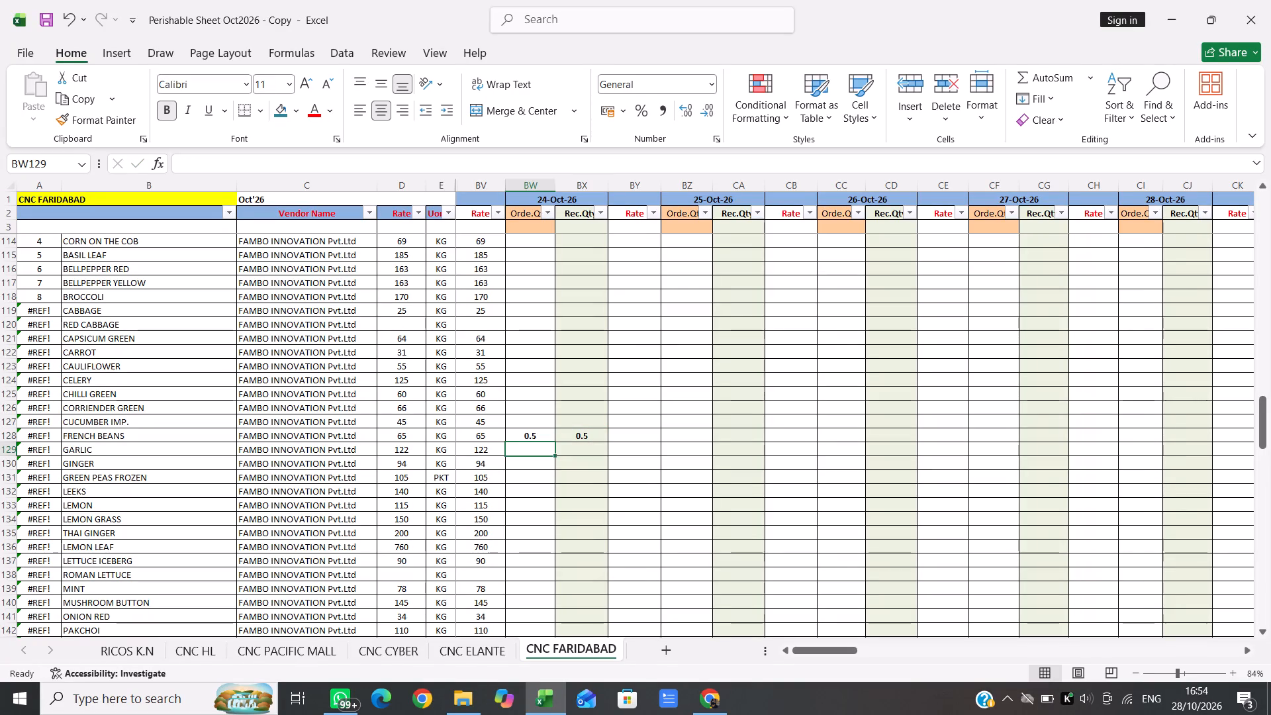
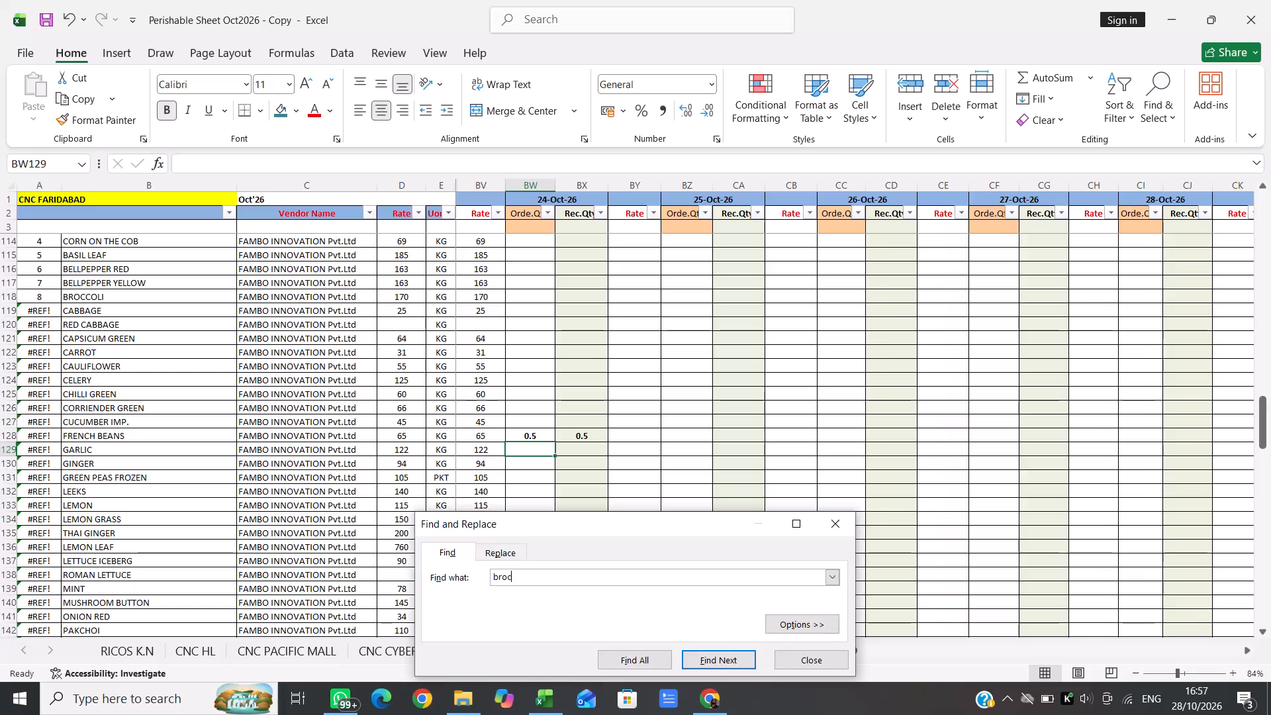
Find BROCCOLI by searching for "brocco" and go to its 24-Oct-26 ordered quantity cell.
key("Return")
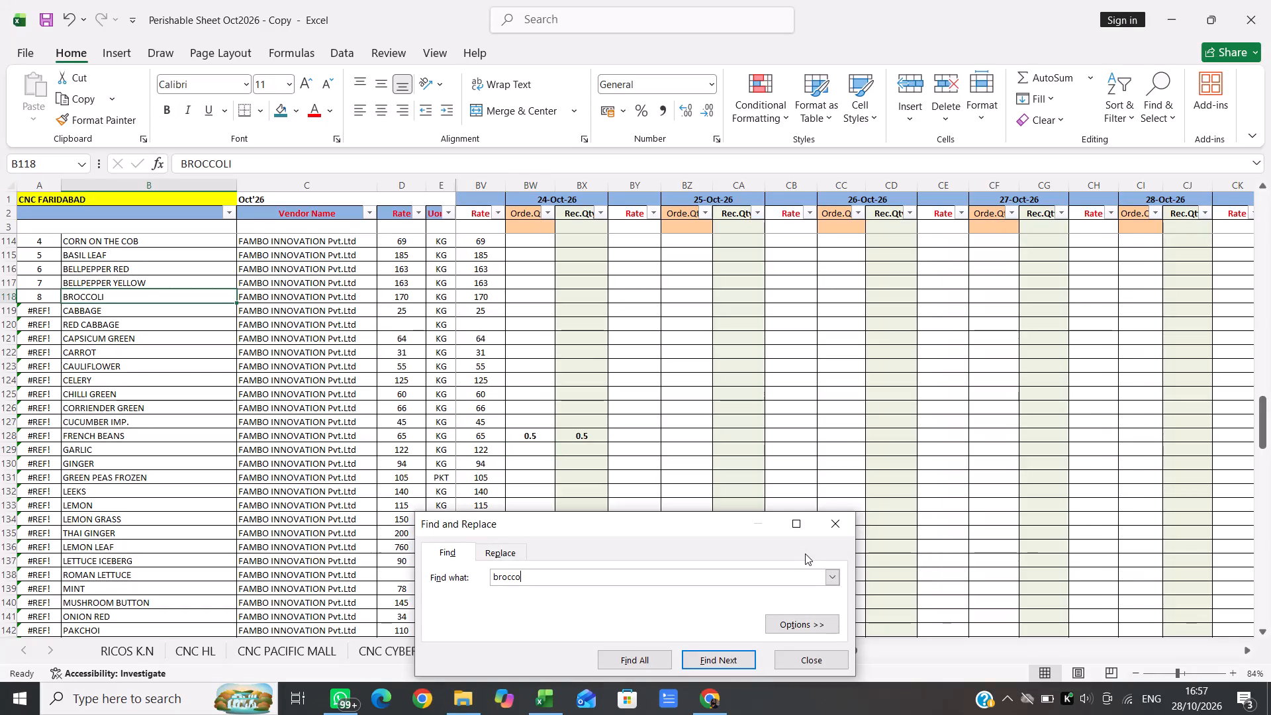
left_click(835, 525)
key("Right")
key("Right")
key("Right")
key("Right")
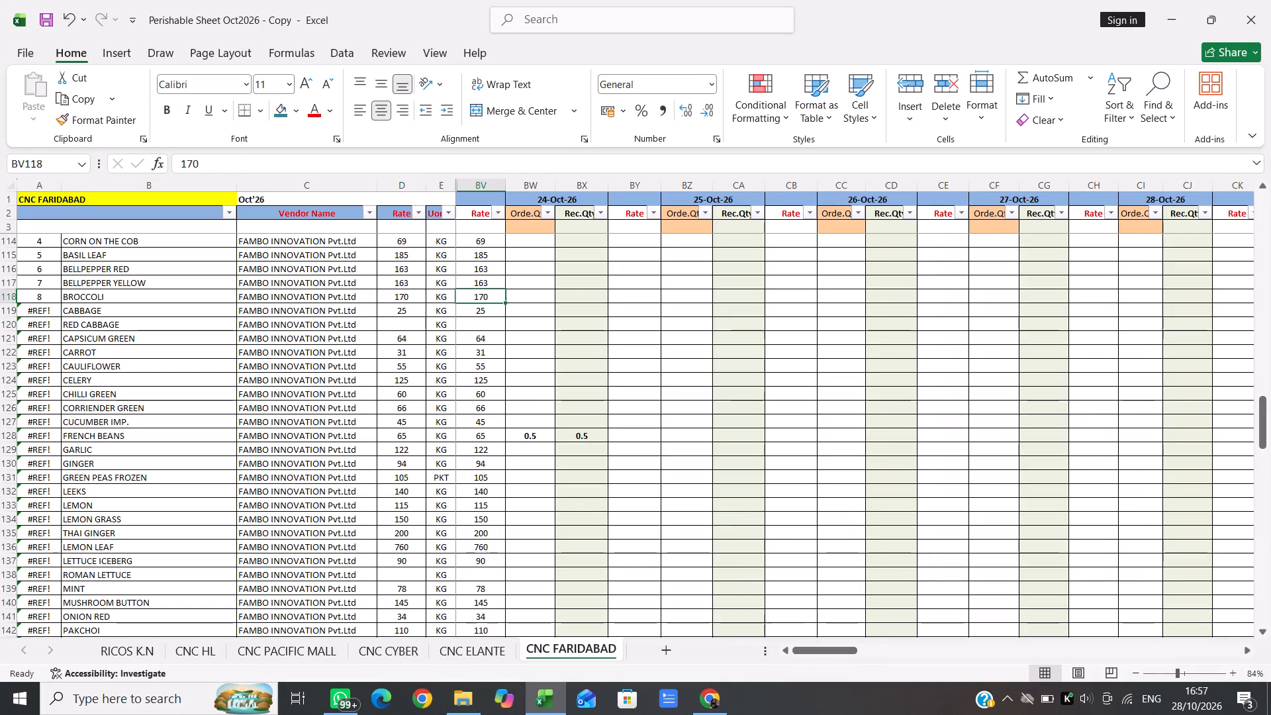
key("Right")
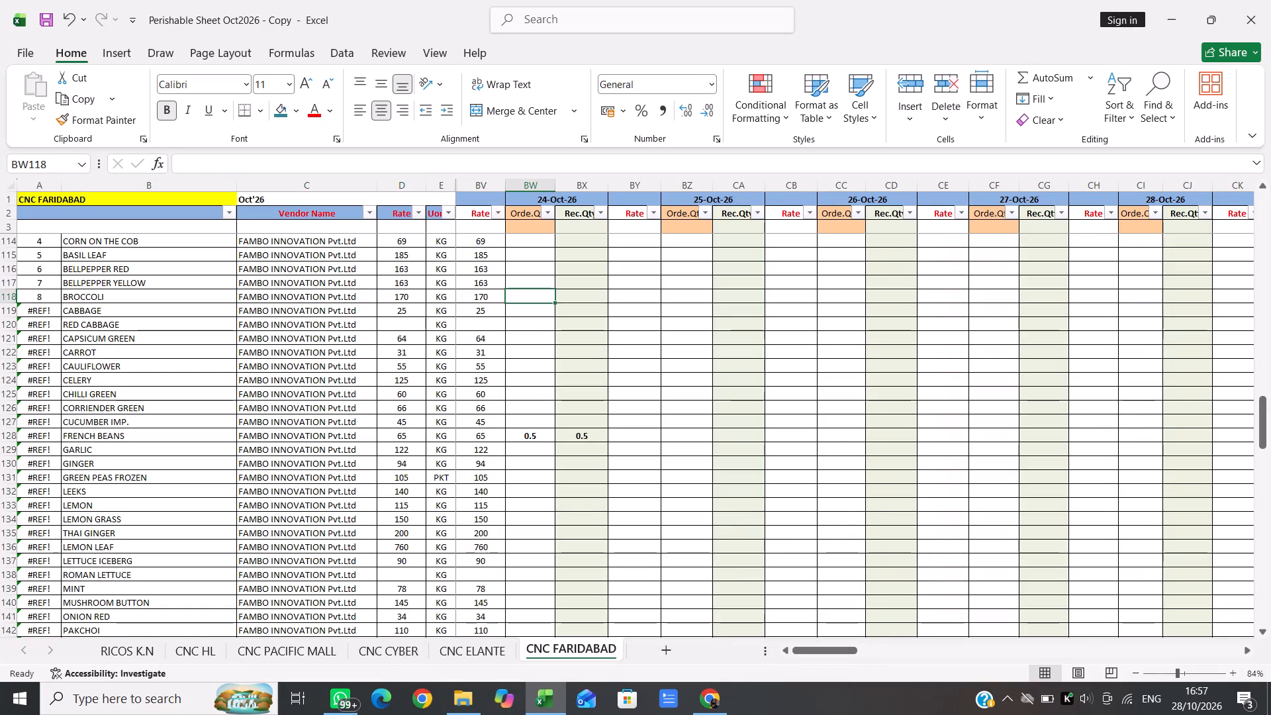
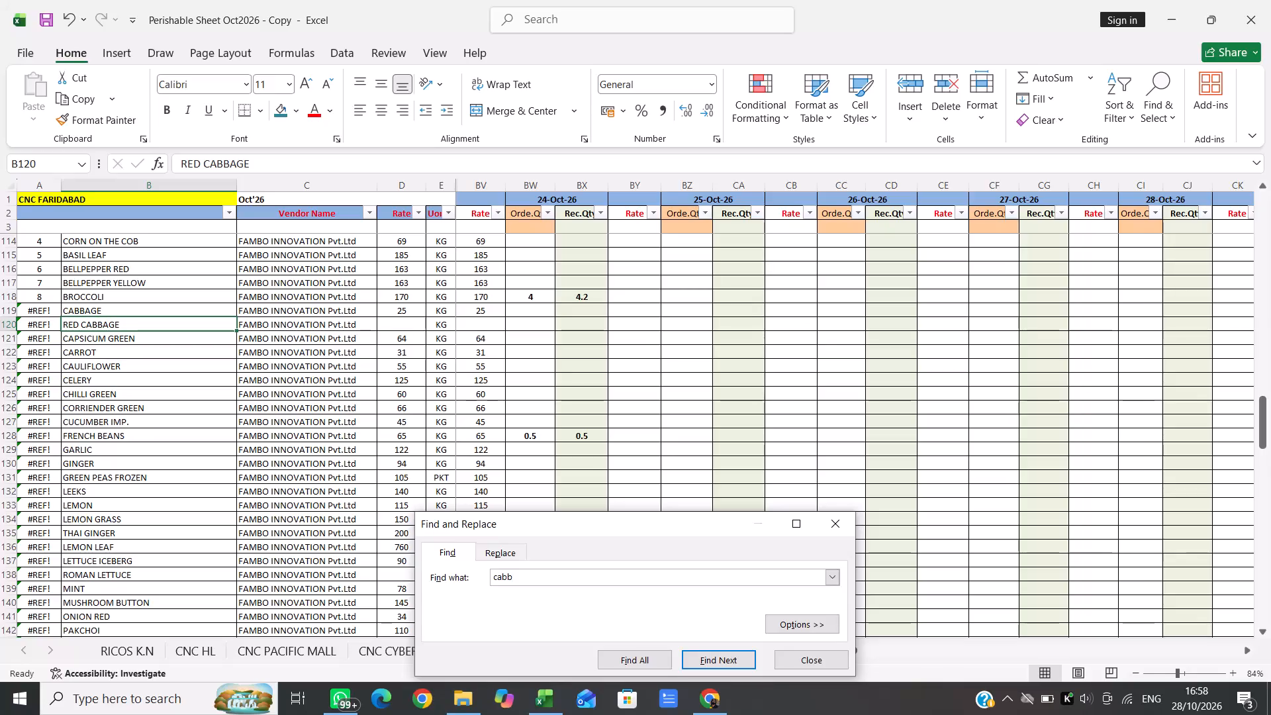
Close the item search and go to the CABBAGE row's rate cell for 24-Oct-26, one row above RED CABBAGE.
left_click(842, 524)
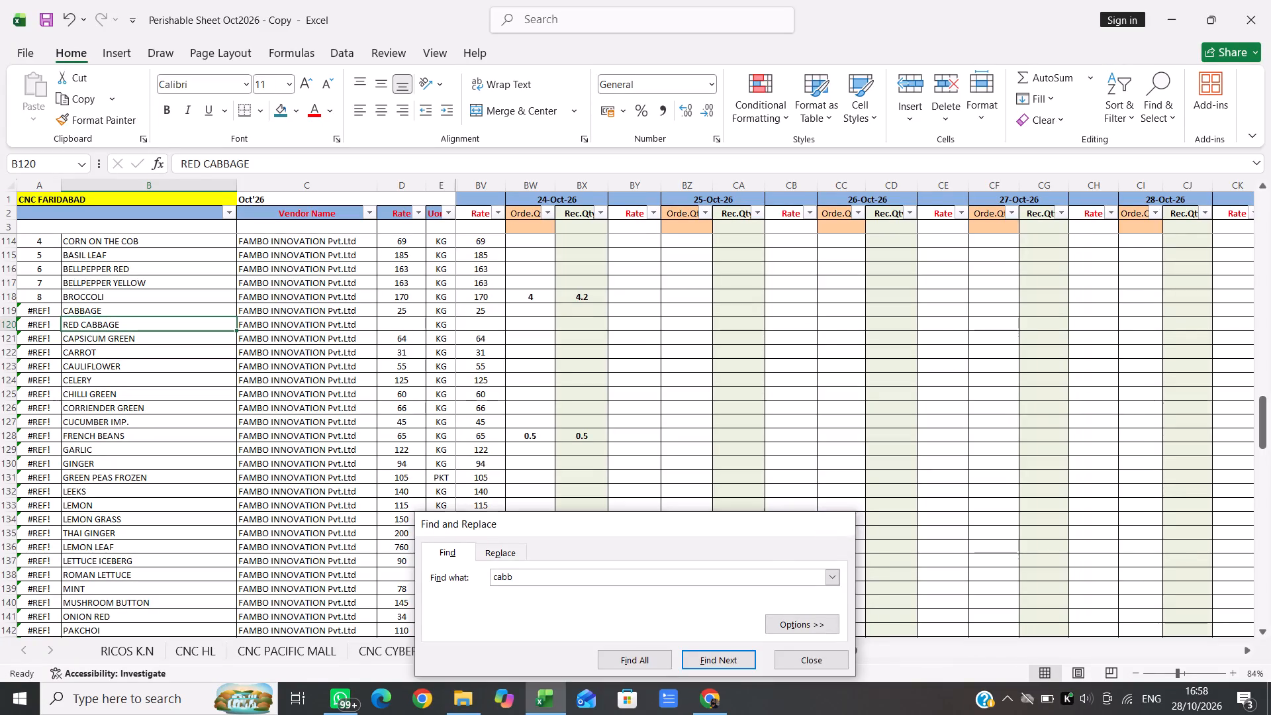
key("Up")
key("Right")
key("Right")
key("Right")
key("Right")
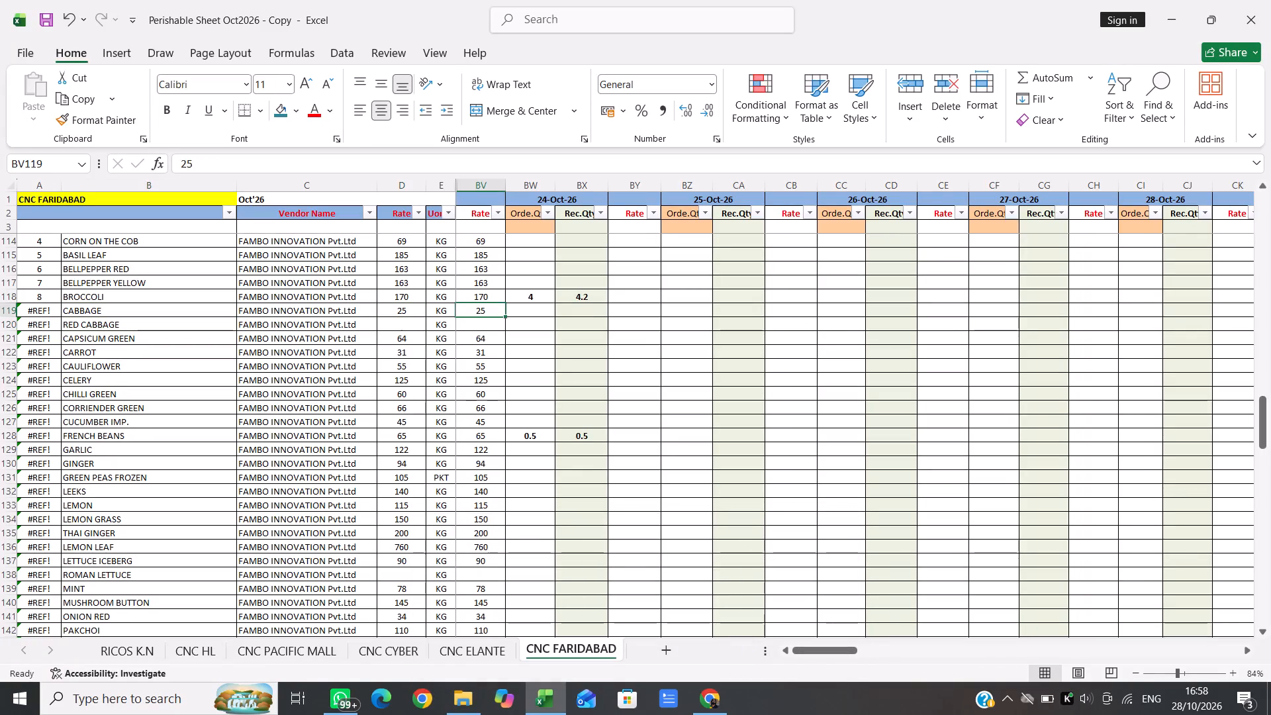
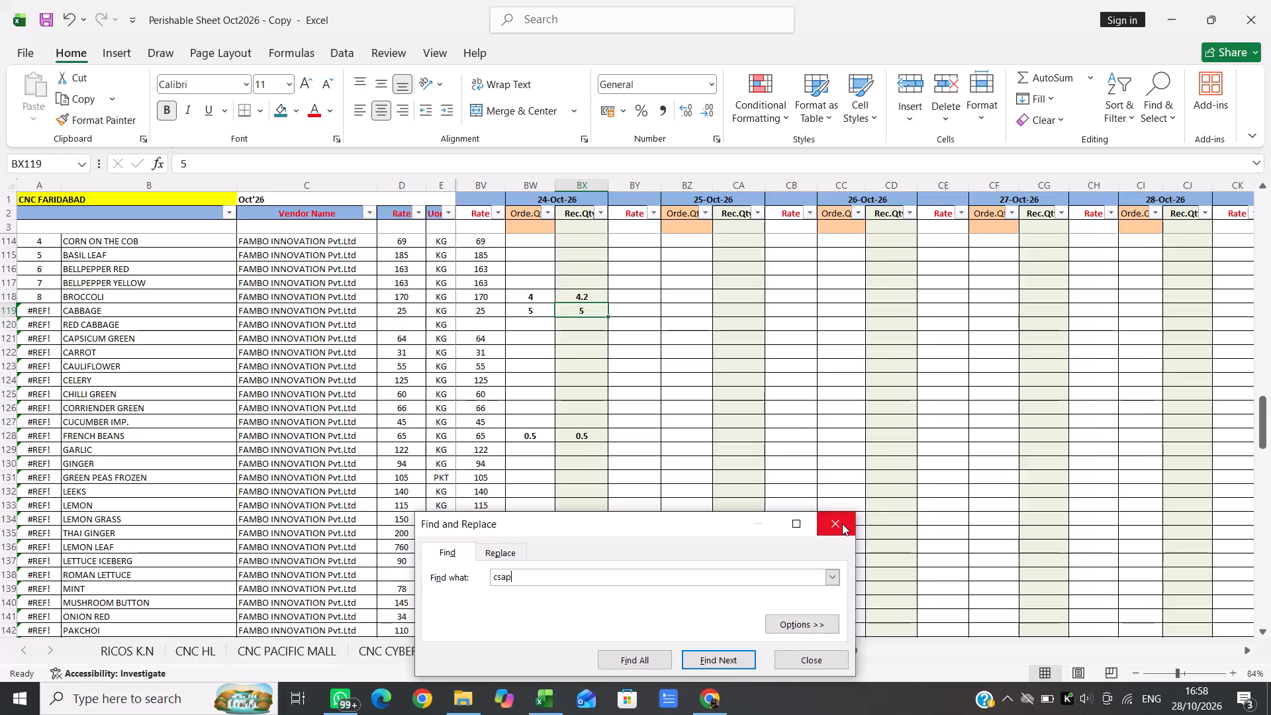
Find CAPSICUM GREEN by searching for "cap" and go to its ordered-quantity cell for 24-Oct-26.
key("Return")
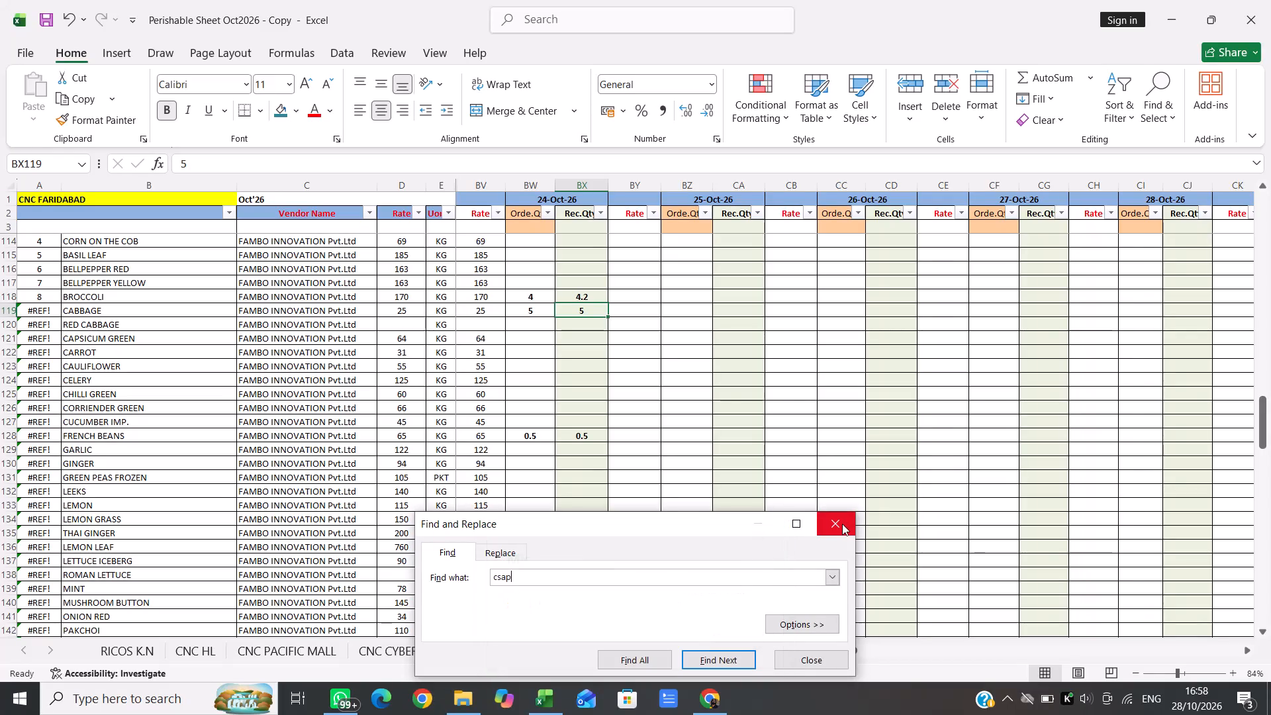
key("BackSpace")
key("BackSpace")
key("BackSpace")
type("ap")
key("Return")
left_click(842, 524)
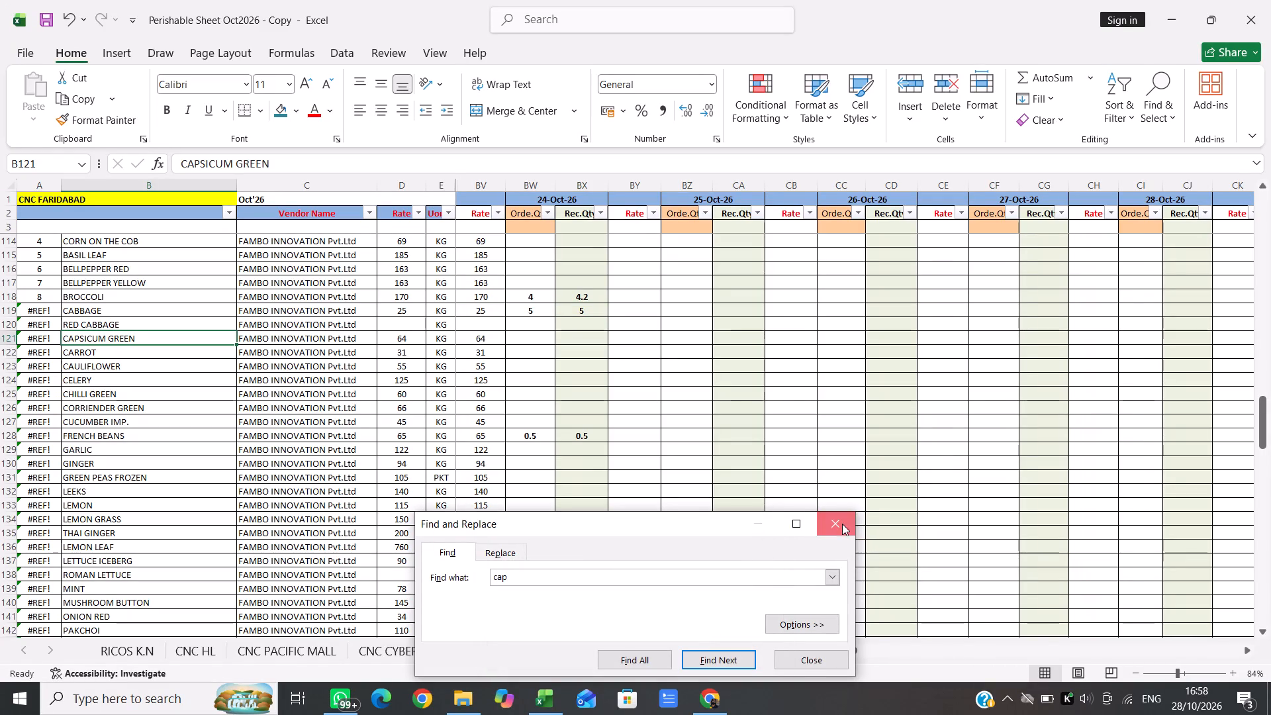
key("Right")
key("Right")
key("Right")
key("Right")
key("Right")
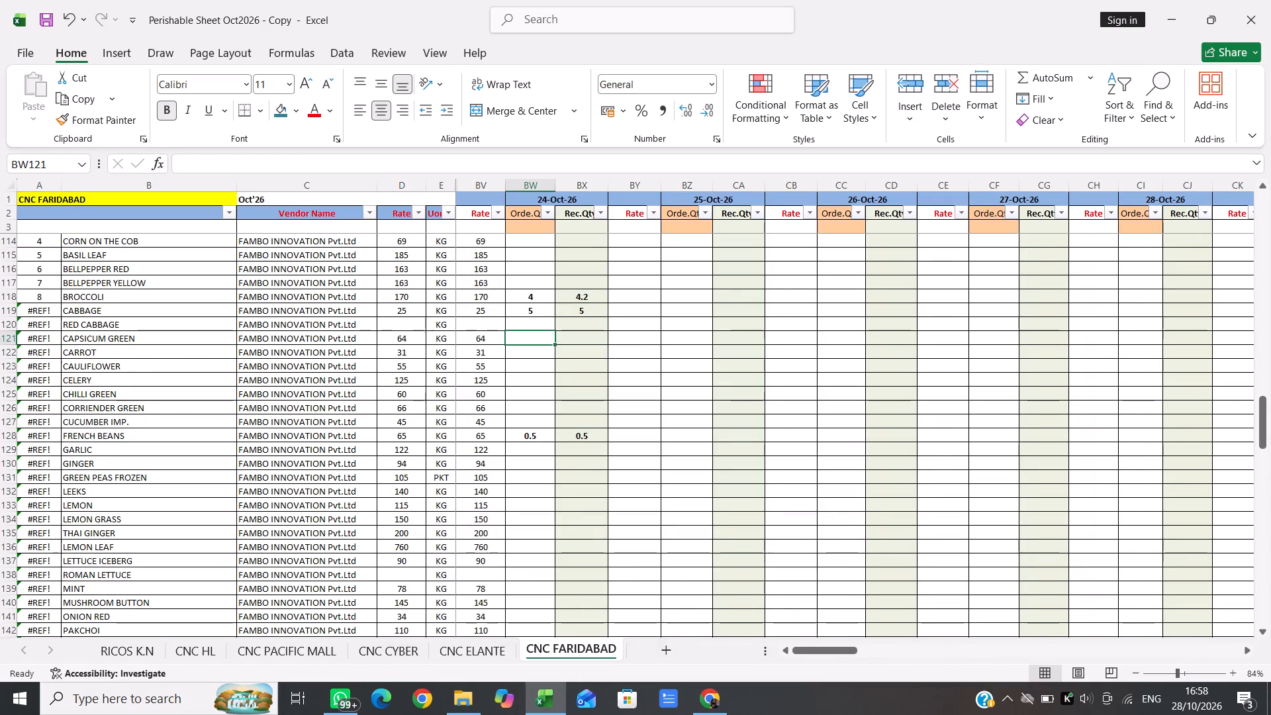
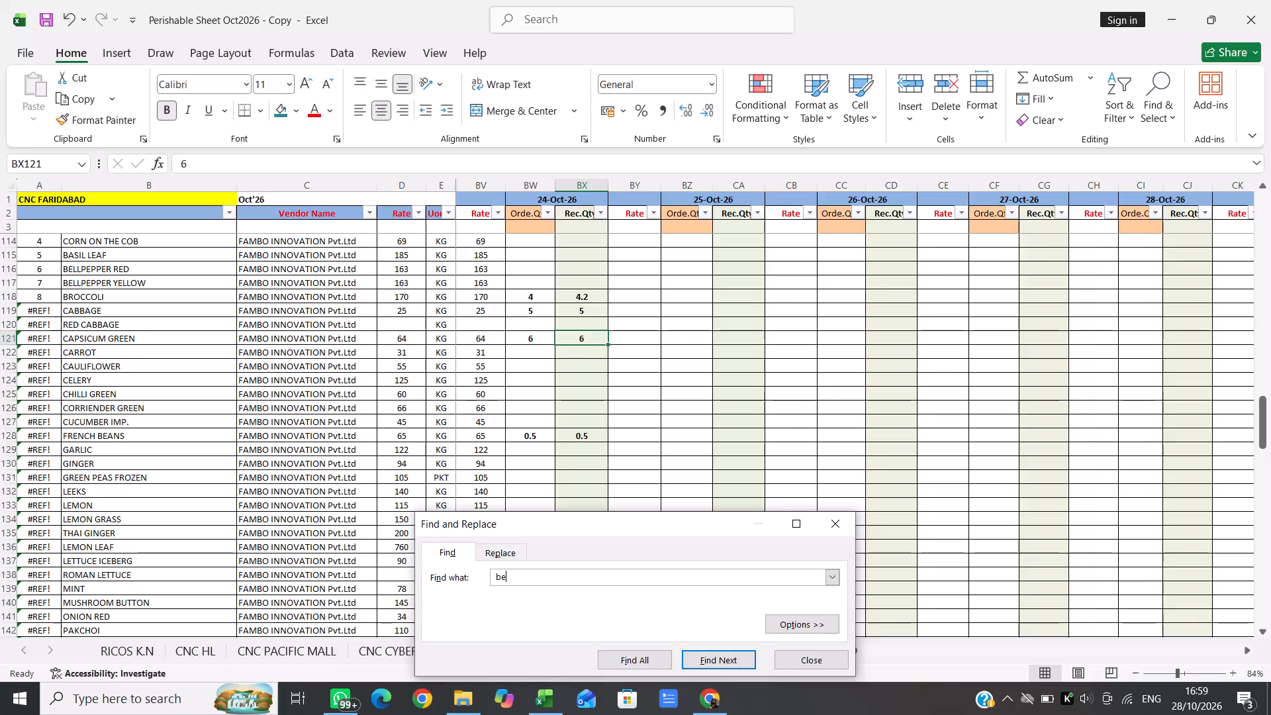
Try to find the bell pepper items by searching the sheet for "bell" and the shorter "bel", then close the search.
type("ll")
key("Return")
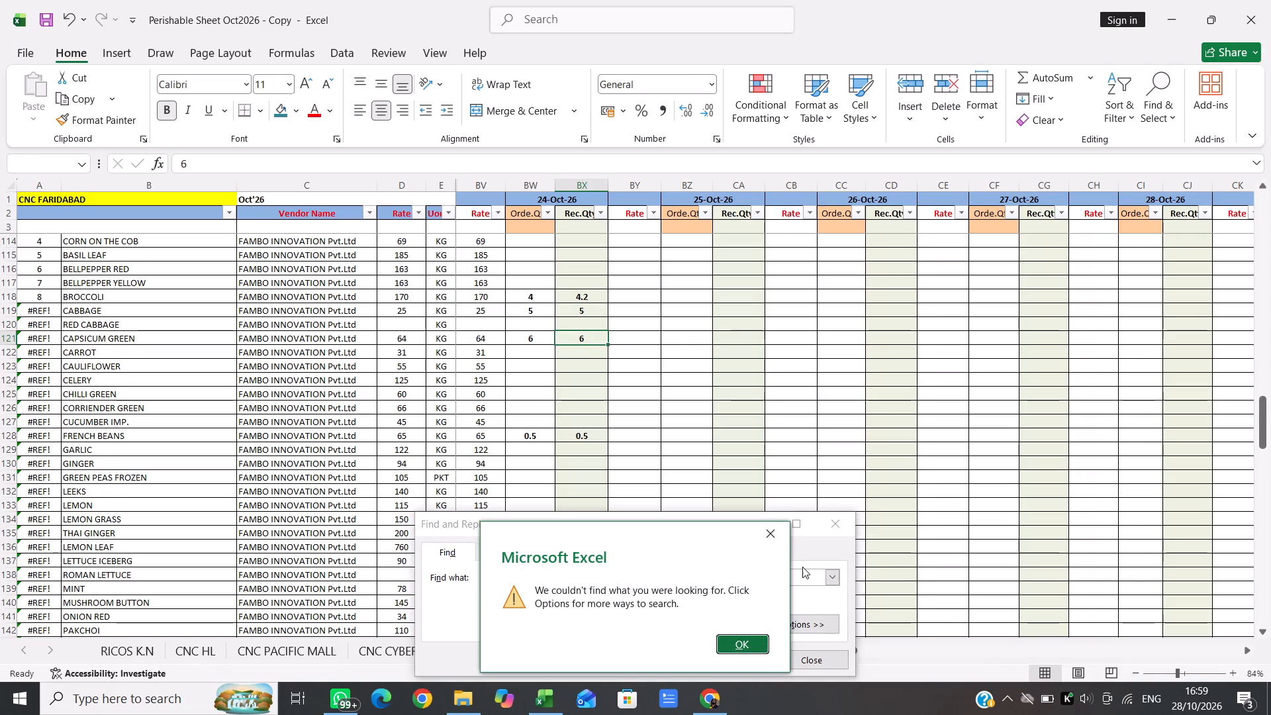
key("Return")
key("BackSpace")
key("Return")
left_click(602, 373)
key("Return")
left_click(533, 346)
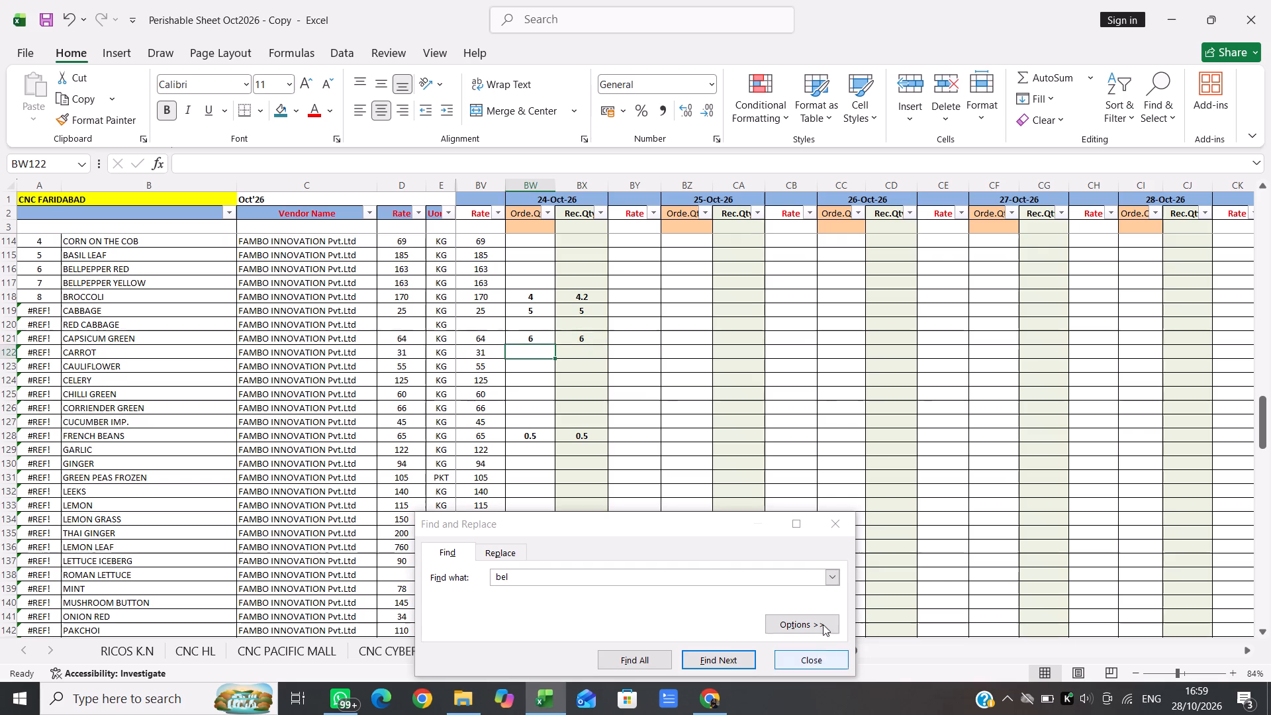
left_click(718, 665)
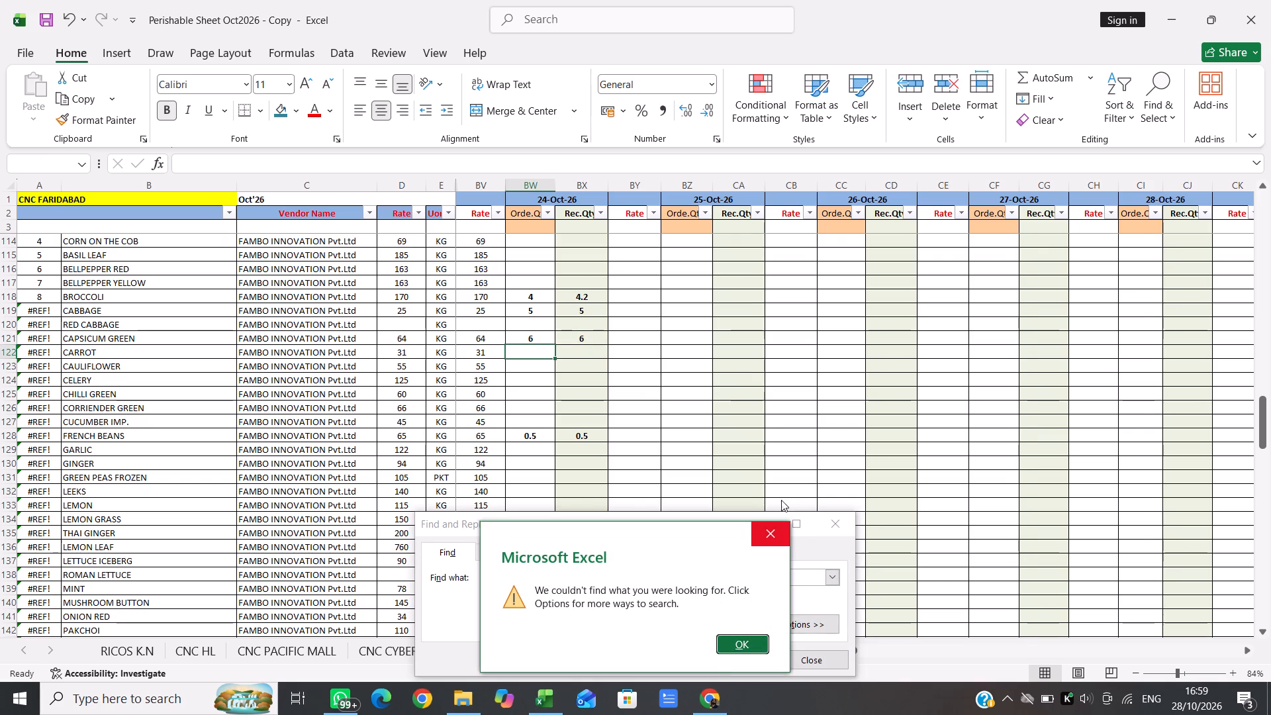
left_click(767, 530)
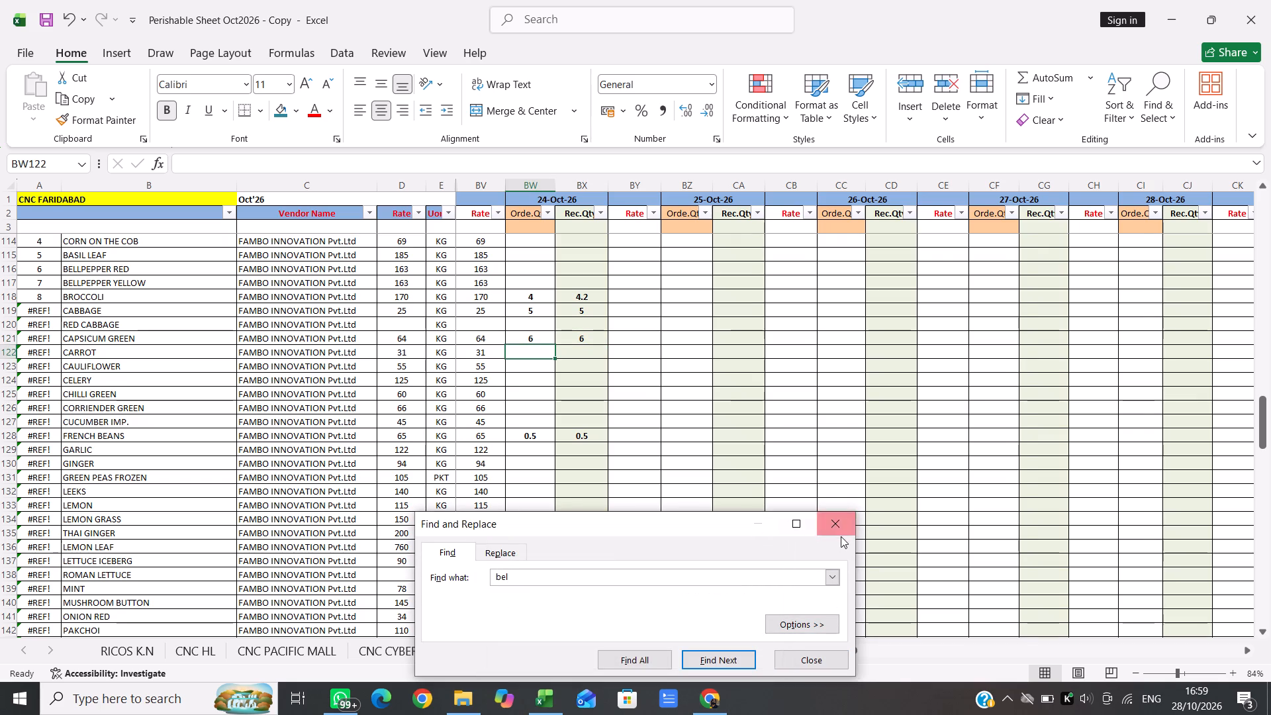
left_click(839, 530)
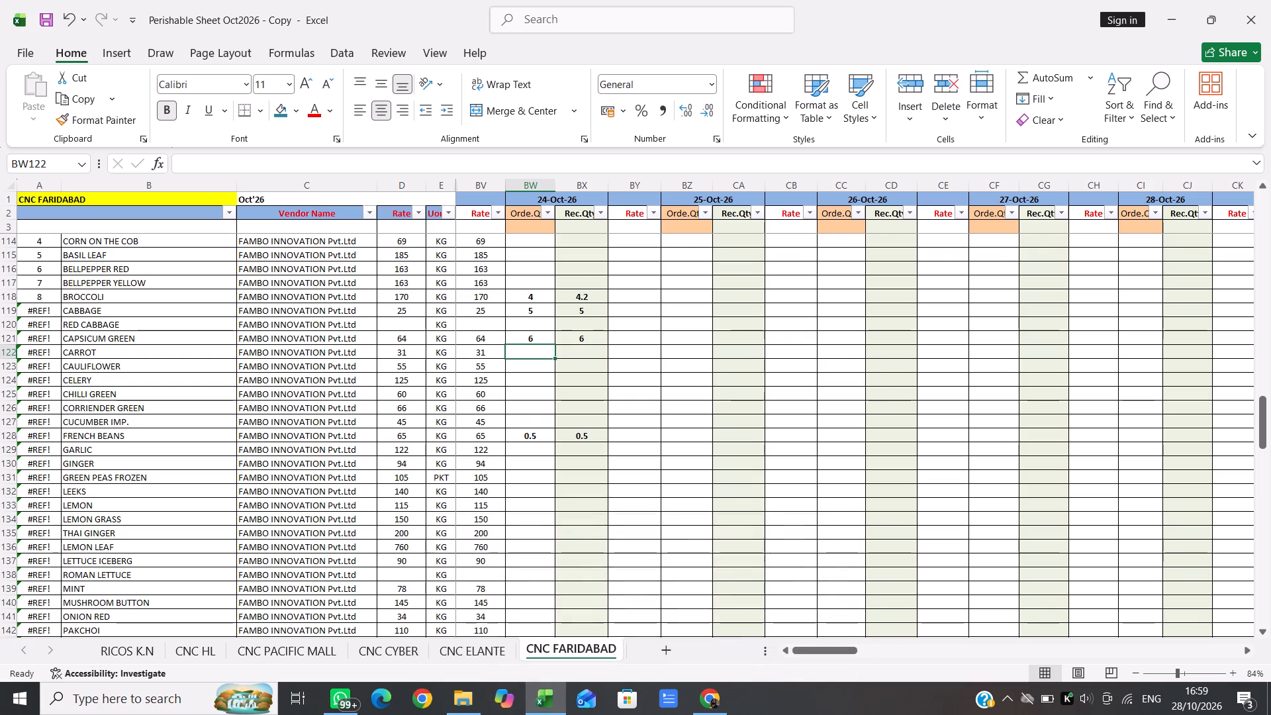
Go to the BELLPEPPER RED ordered-quantity cell for 24-Oct-26.
left_click(520, 266)
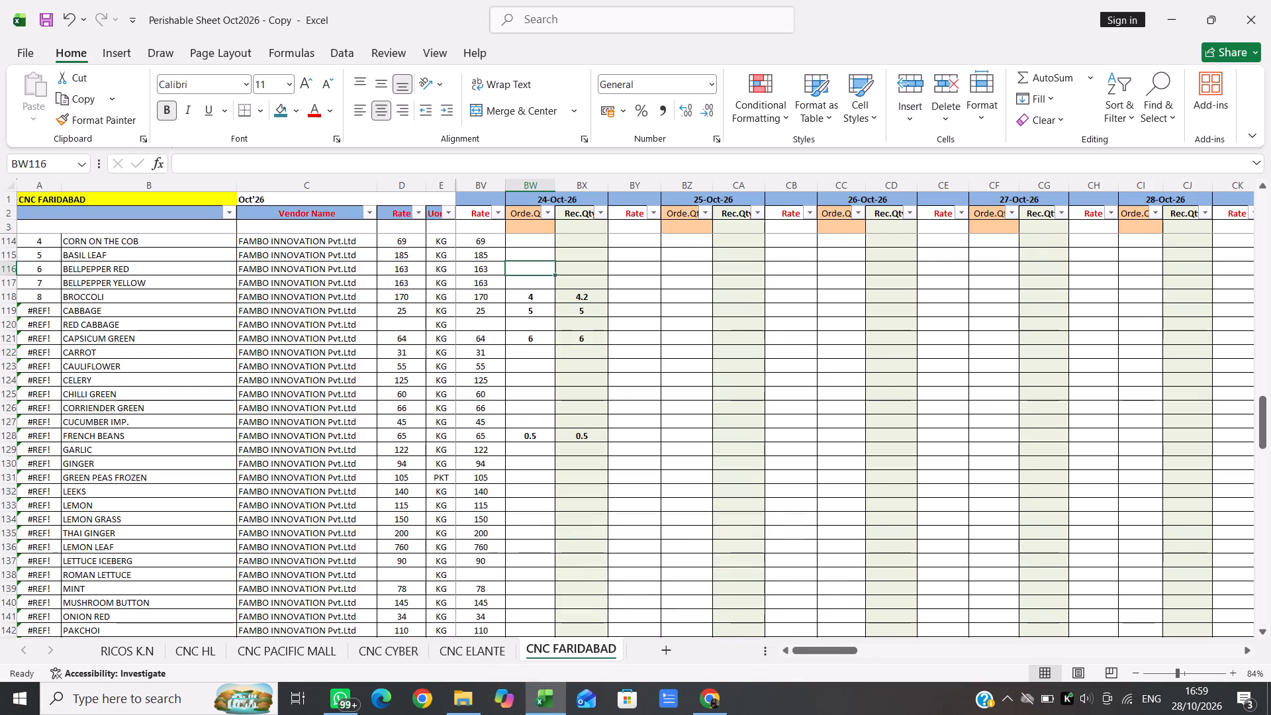
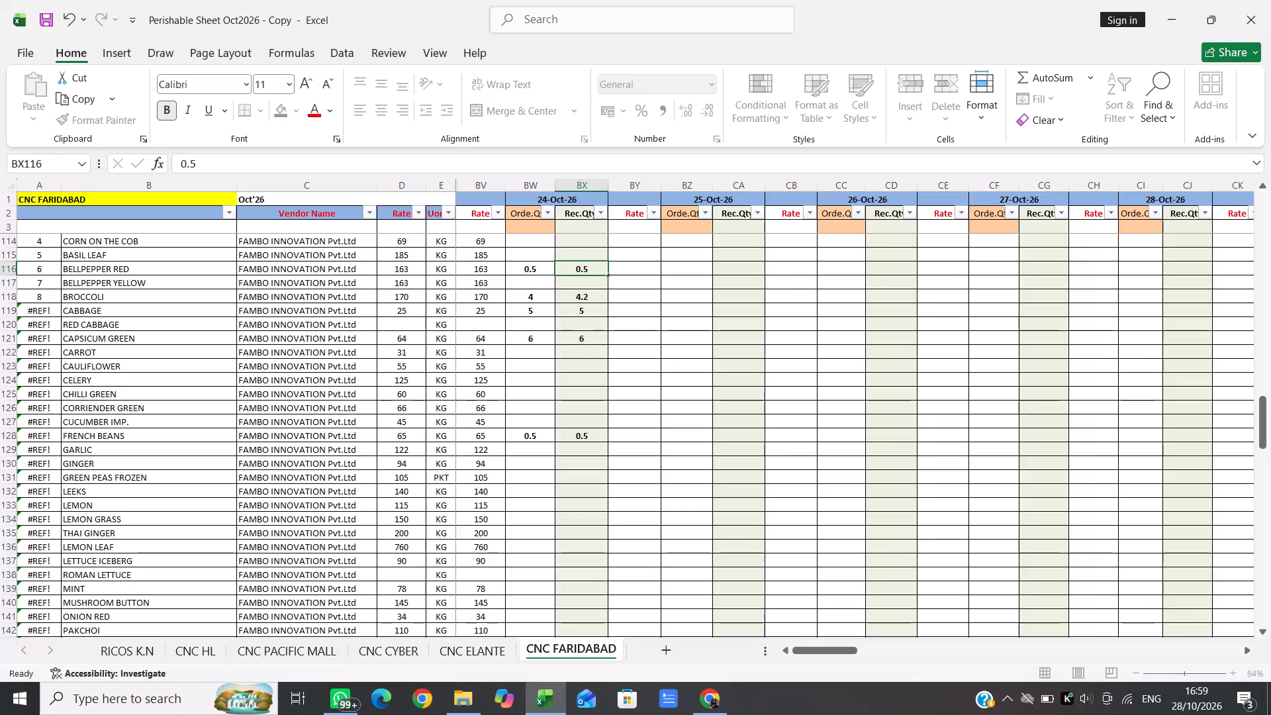
Enter 0.5 as the received quantity of BELLPEPPER YELLOW for 24-Oct-26 and go to its ordered-quantity cell.
type("0.5")
key("Left")
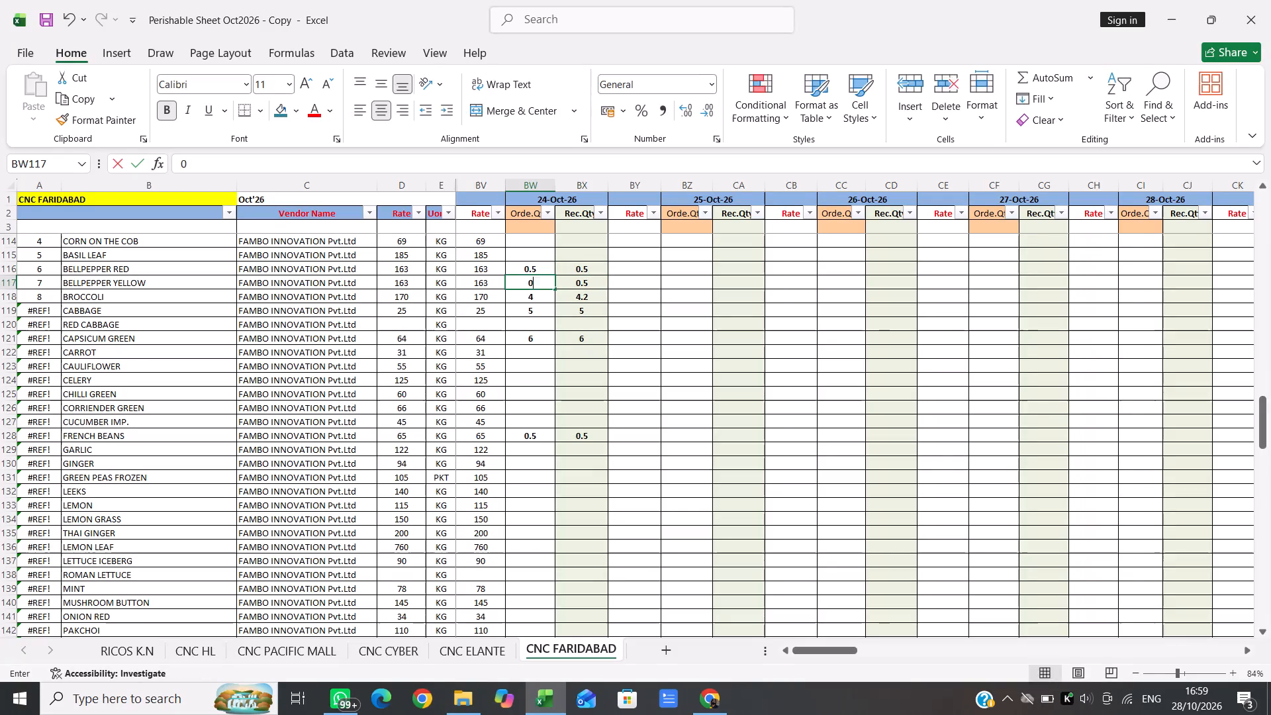
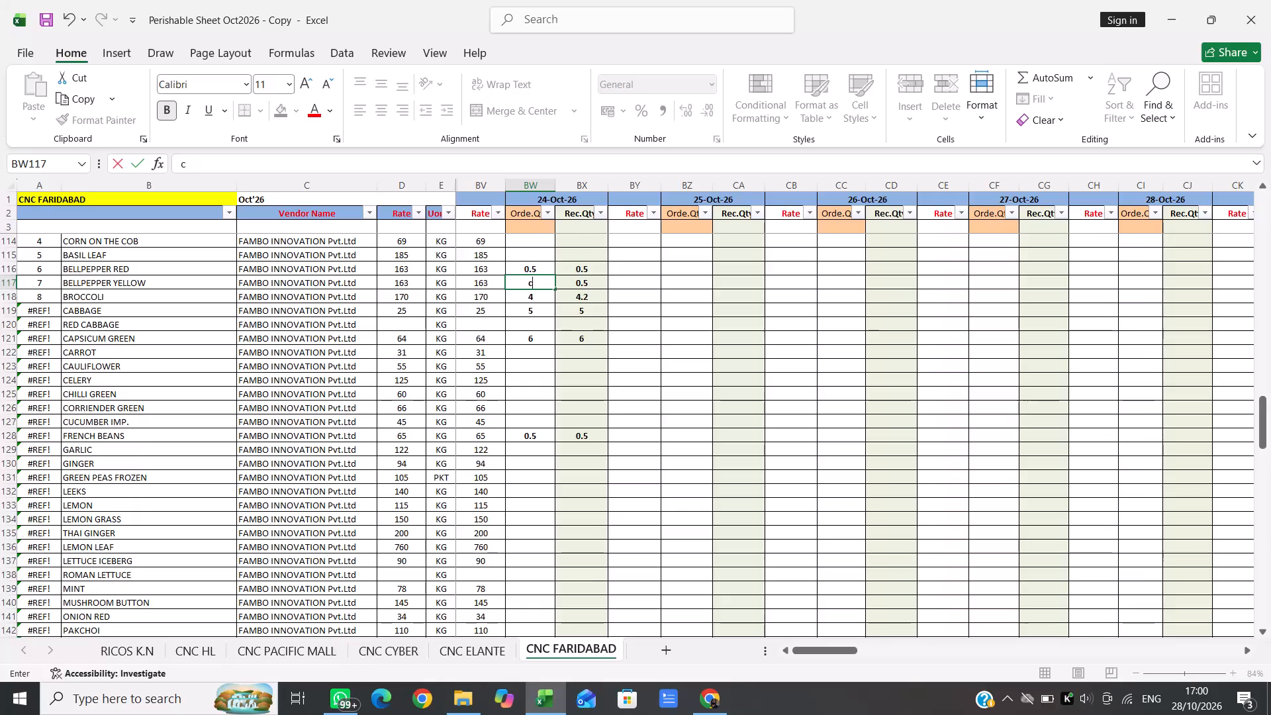
Replace the mistyped entry with 0.5 as the ordered quantity of BELLPEPPER YELLOW for 24-Oct-26.
key("BackSpace")
key("BackSpace")
key("BackSpace")
type("0.5")
Search the sheet for "carr" and enter 1 as the ordered quantity of CARROT for 24-Oct-26.
key("ctrl+f")
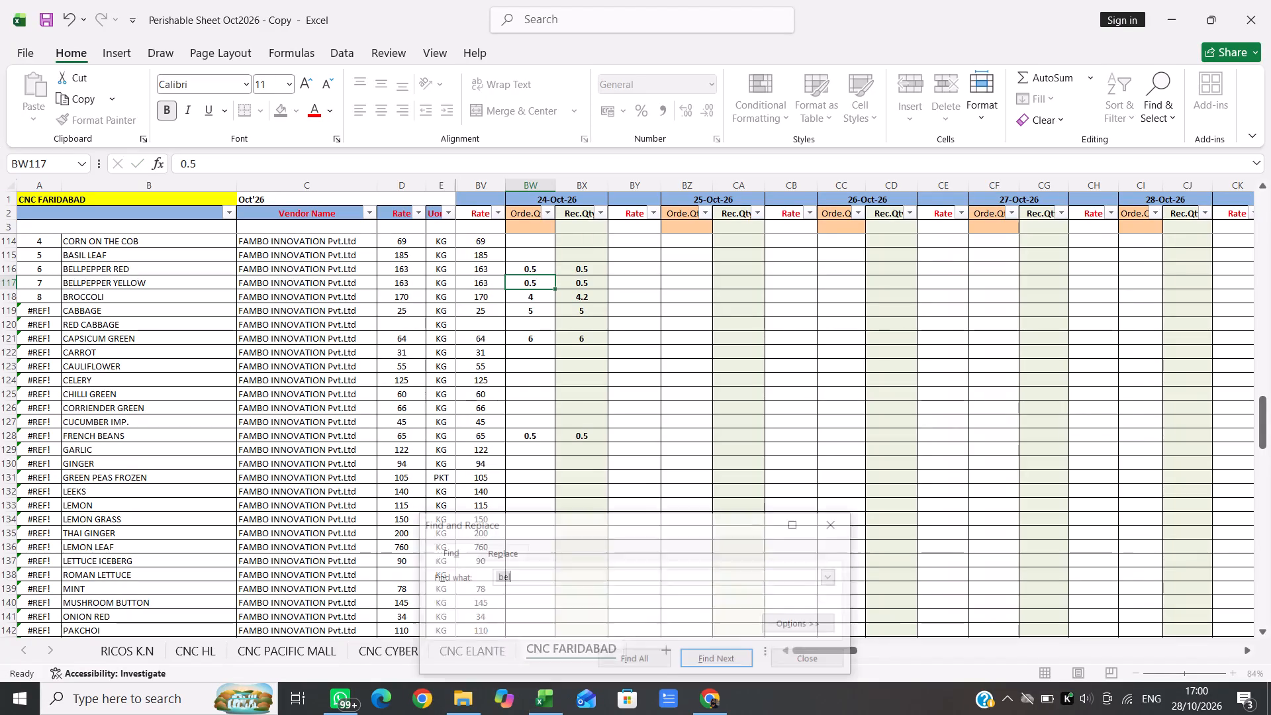
key("BackSpace")
key("BackSpace")
key("BackSpace")
key("BackSpace")
key("BackSpace")
type("carr")
key("Return")
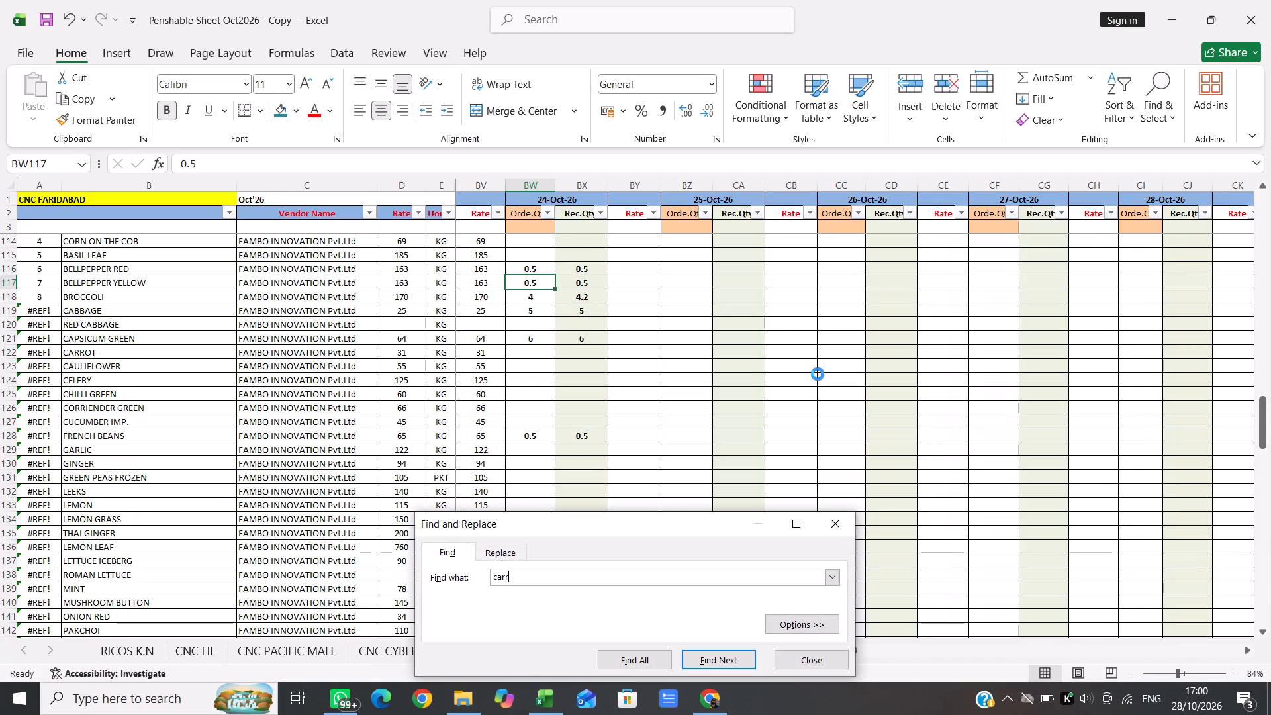
left_click(841, 516)
key("Right")
key("Right")
key("Right")
key("Right")
key("Right")
key("1")
key("Right")
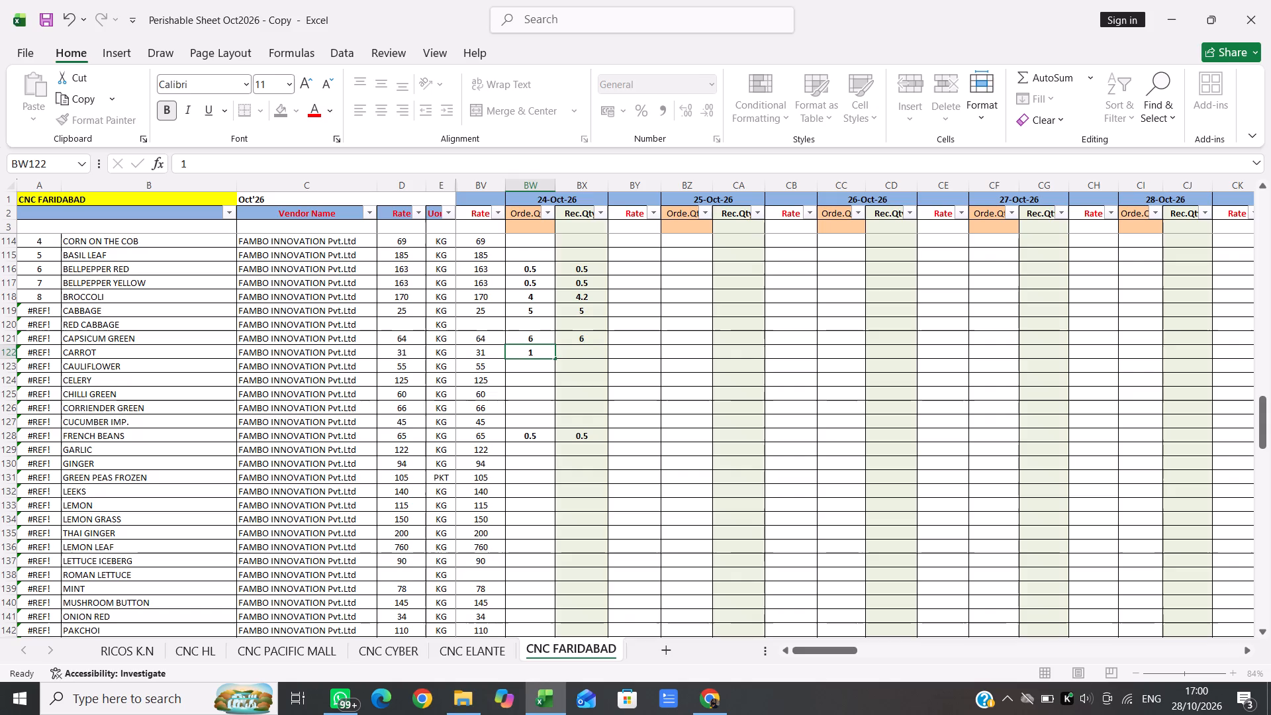
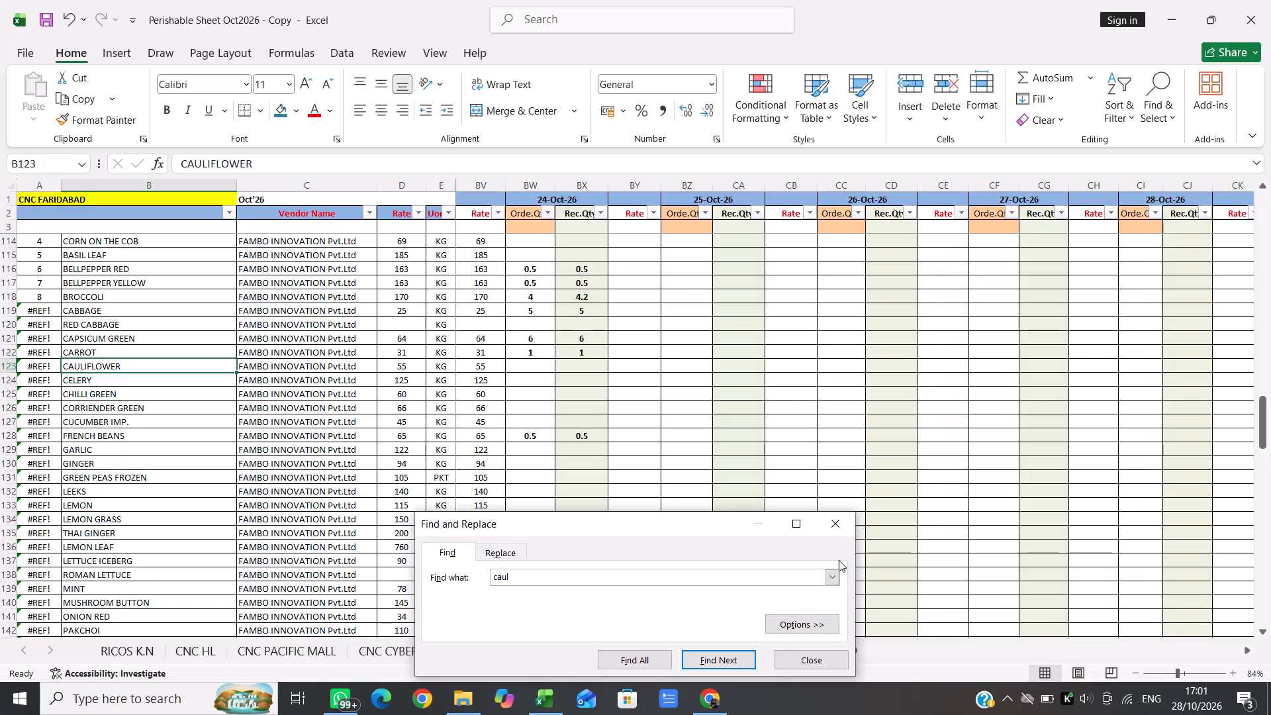
Close the search and move to the ordered quantity cell of CAULIFLOWER for 24-Oct-26.
left_click(837, 520)
key("Right")
key("Right")
key("Right")
key("Right")
key("Right")
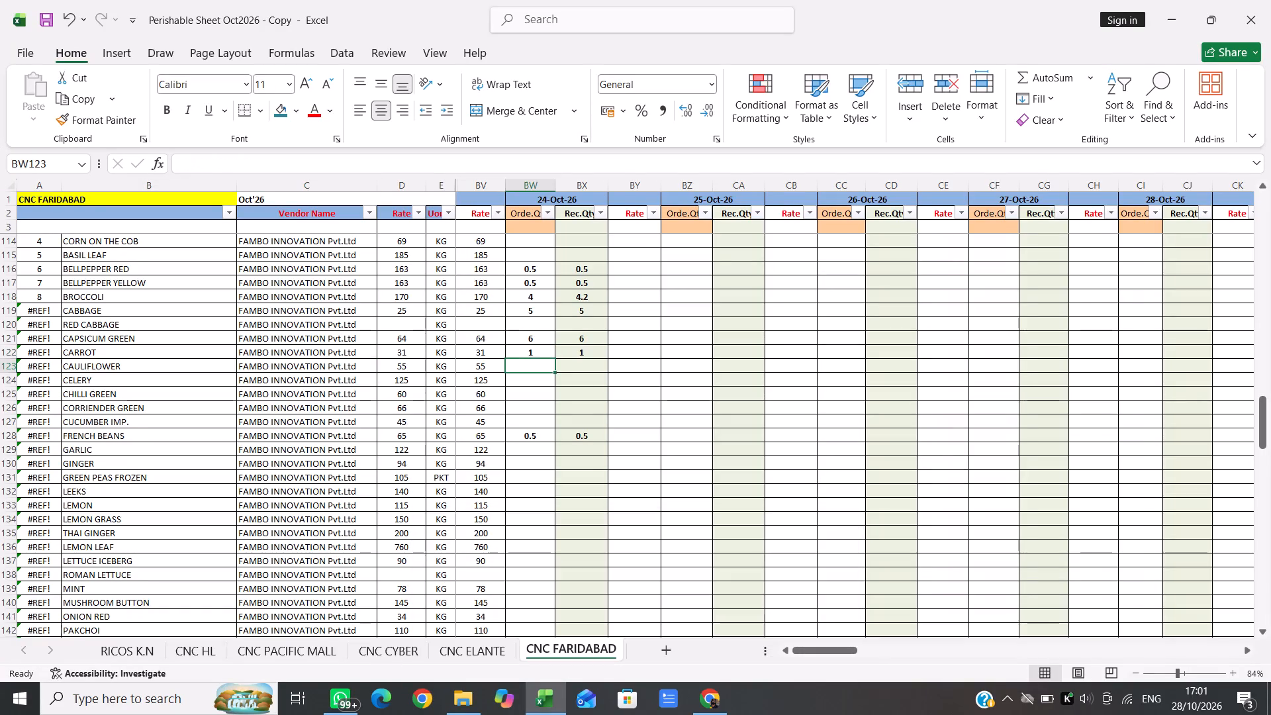
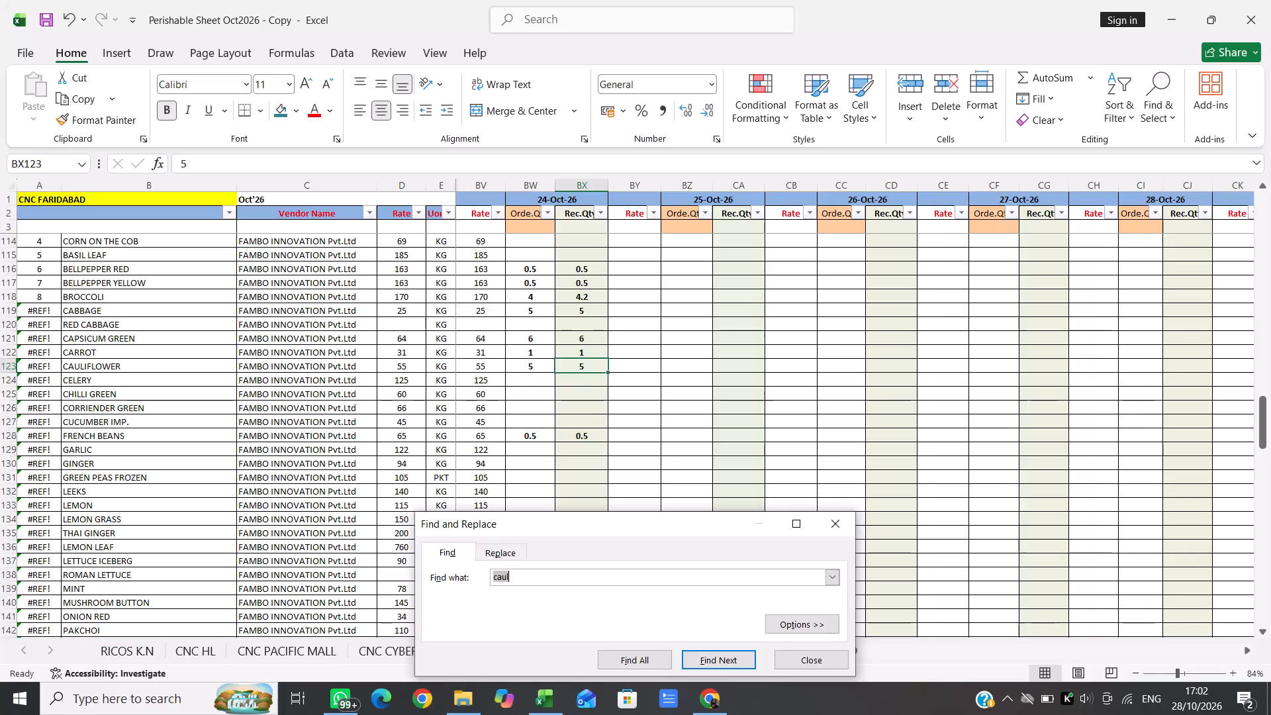
Close the search and go to the ordered quantity cell of BABY CORN for 24-Oct-26.
left_click(839, 526)
scroll(585, 440, "up", 1)
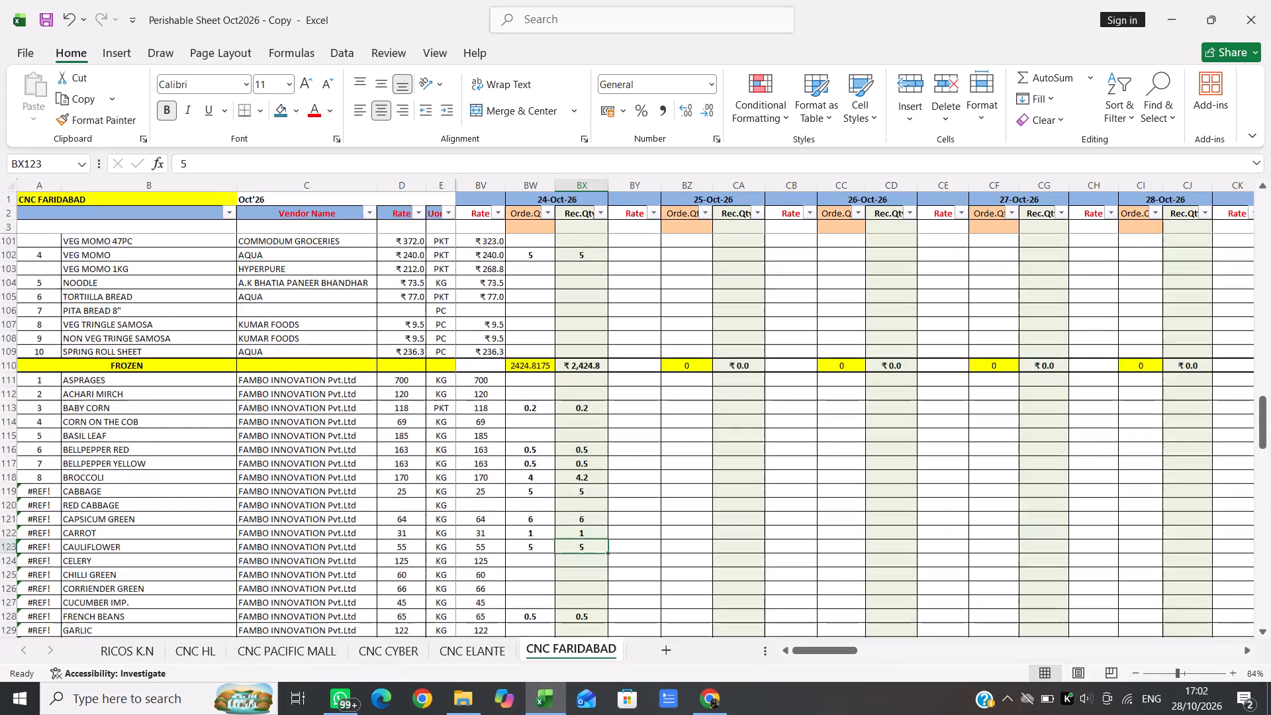
scroll(585, 440, "up", 1)
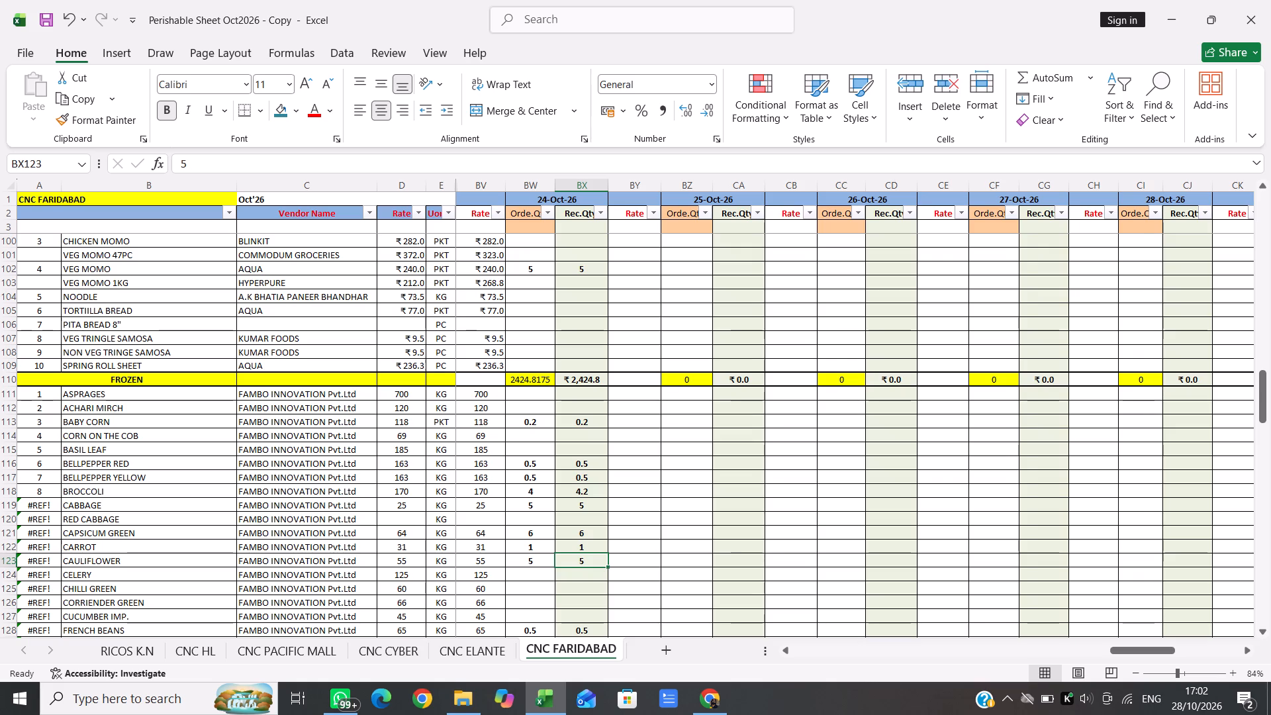
left_click(532, 422)
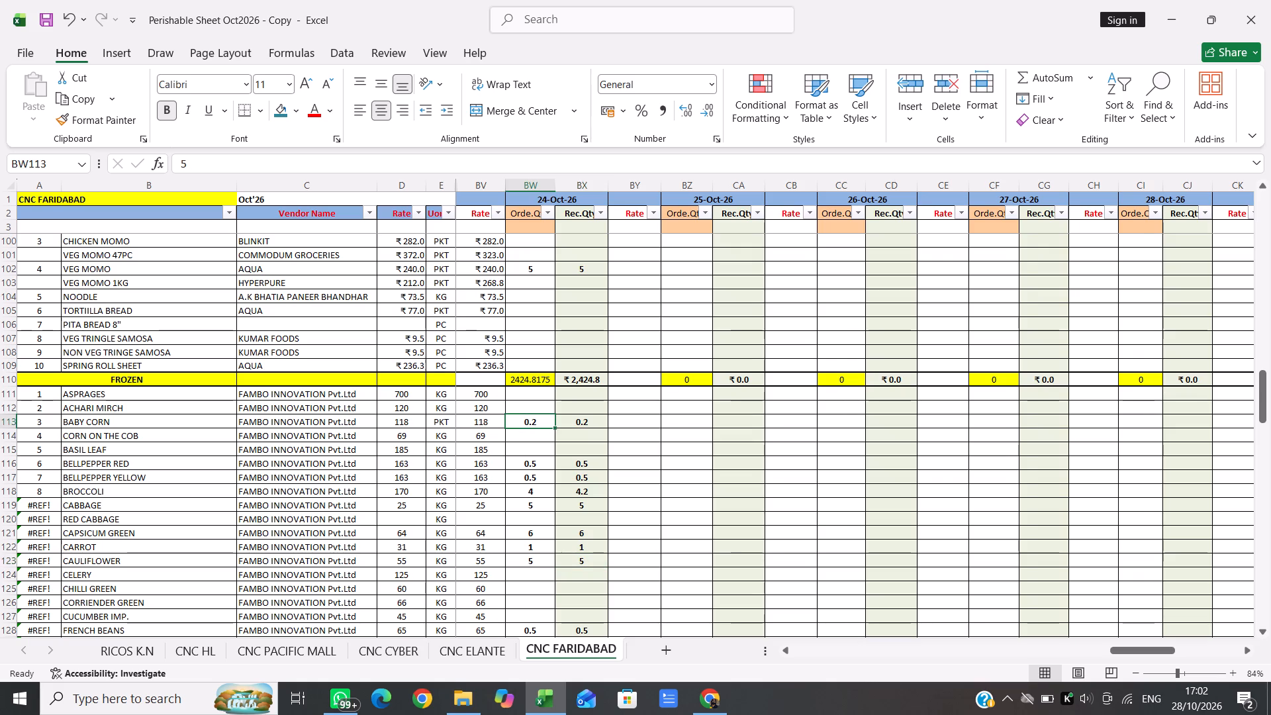
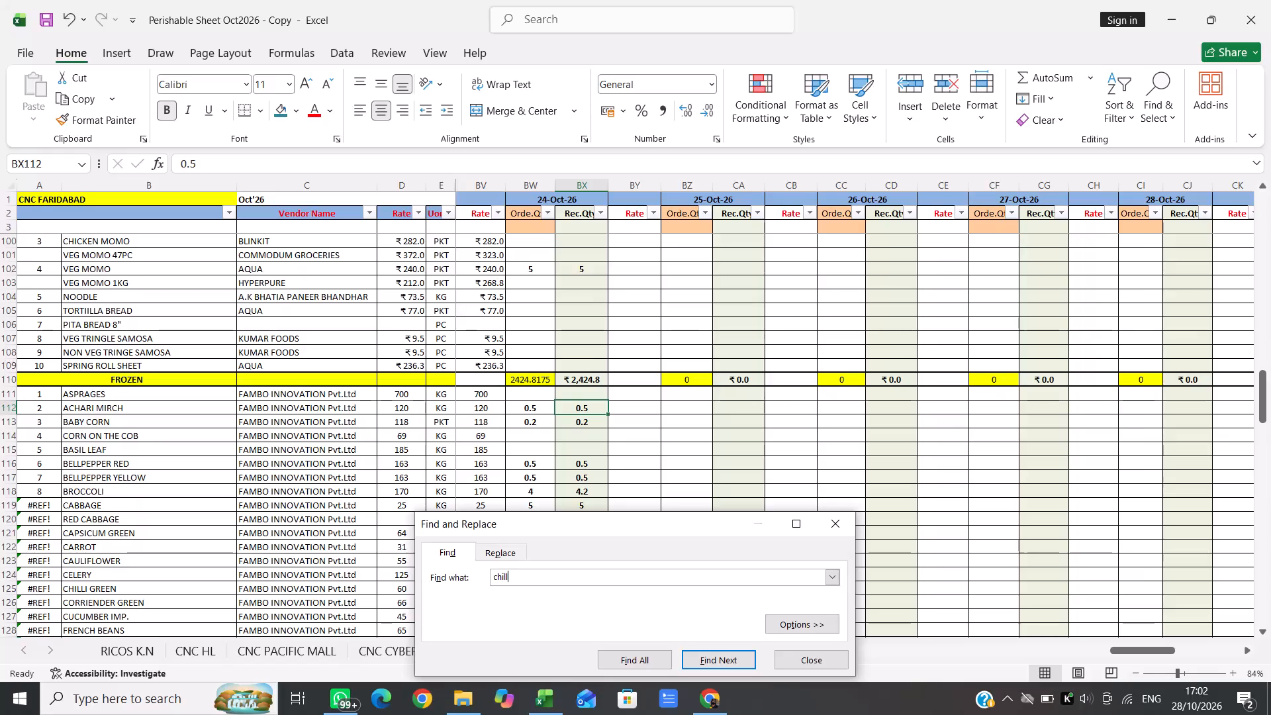
Search the sheet for "chilli" and enter 0.5 as the ordered quantity of CHILLI GREEN for 24-Oct-26.
key("Return")
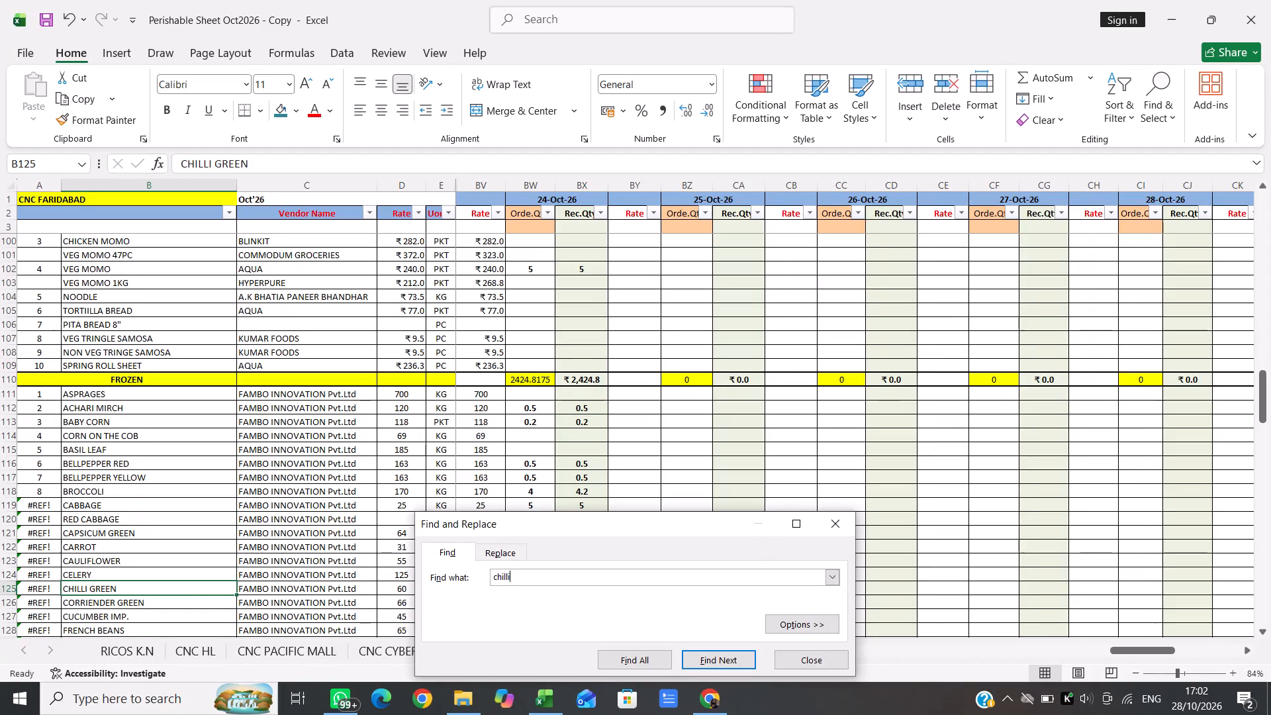
left_click(827, 524)
key("0")
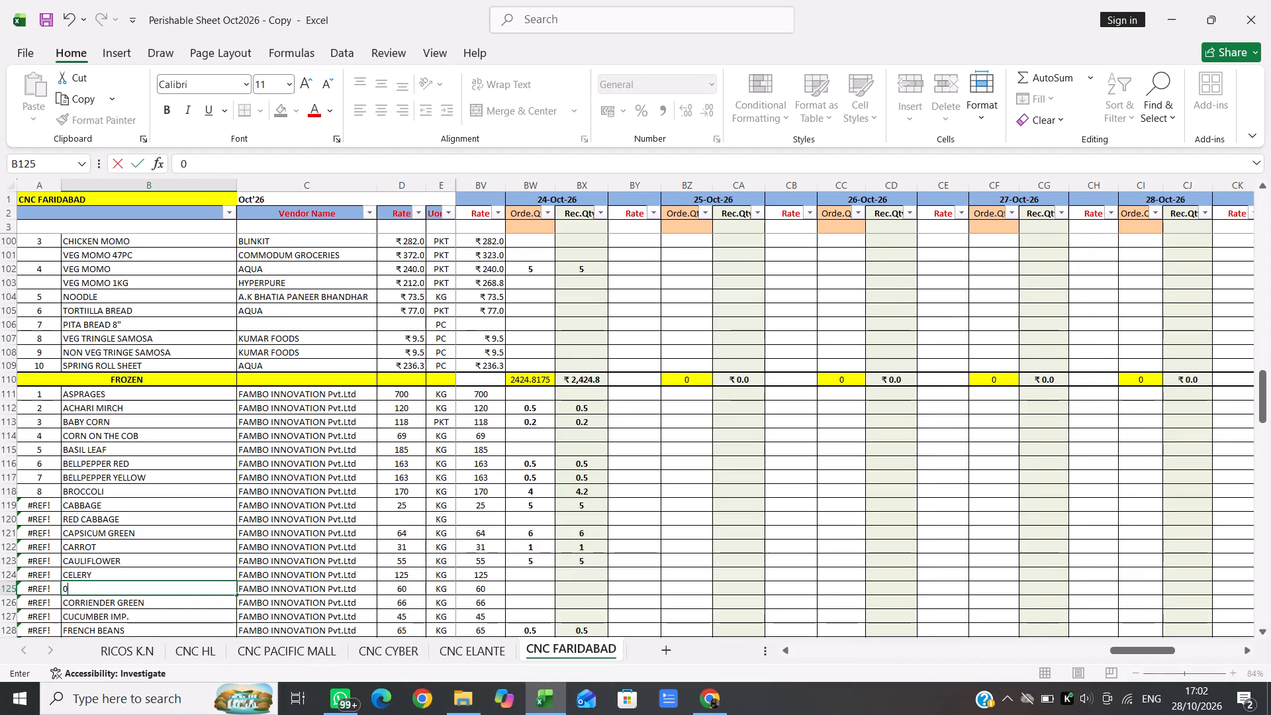
key("ctrl+z")
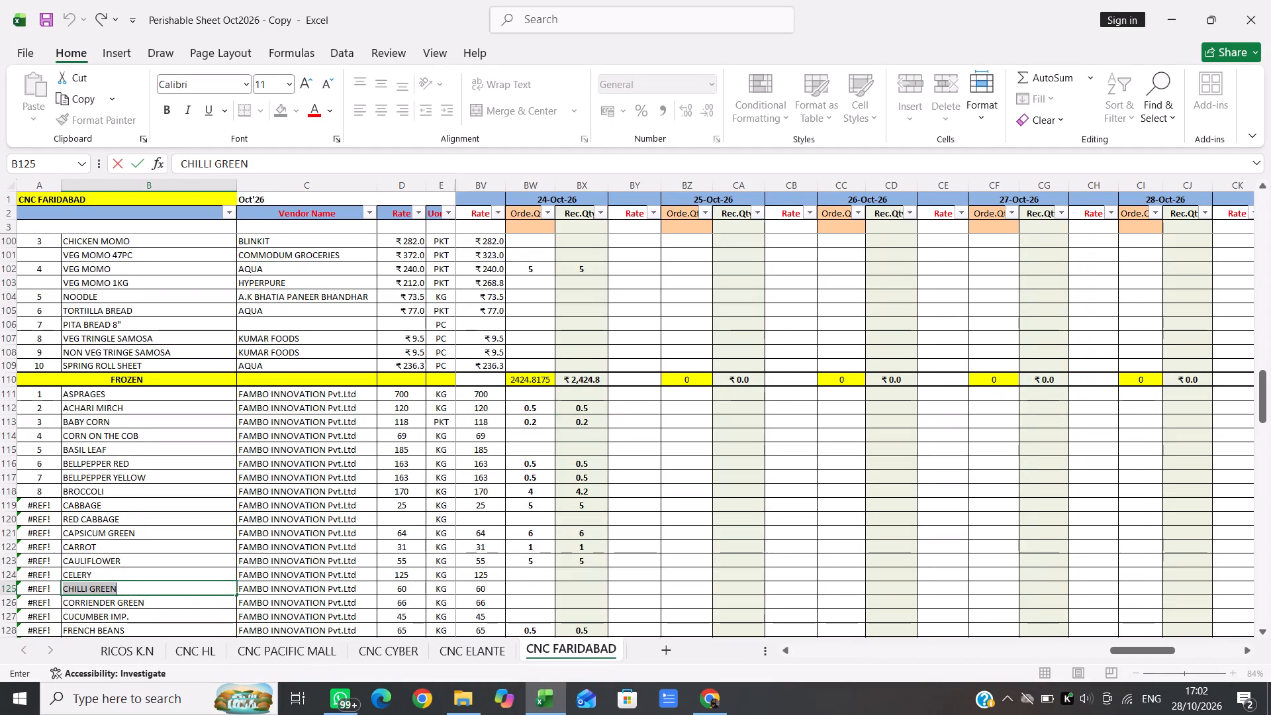
key("Right")
key("Right")
key("Right")
key("Right")
key("Right")
key("Right")
key("Left")
type("0.50")
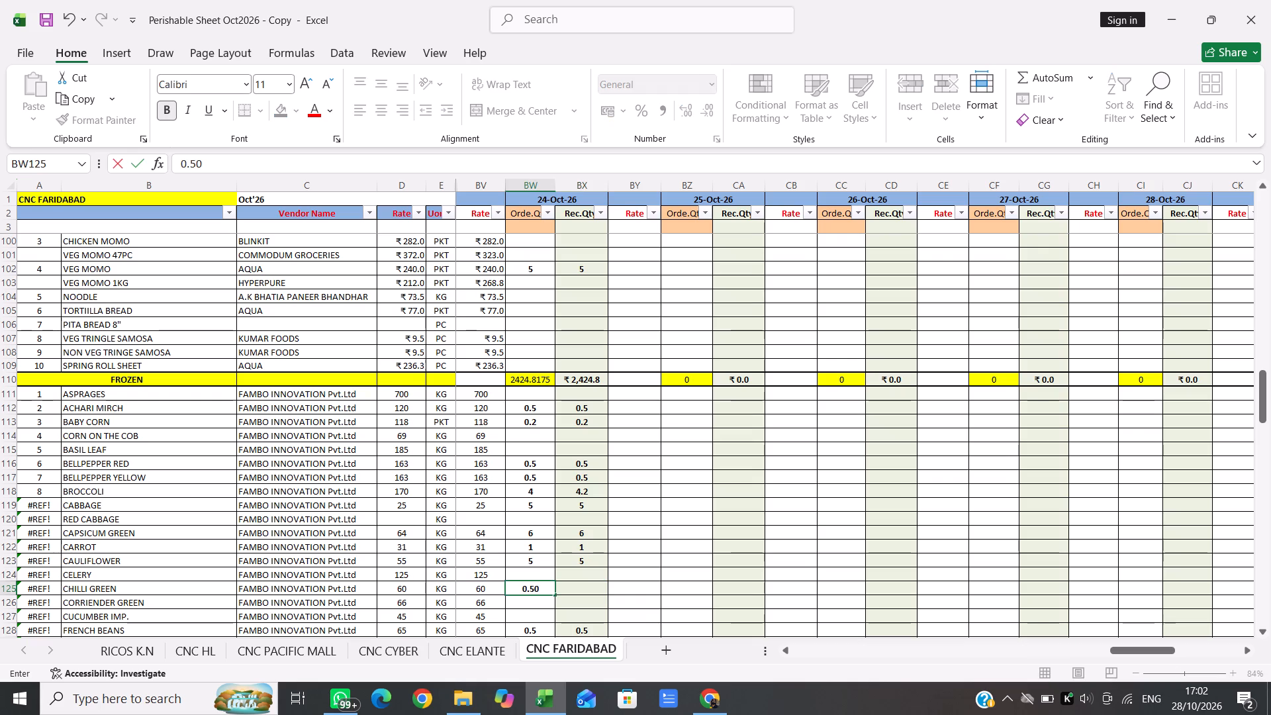
key("BackSpace")
key("Right")
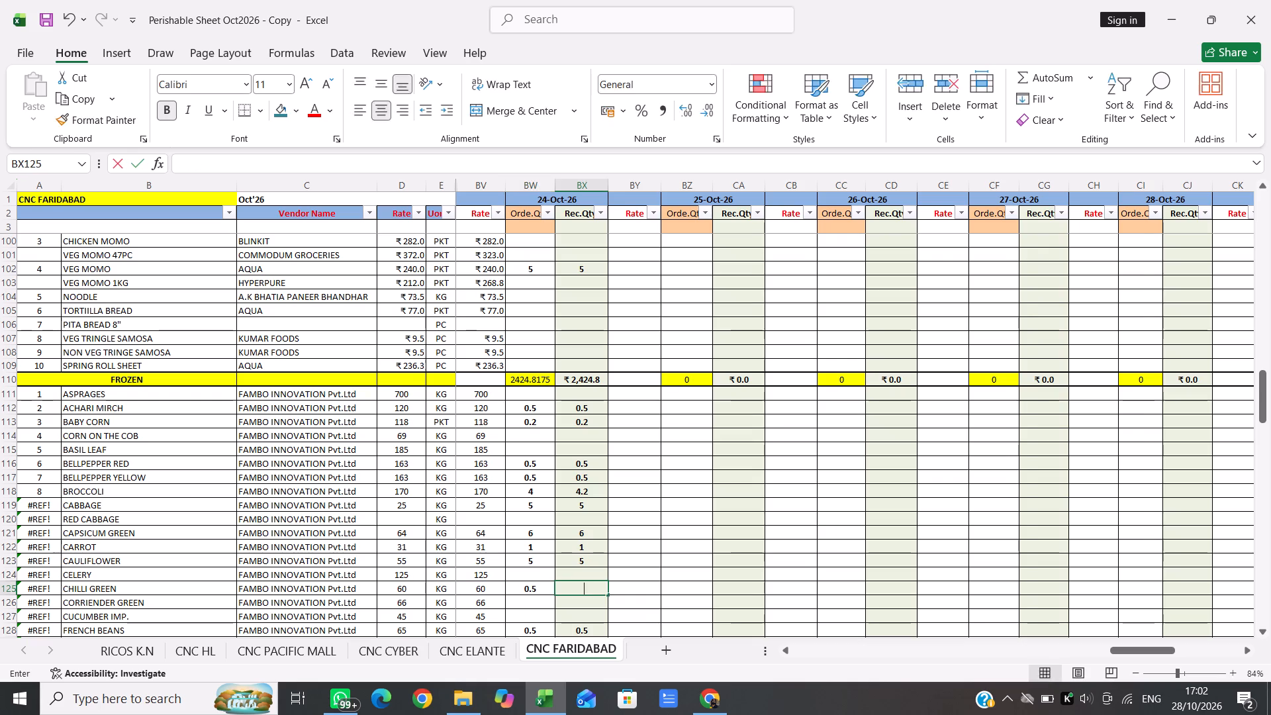
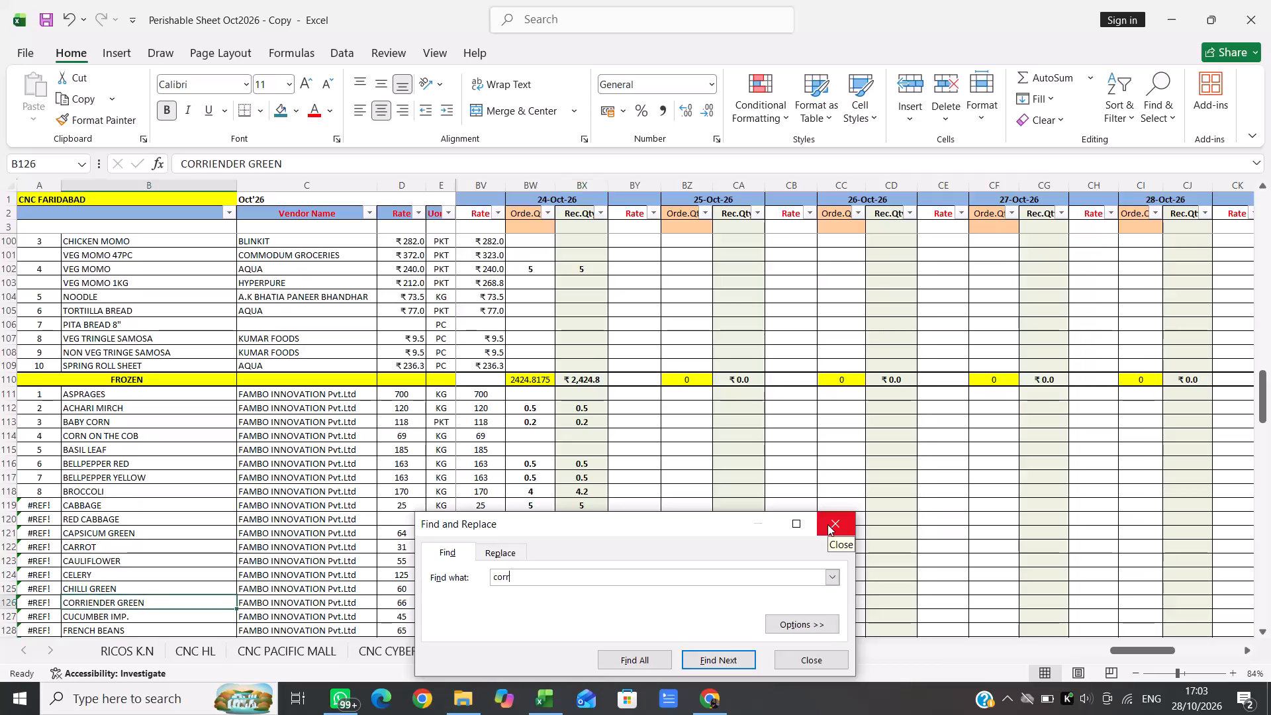
Close the search and move along the CORRIENDER GREEN row to its 24-Oct-26 rate and quantity entries.
left_click(827, 524)
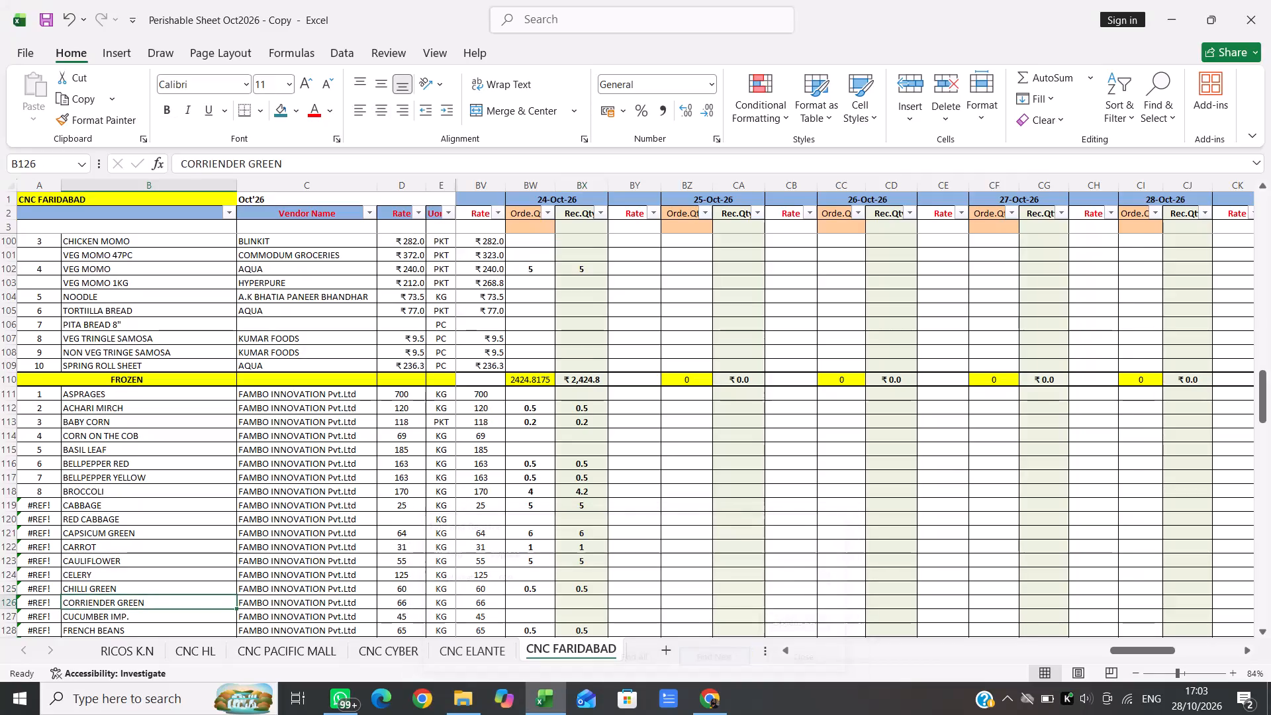
key("Right")
key("Right")
key("Right")
key("Right")
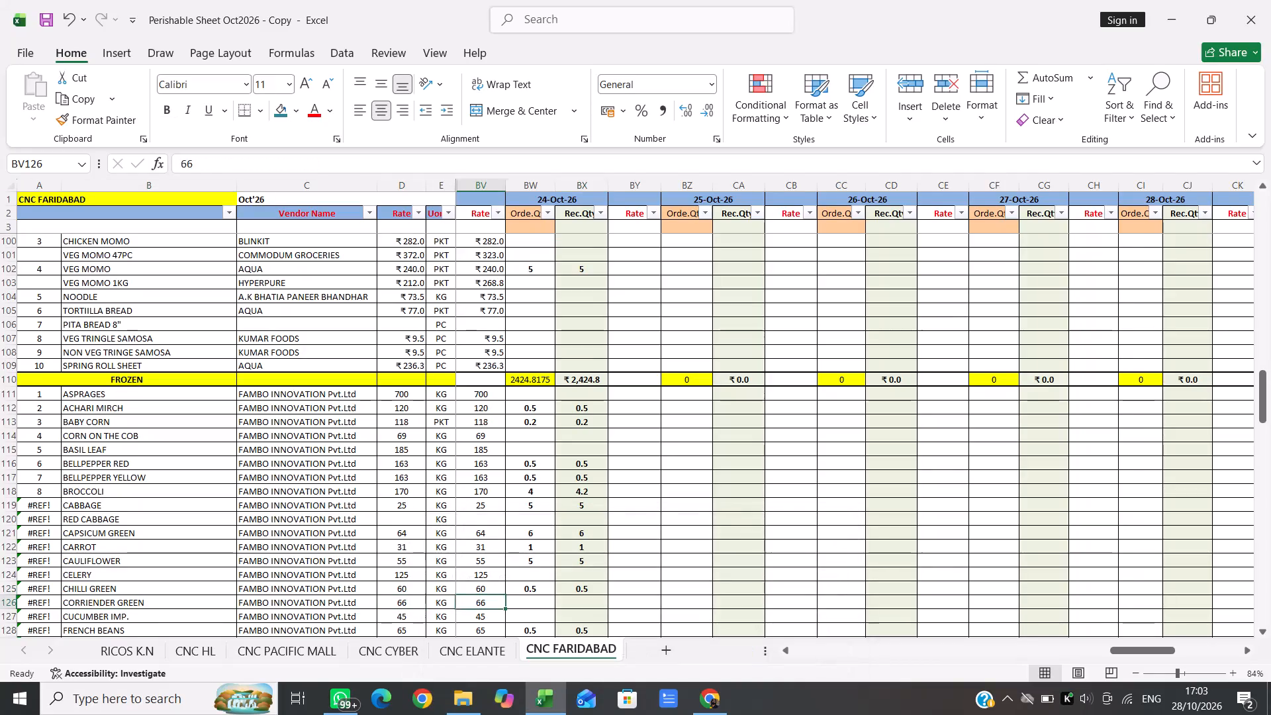
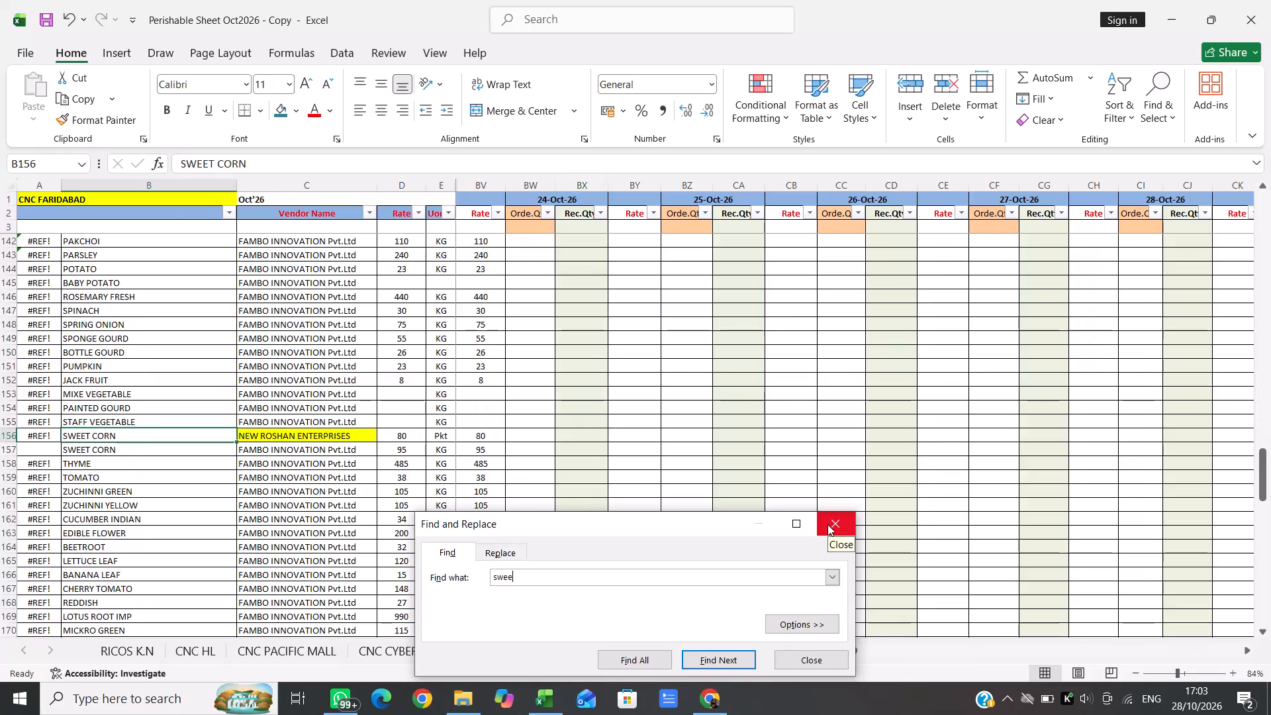
Close the search and move to the 24-Oct-26 ordered quantity cell for SWEET CORN supplied by FAMBO INNOVATION Pvt.Ltd.
left_click(827, 524)
key("Down")
key("Right")
key("Right")
key("Right")
key("Right")
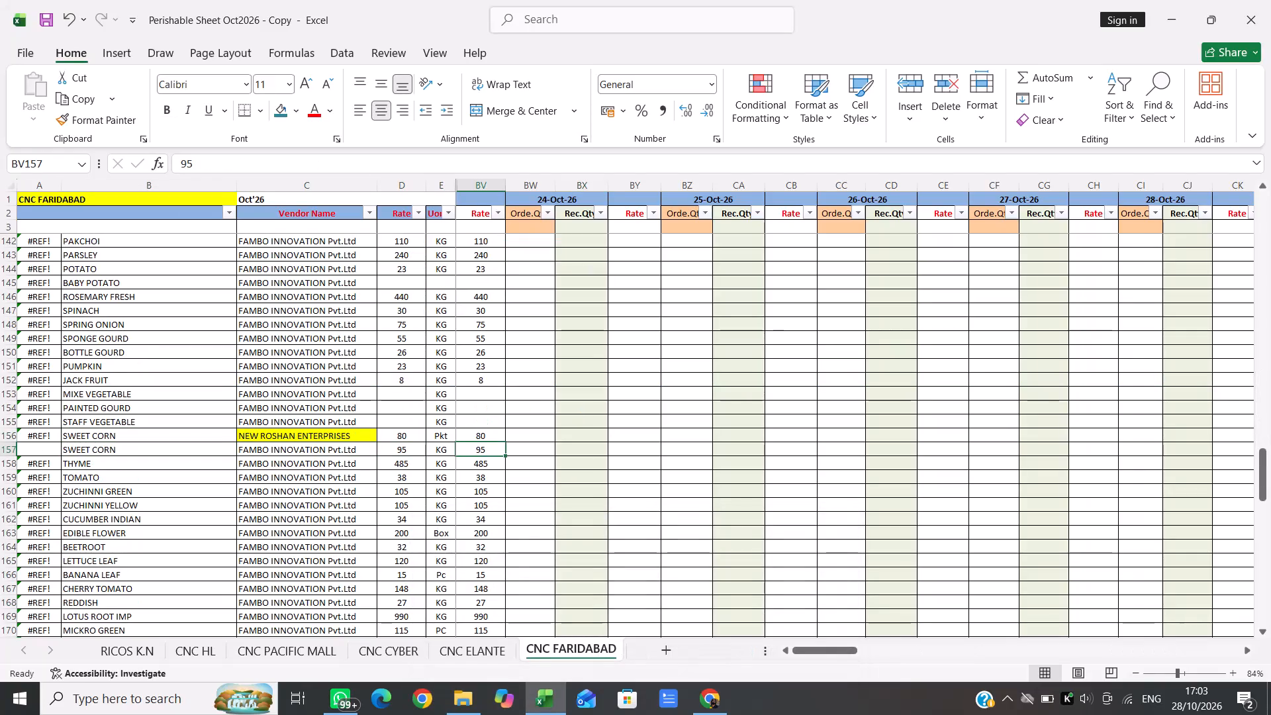
key("Right")
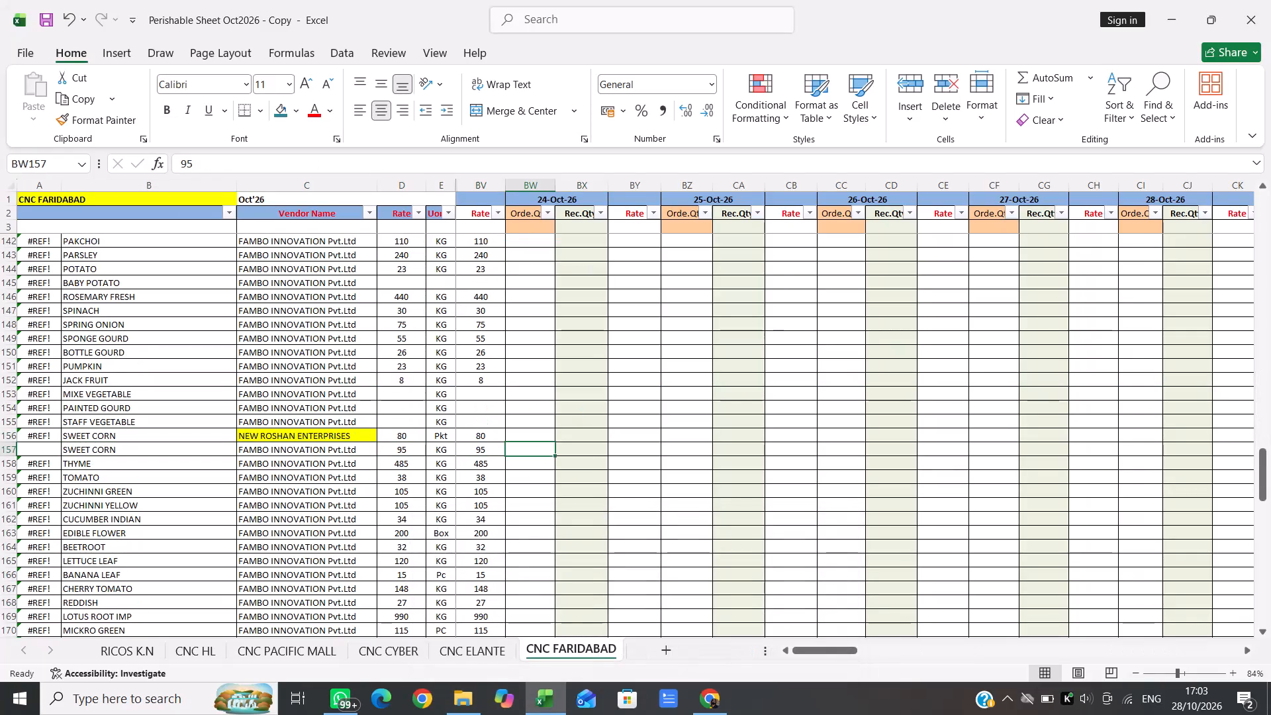
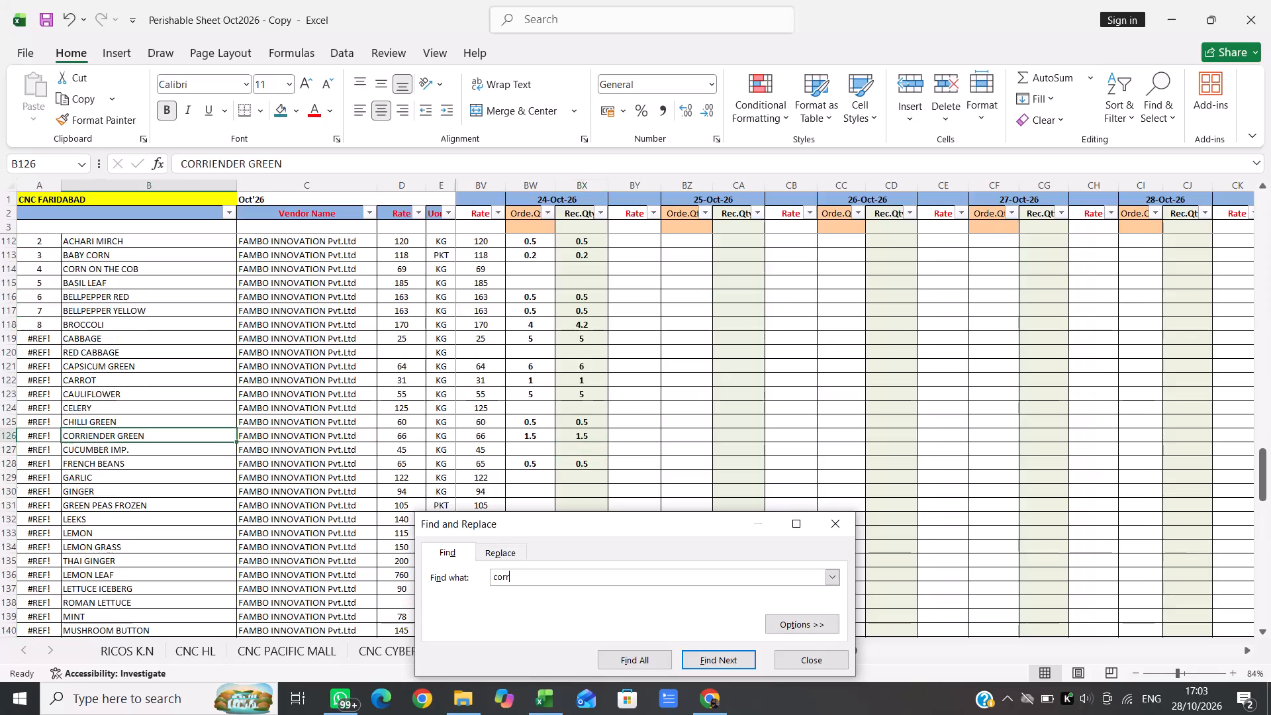
Close the search and move along the CORRIENDER GREEN row of FAMBO INNOVATION Pvt.Ltd toward its 24-Oct-26 quantities.
left_click(838, 524)
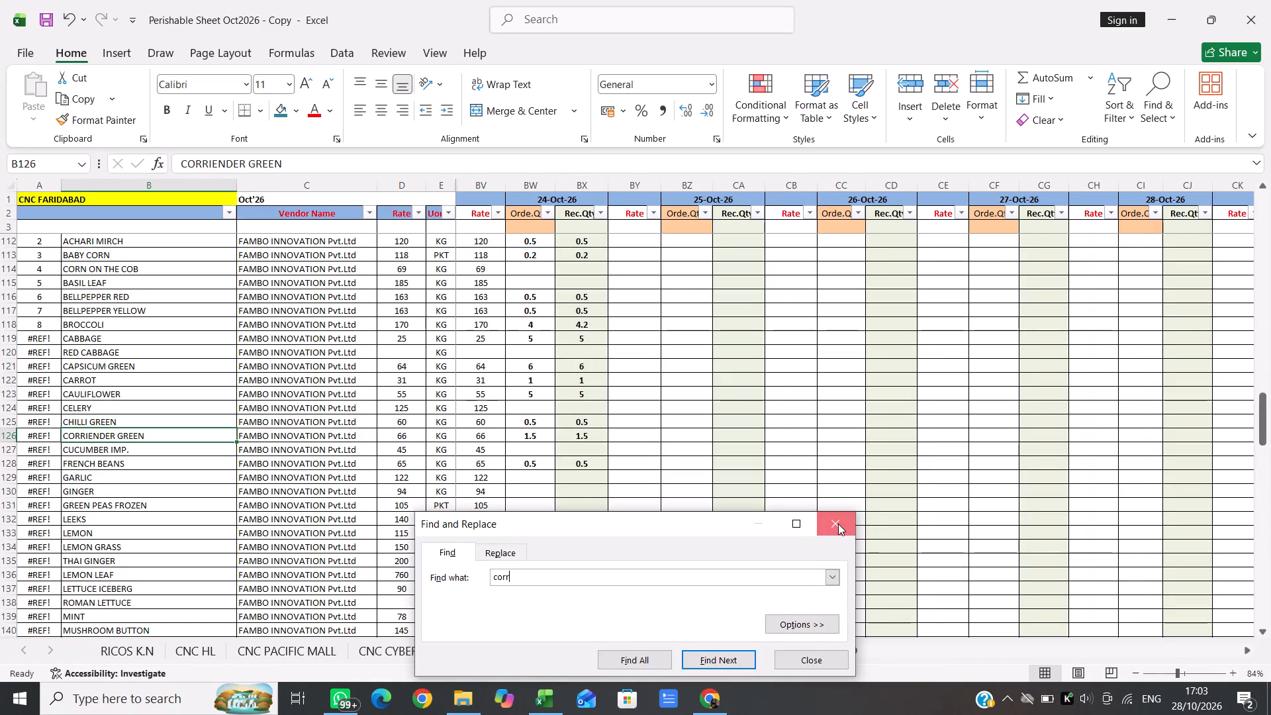
key("Right")
key("Right")
key("Right")
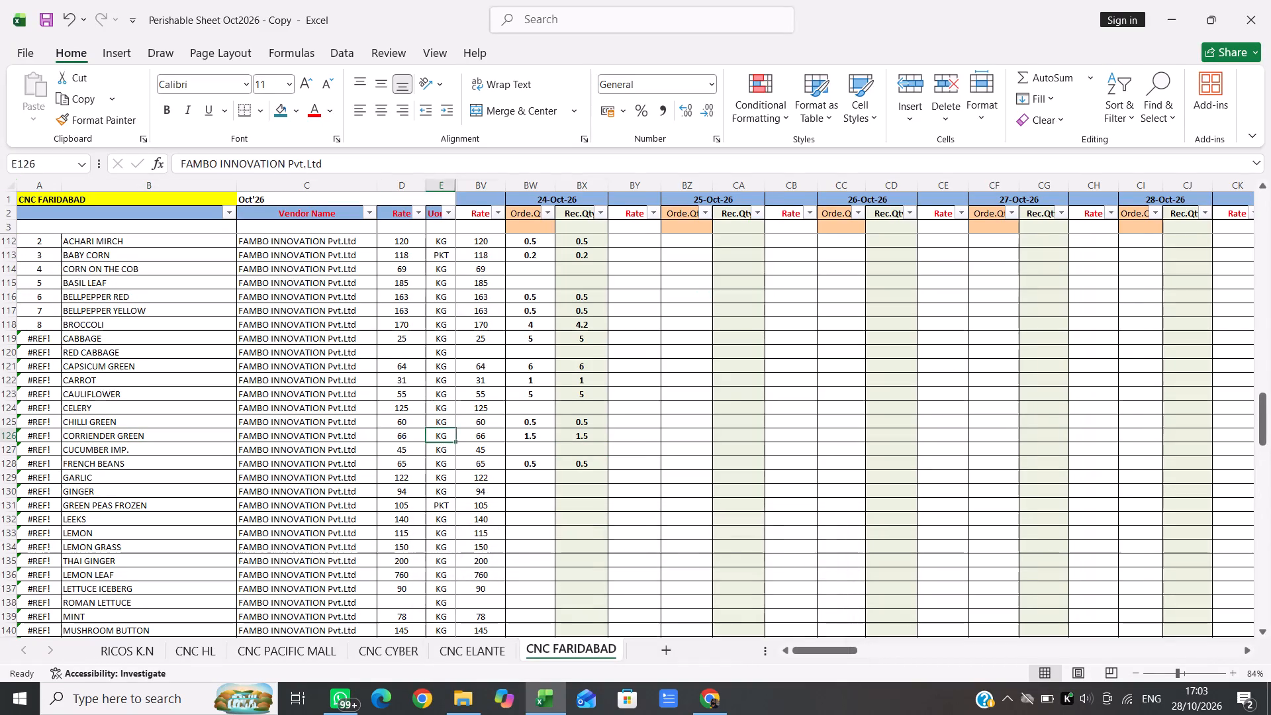
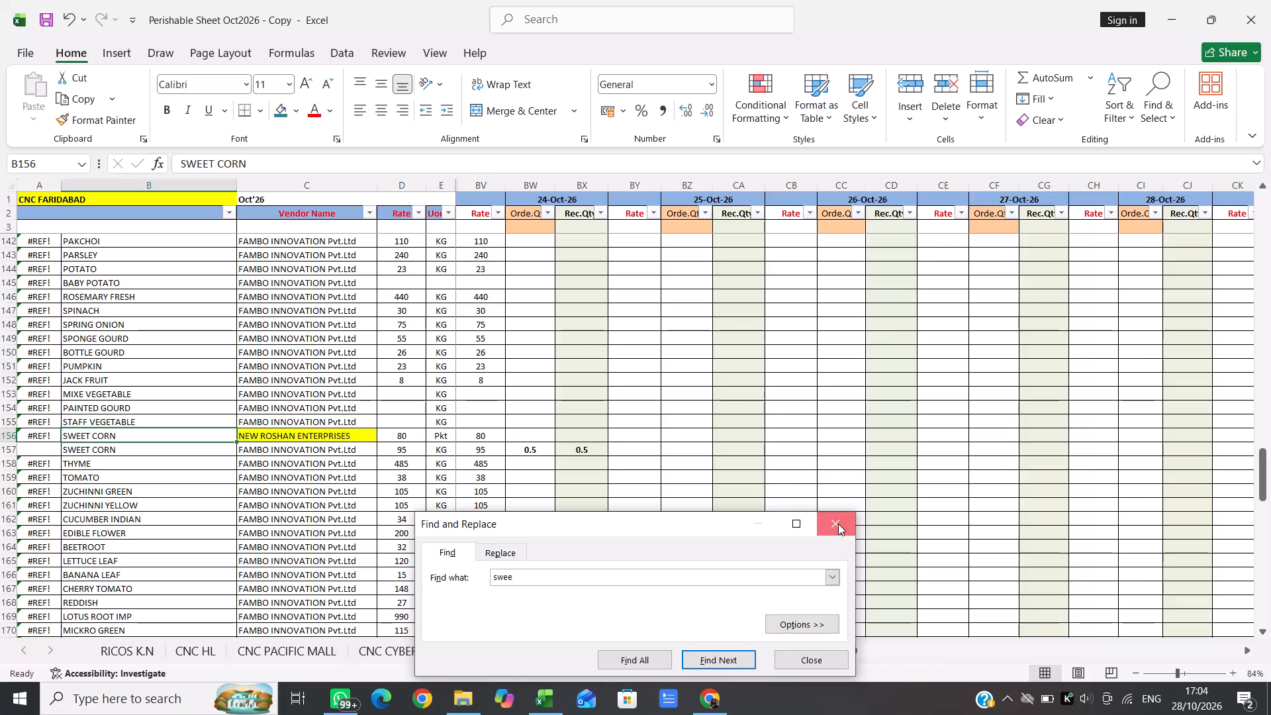
Move along the SWEET CORN row of FAMBO INNOVATION Pvt.Ltd toward its 24-Oct-26 quantities.
key("Down")
key("Right")
key("Right")
key("Right")
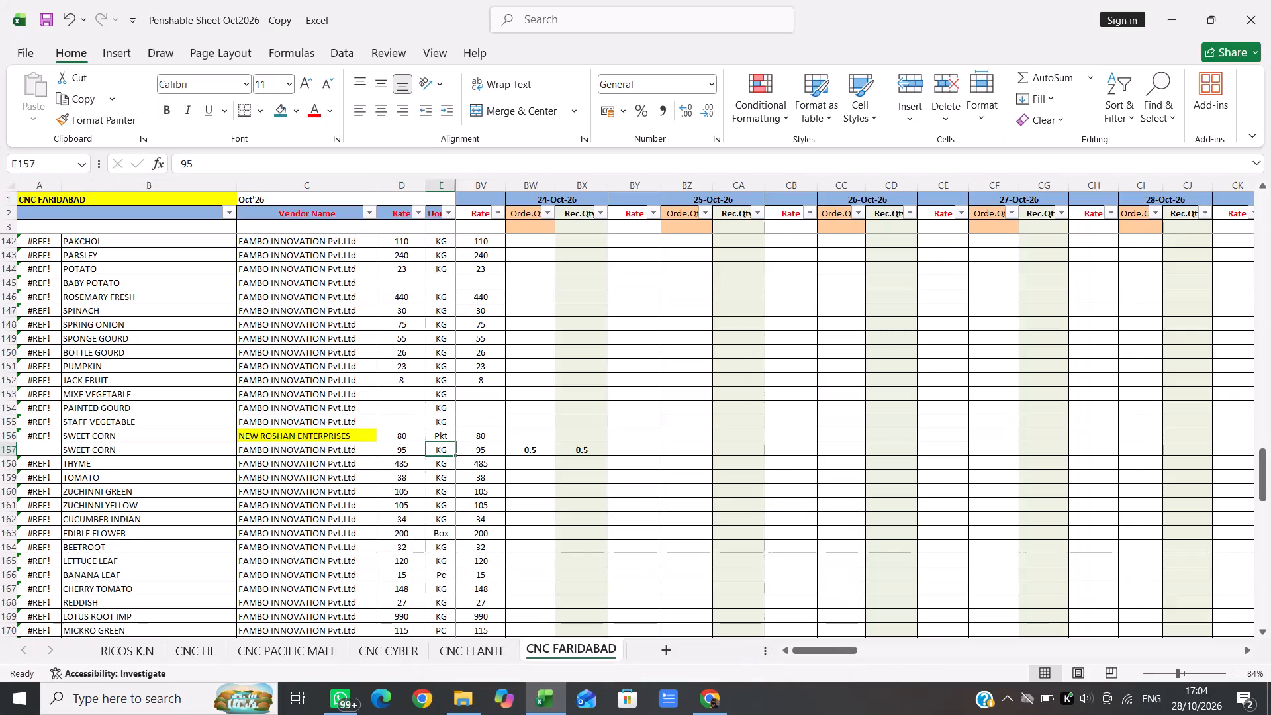
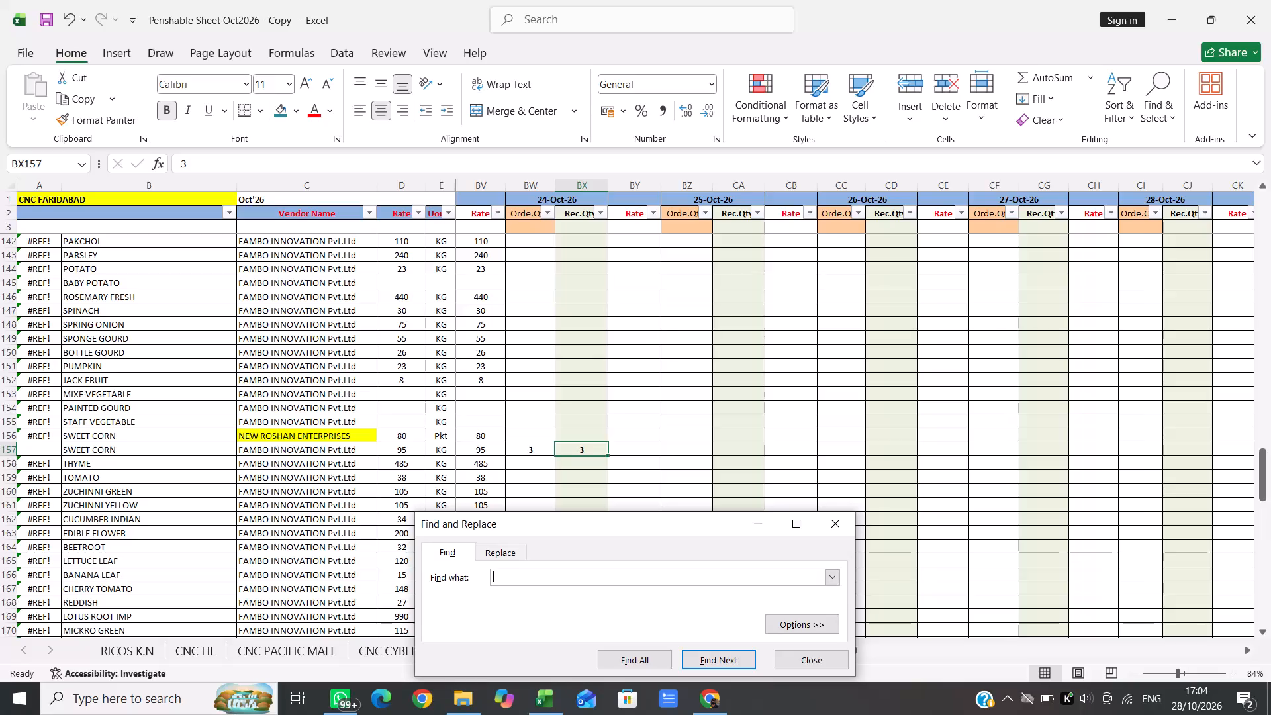
Search for "cucu" to locate CUCUMBER IMP. and enter 1 as its ordered quantity for 24-Oct-26.
type("cucu")
key("Return")
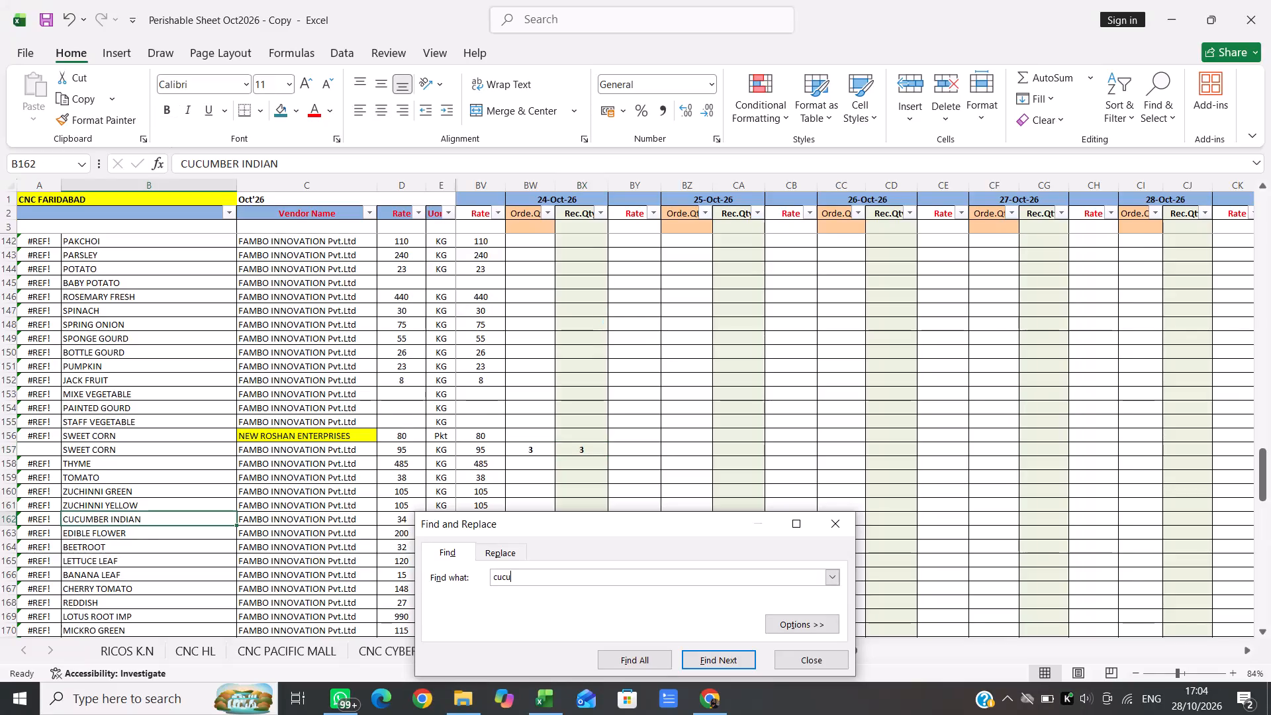
key("Return")
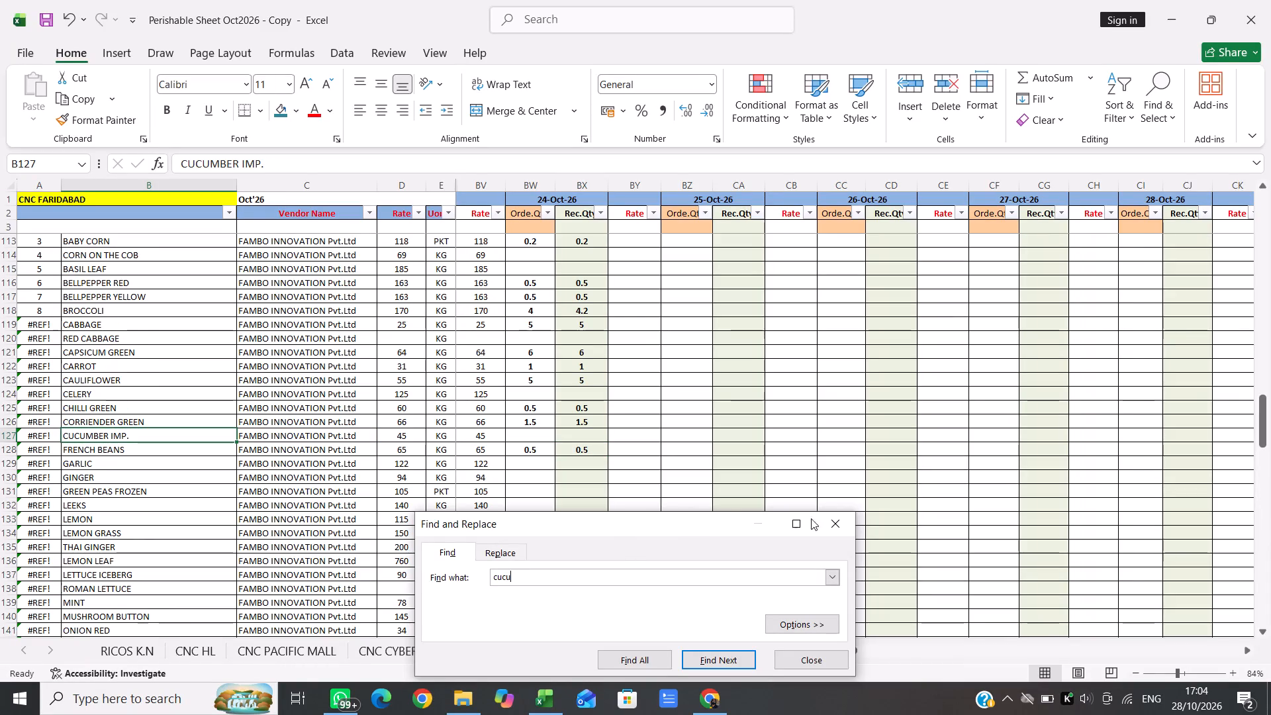
left_click(828, 518)
key("Right")
key("Right")
key("Right")
key("Right")
key("Right")
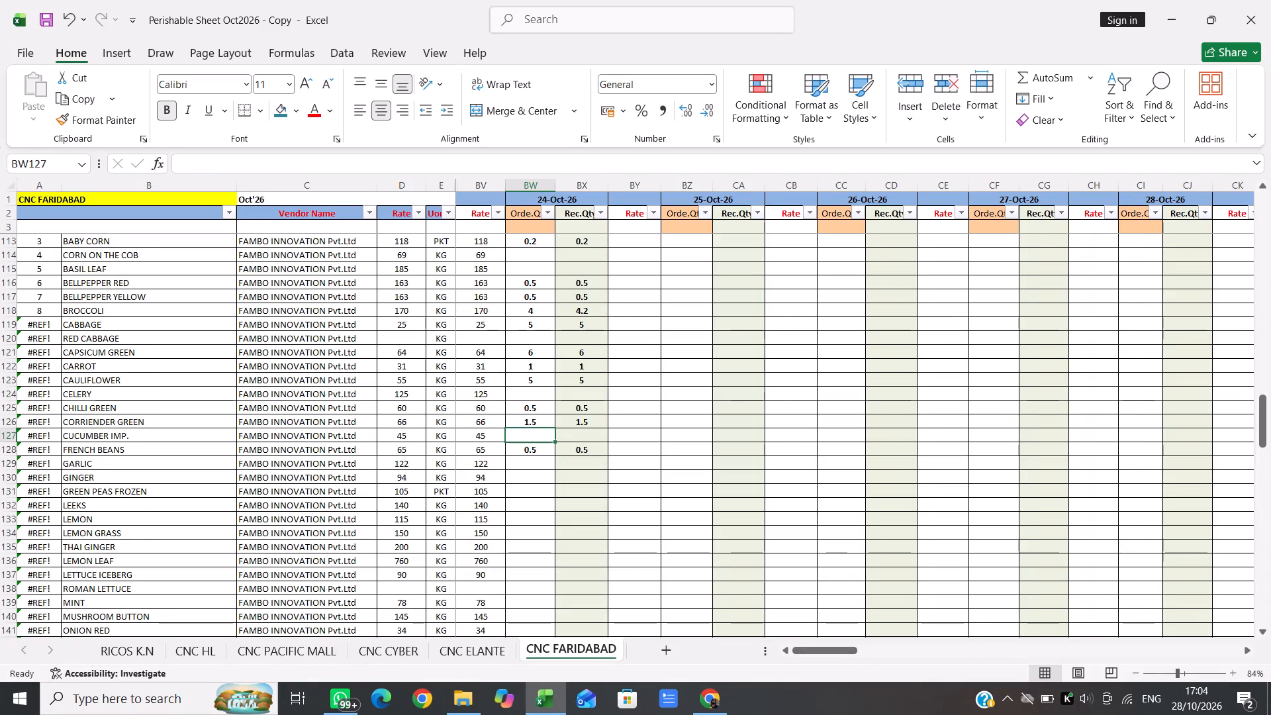
key("1")
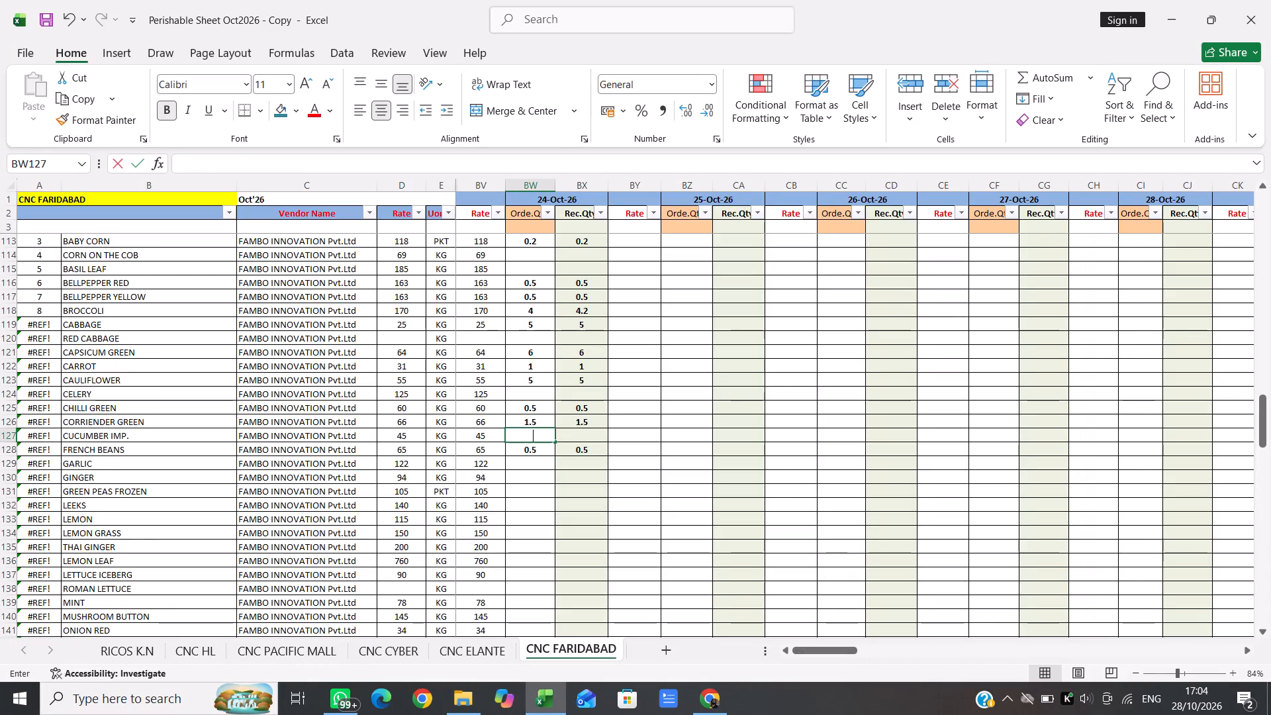
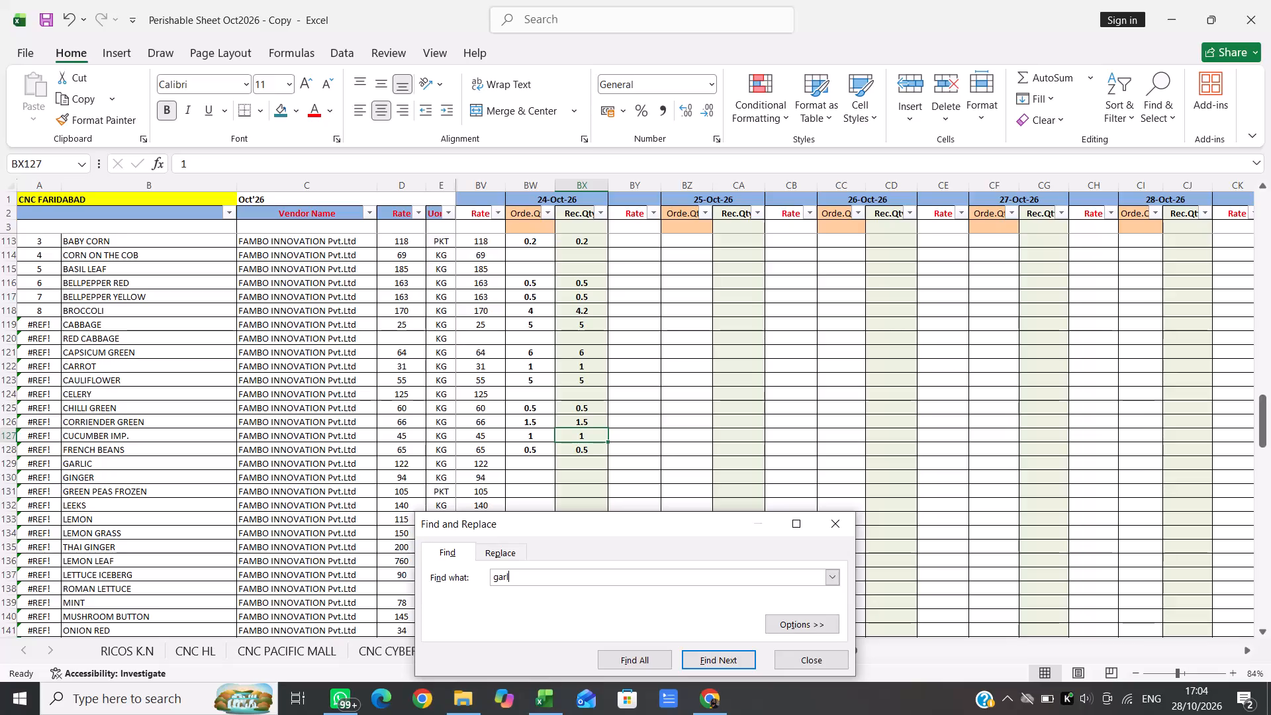
Search for "garl" to locate GARLIC and enter 1 as its ordered quantity for 24-Oct-26.
key("Return")
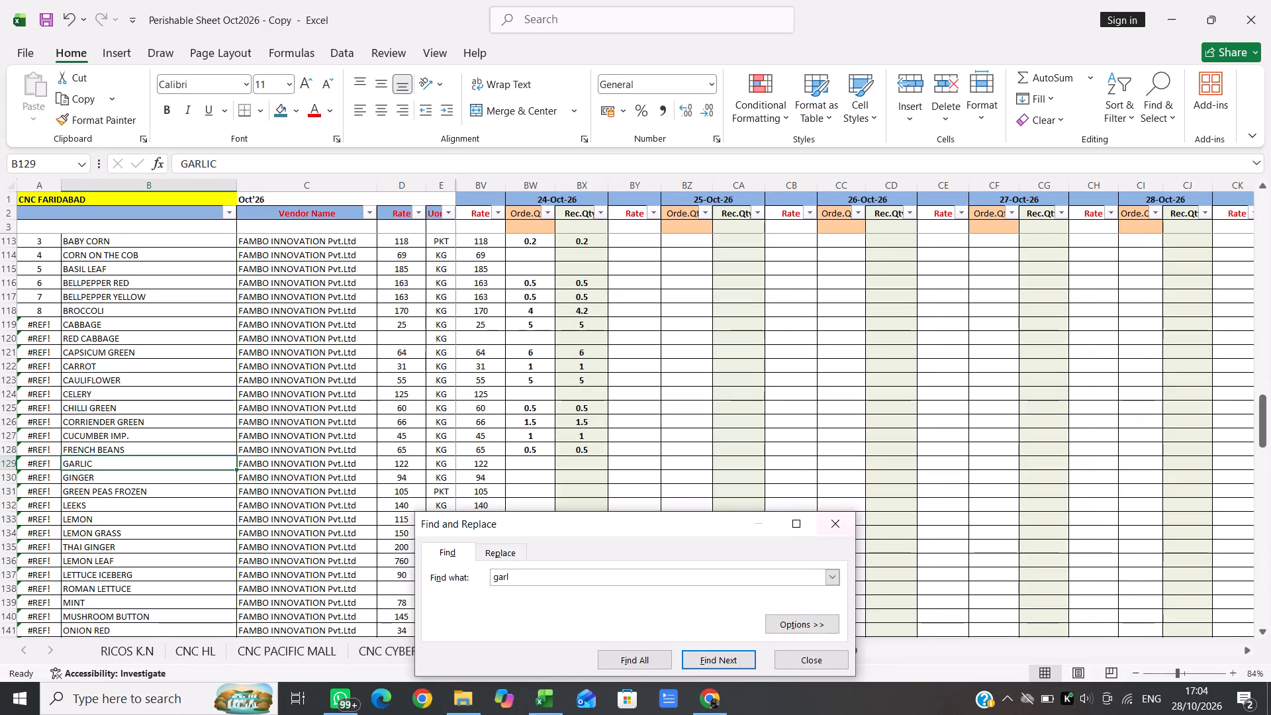
left_click(839, 532)
key("Right")
key("Right")
key("Right")
key("Right")
key("Right")
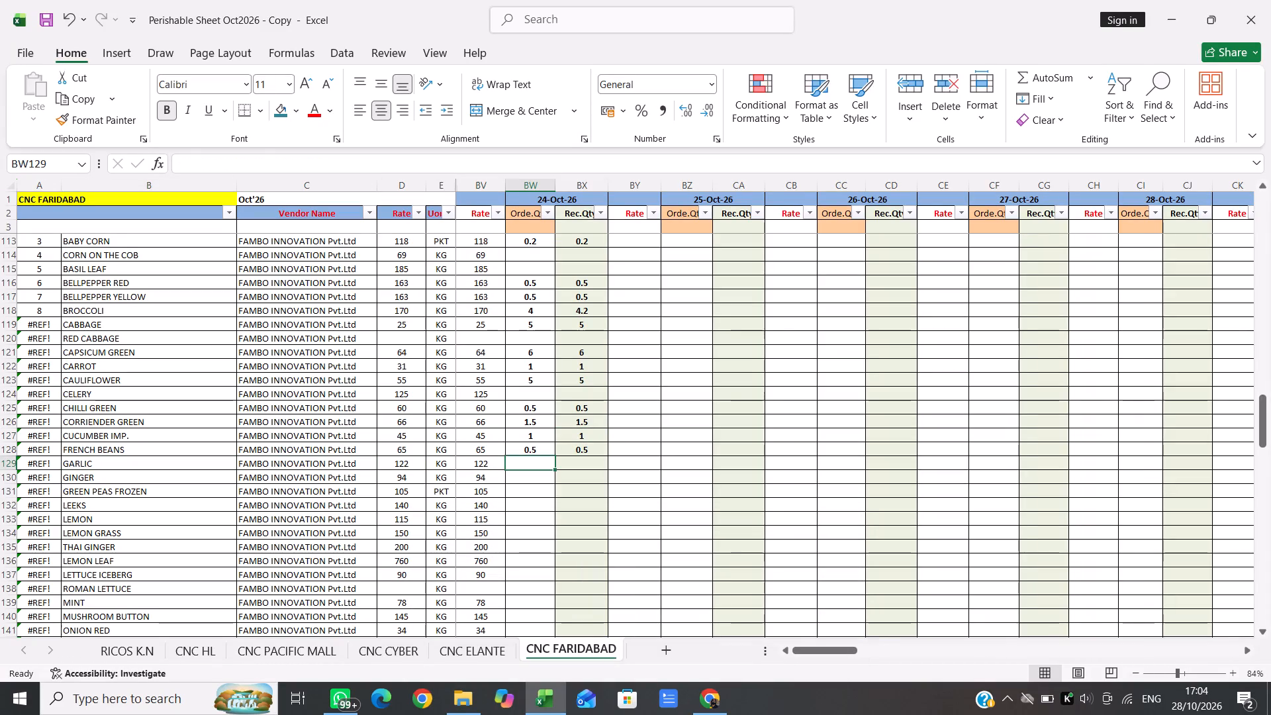
key("1")
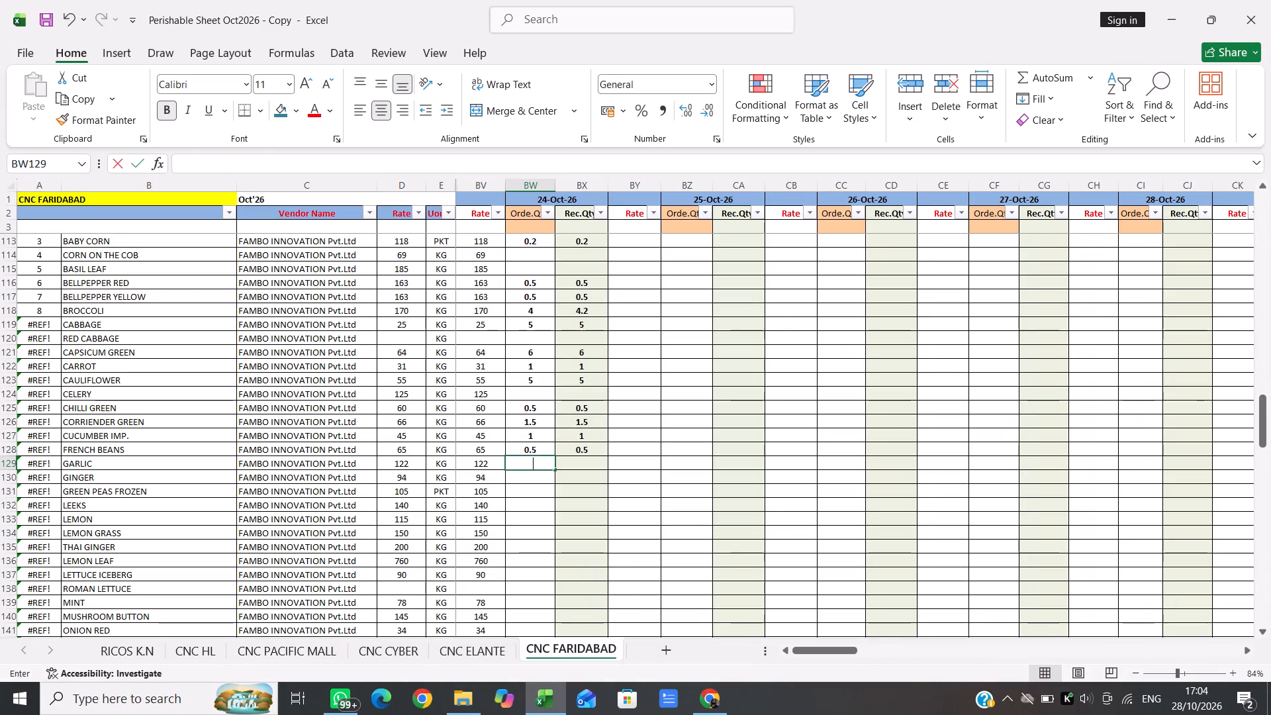
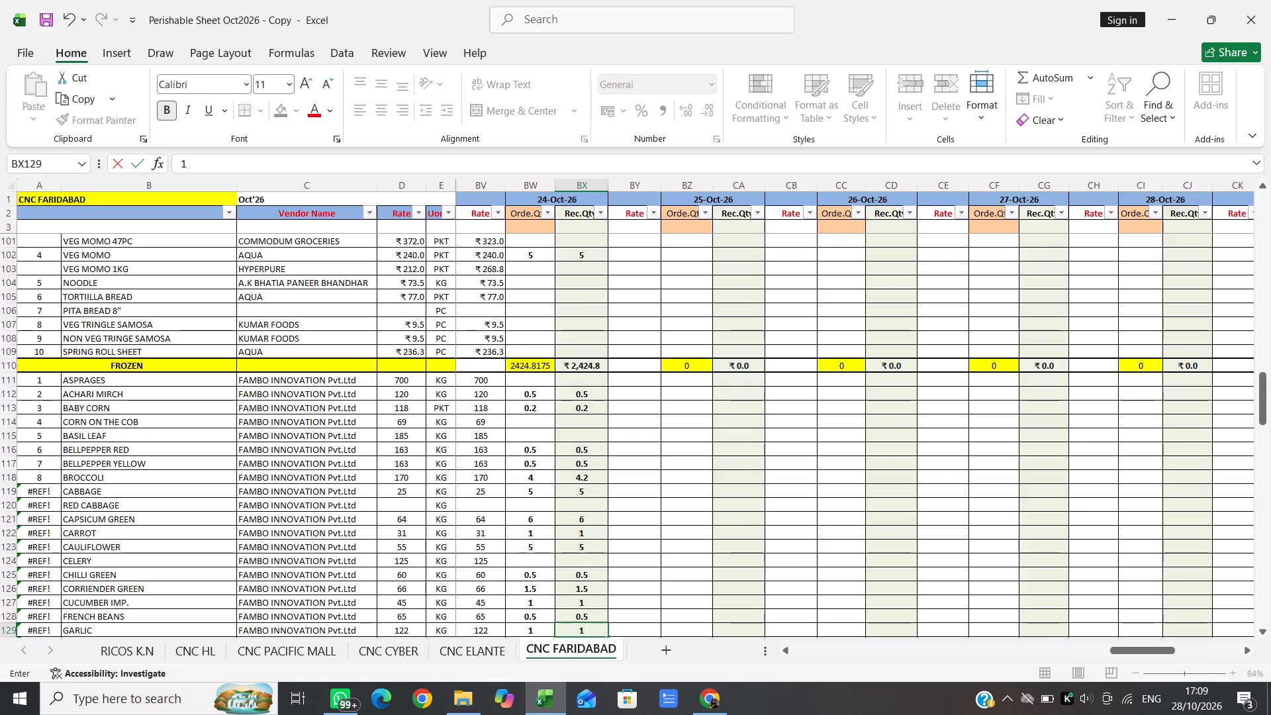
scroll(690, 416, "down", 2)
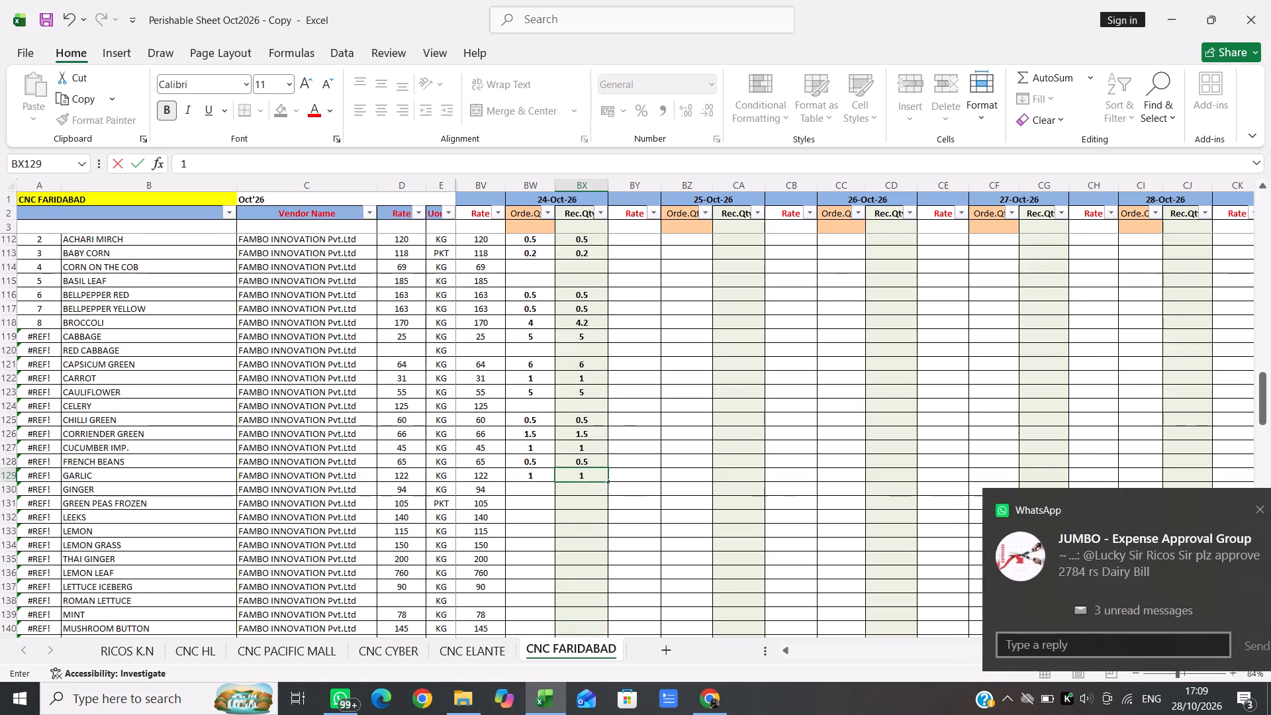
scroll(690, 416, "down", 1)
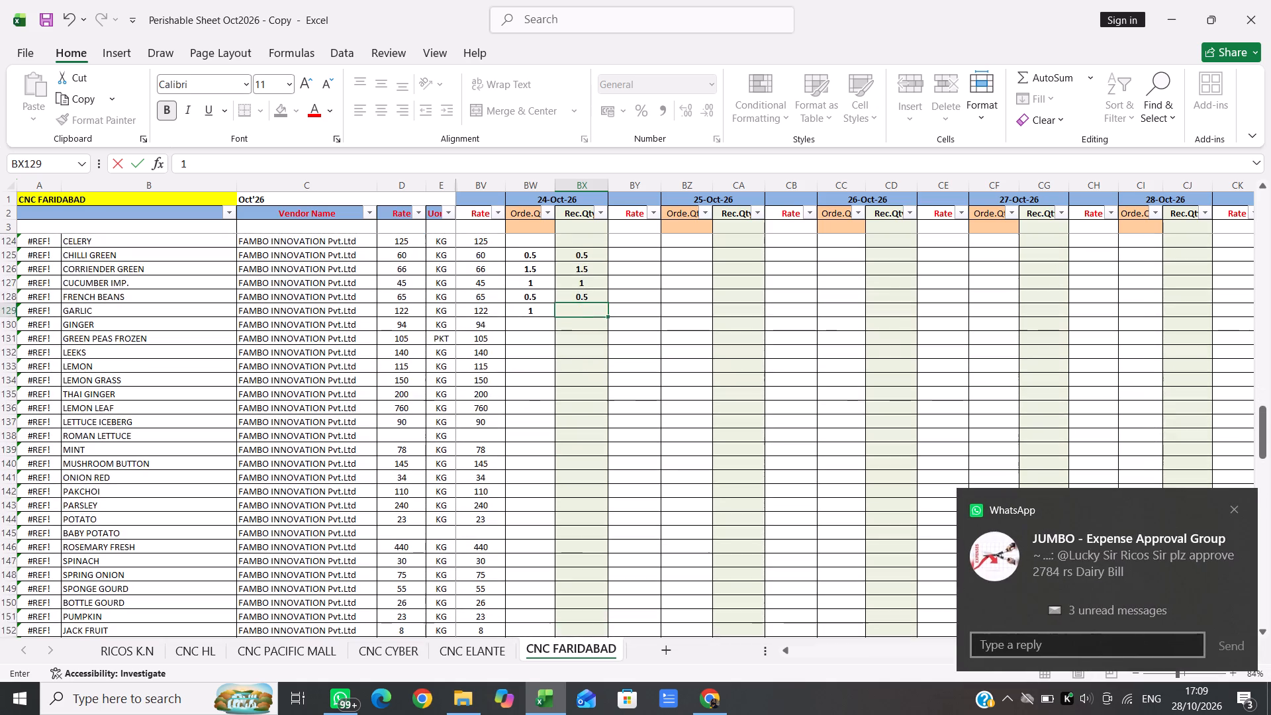
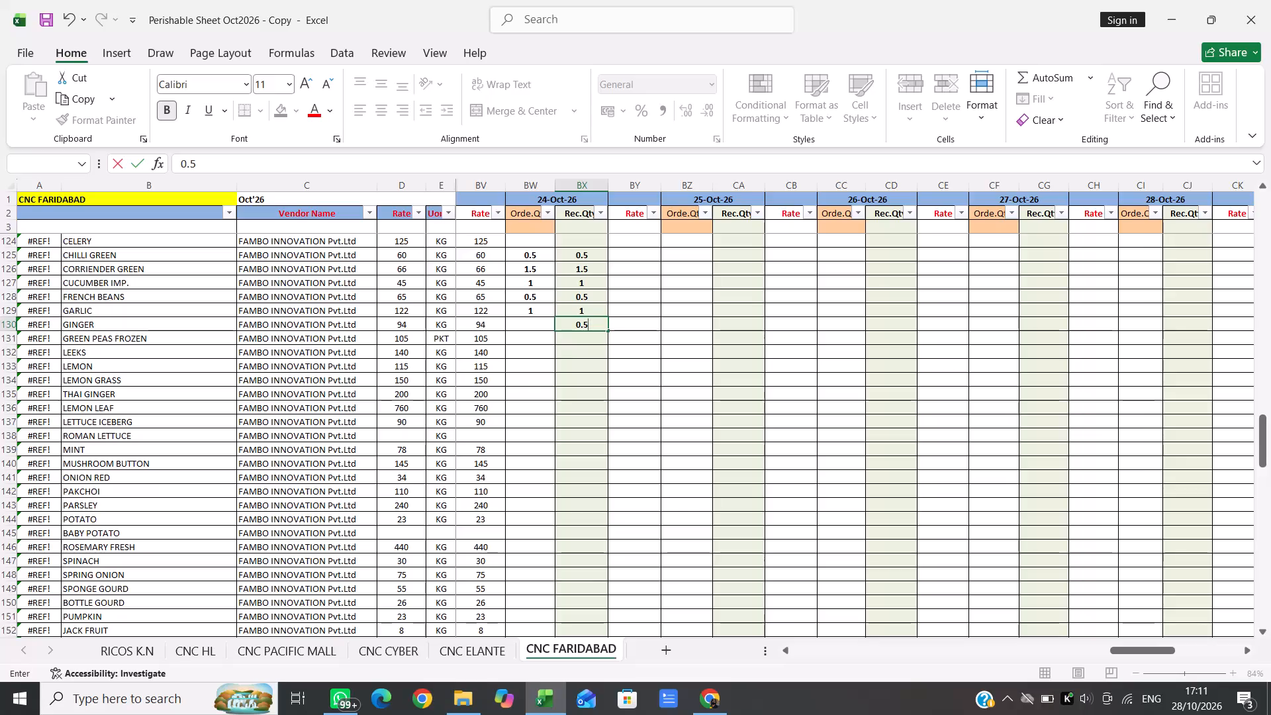
Commit 0.5 as the received quantity of GINGER for 24-Oct-26 and move to its ordered quantity.
key("Left")
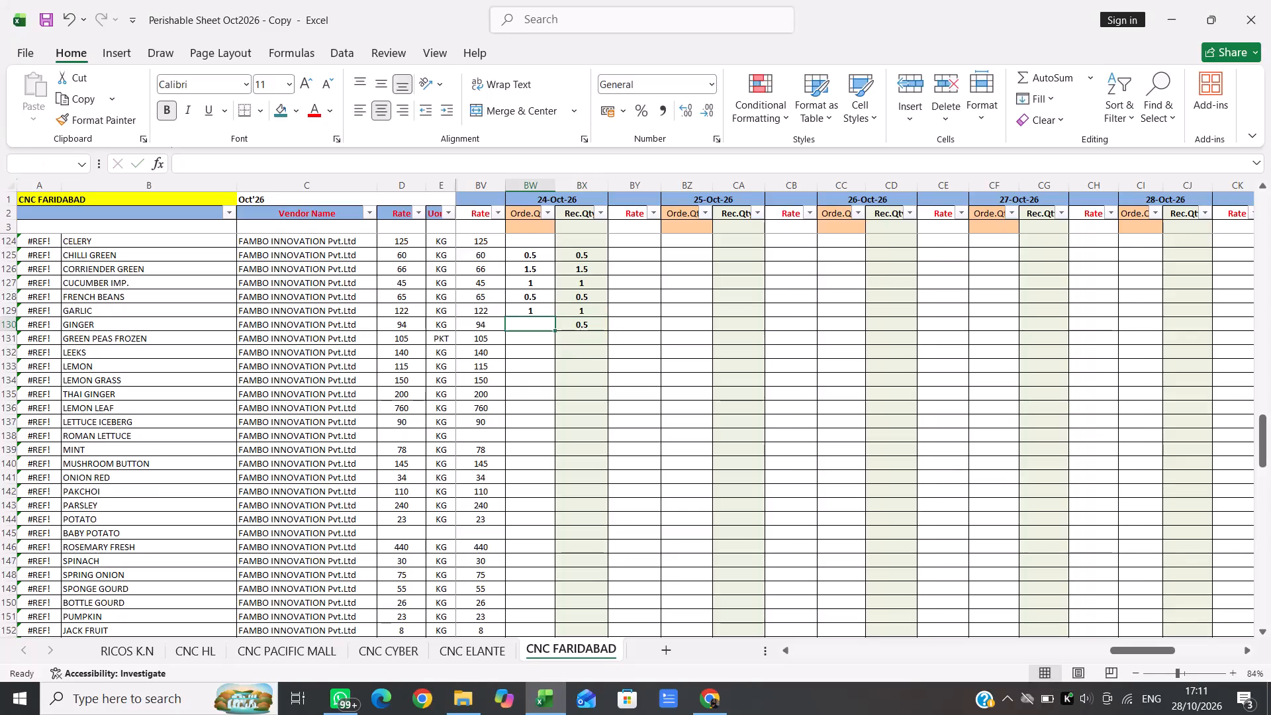
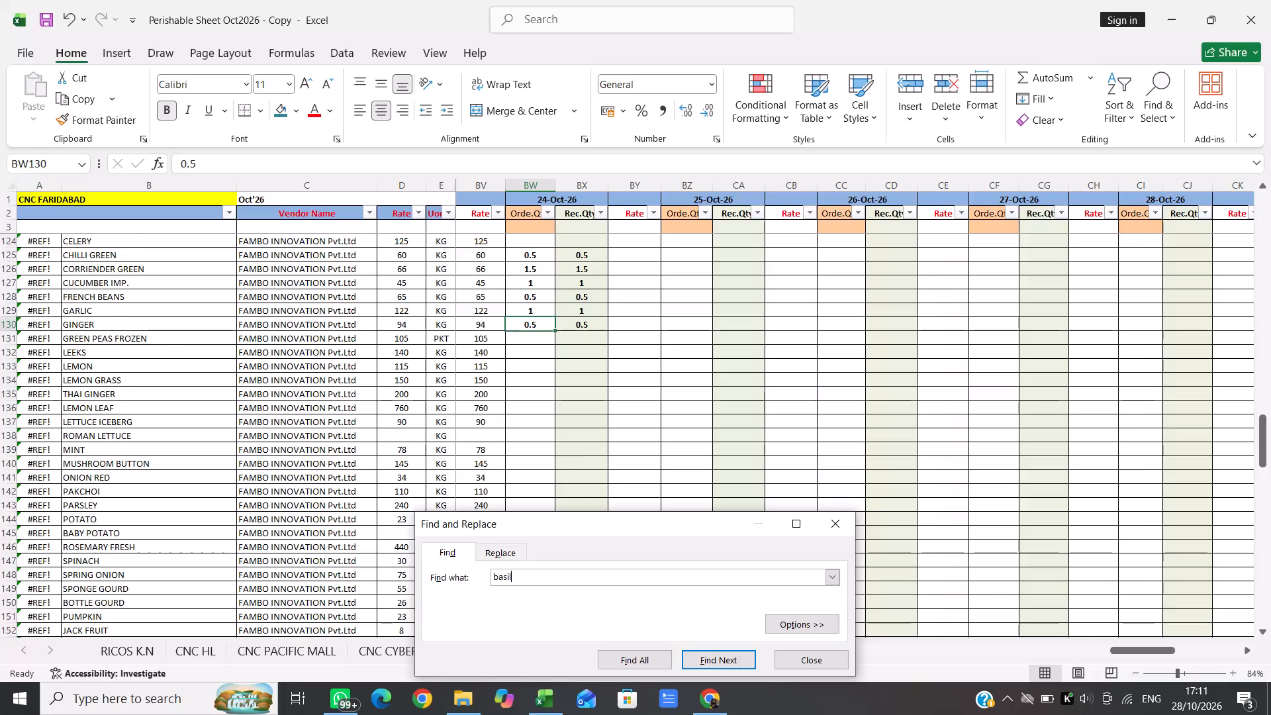
Search for "basil" to locate BASIL LEAF and enter 0.2 as its ordered quantity for 24-Oct-26.
key("Return")
left_click(830, 527)
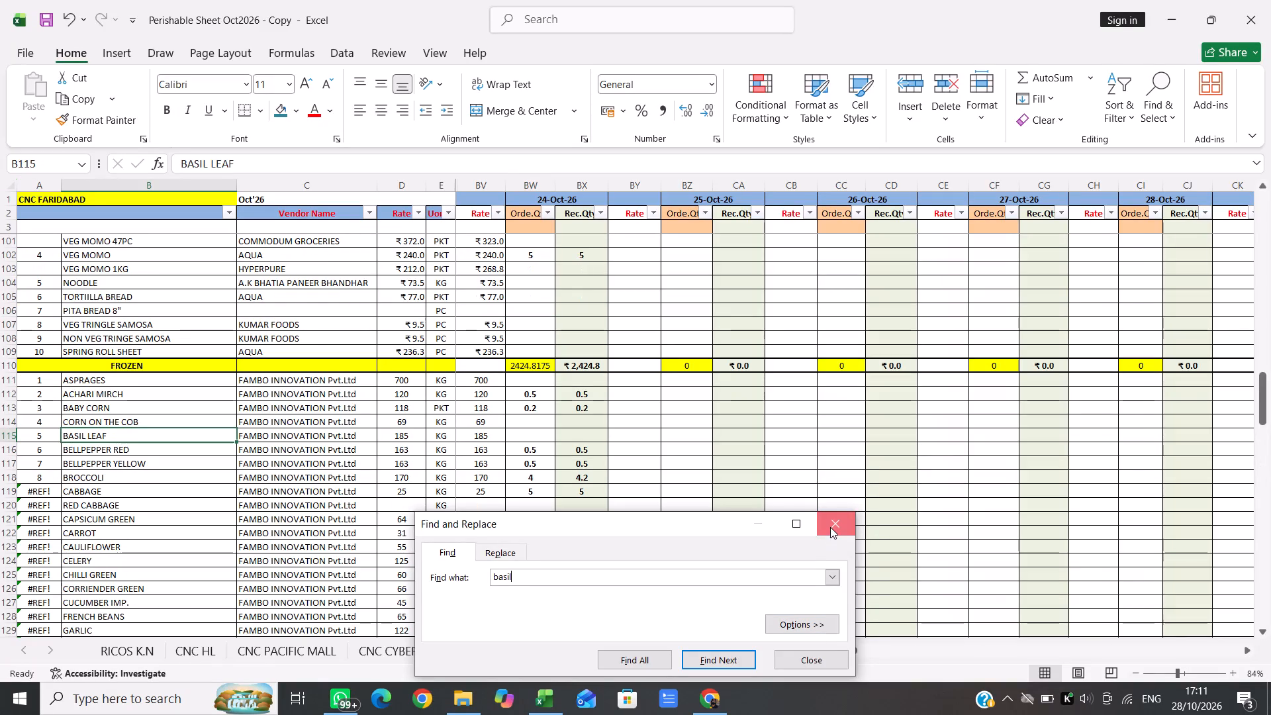
key("Right")
key("Right")
key("Right")
key("Right")
key("Right")
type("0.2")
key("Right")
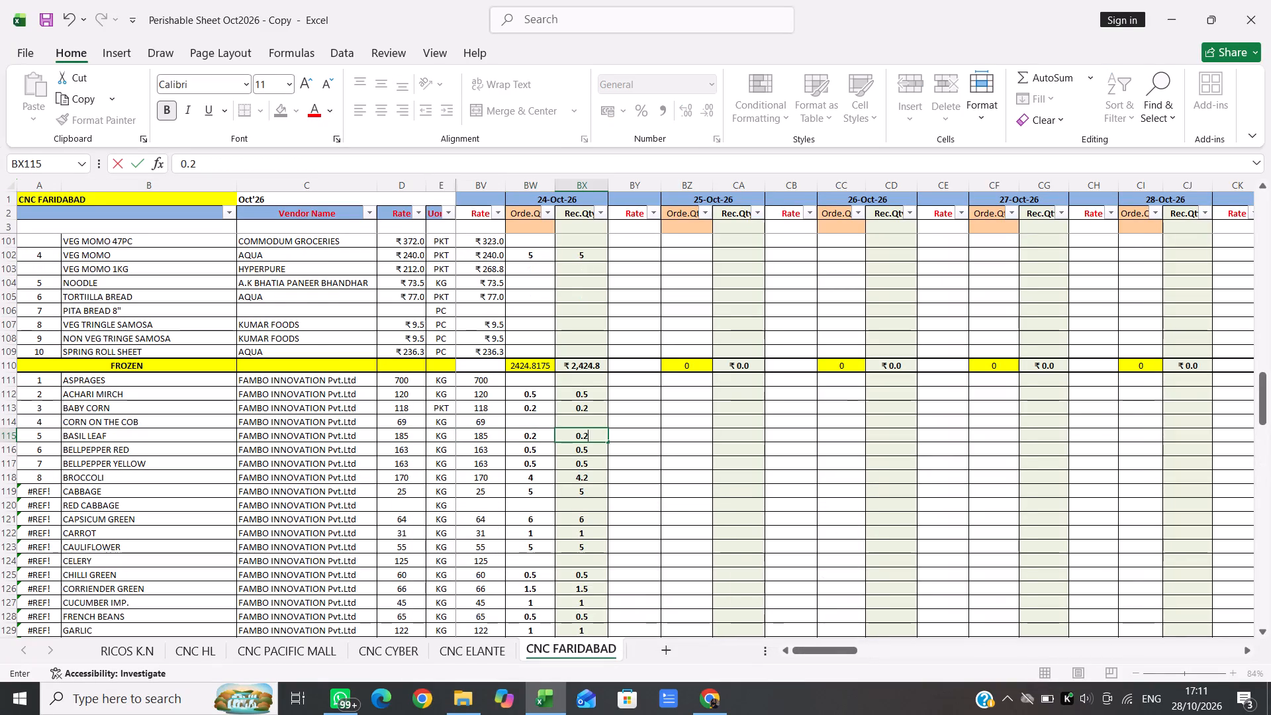
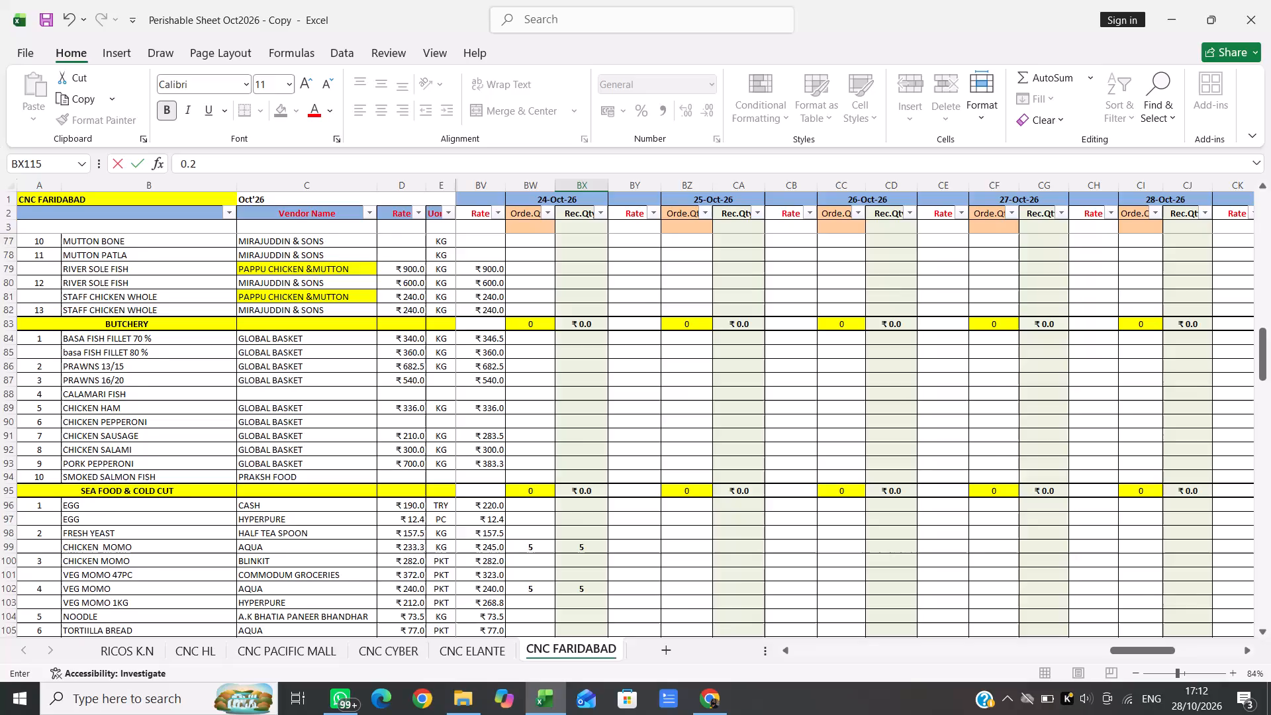
Examine the late-October date columns on the RICOS K.N sheet and return to the CNC FARIDABAD sheet's date columns.
scroll(830, 527, "down", 1)
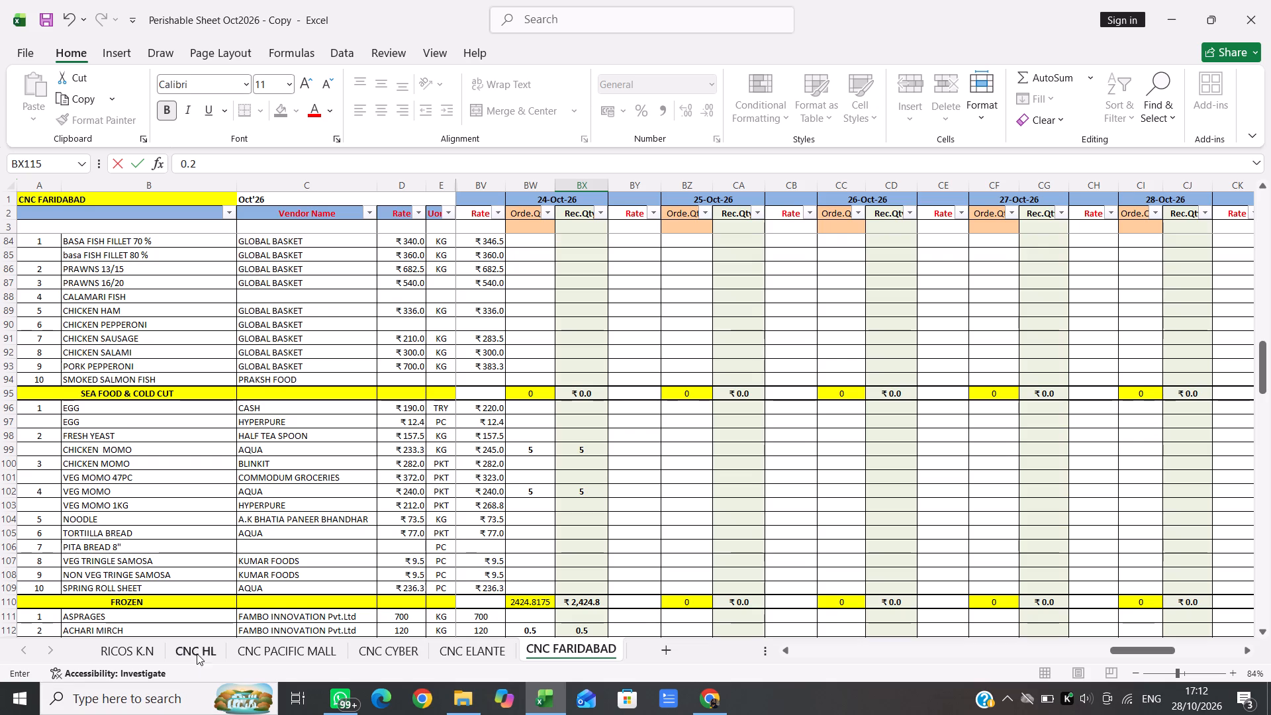
left_click(122, 654)
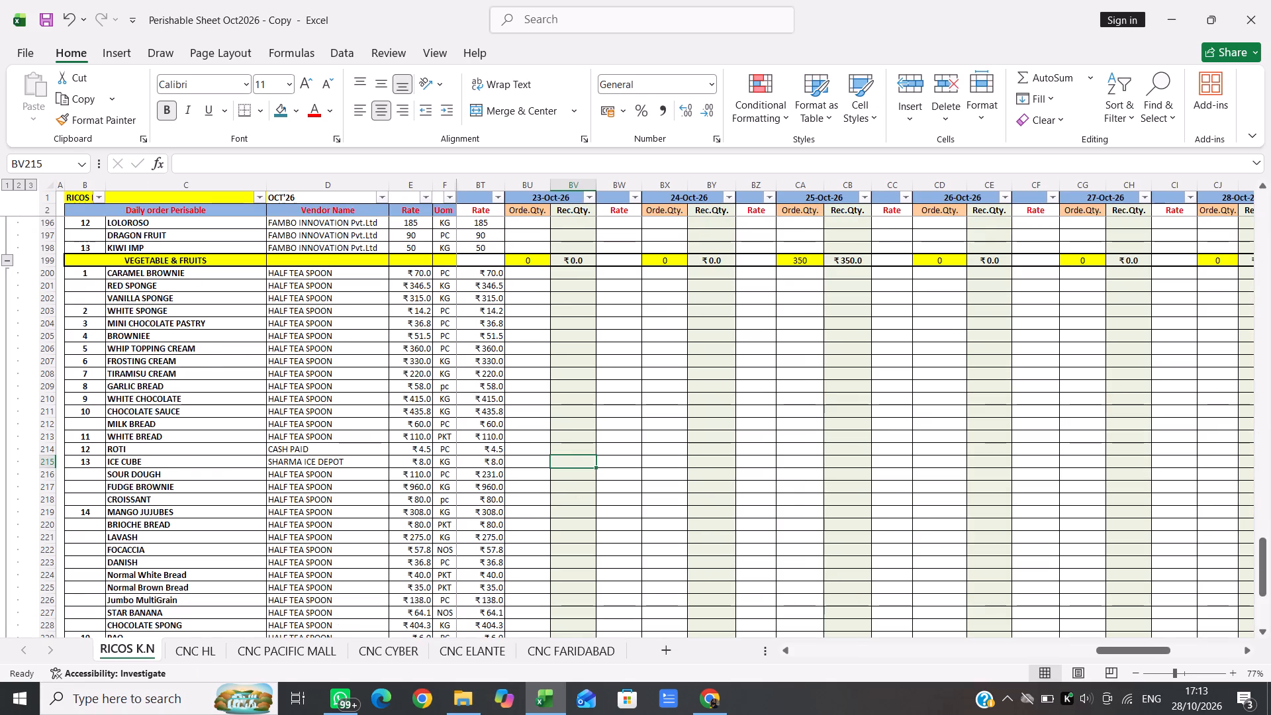
scroll(590, 516, "right", 2)
scroll(590, 516, "left", 2)
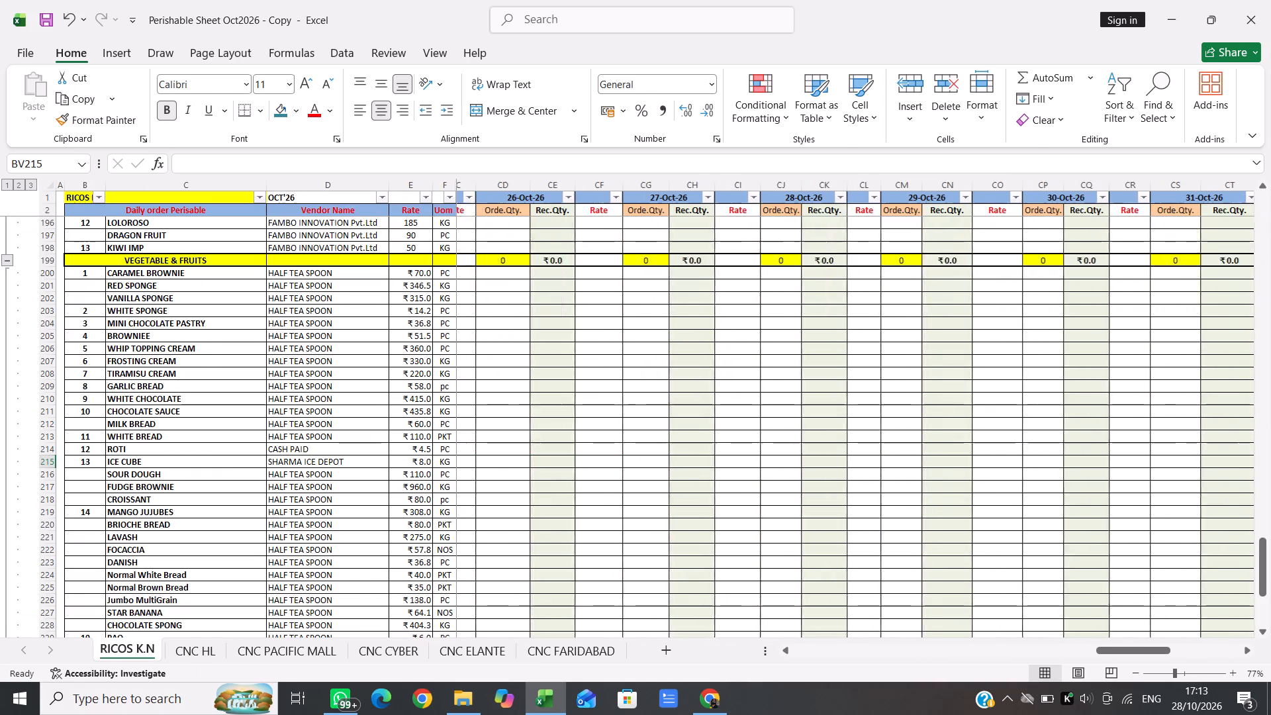
left_click(548, 653)
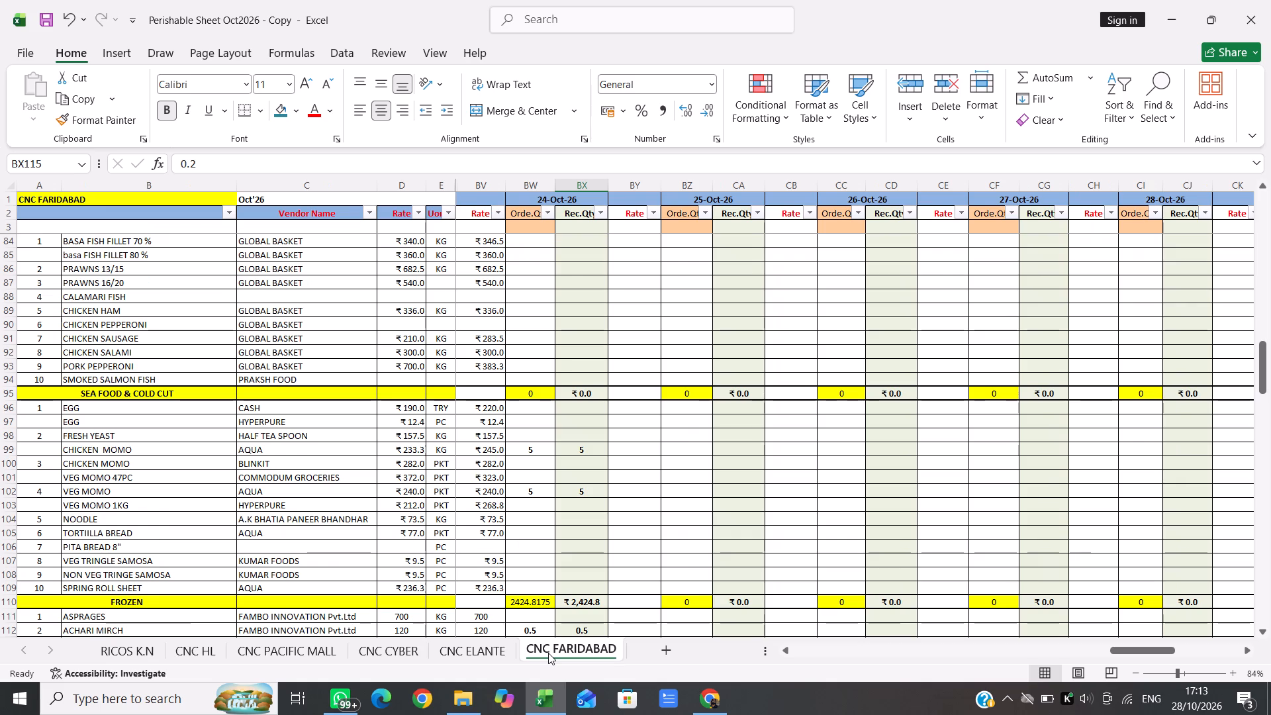
scroll(548, 653, "right", 1)
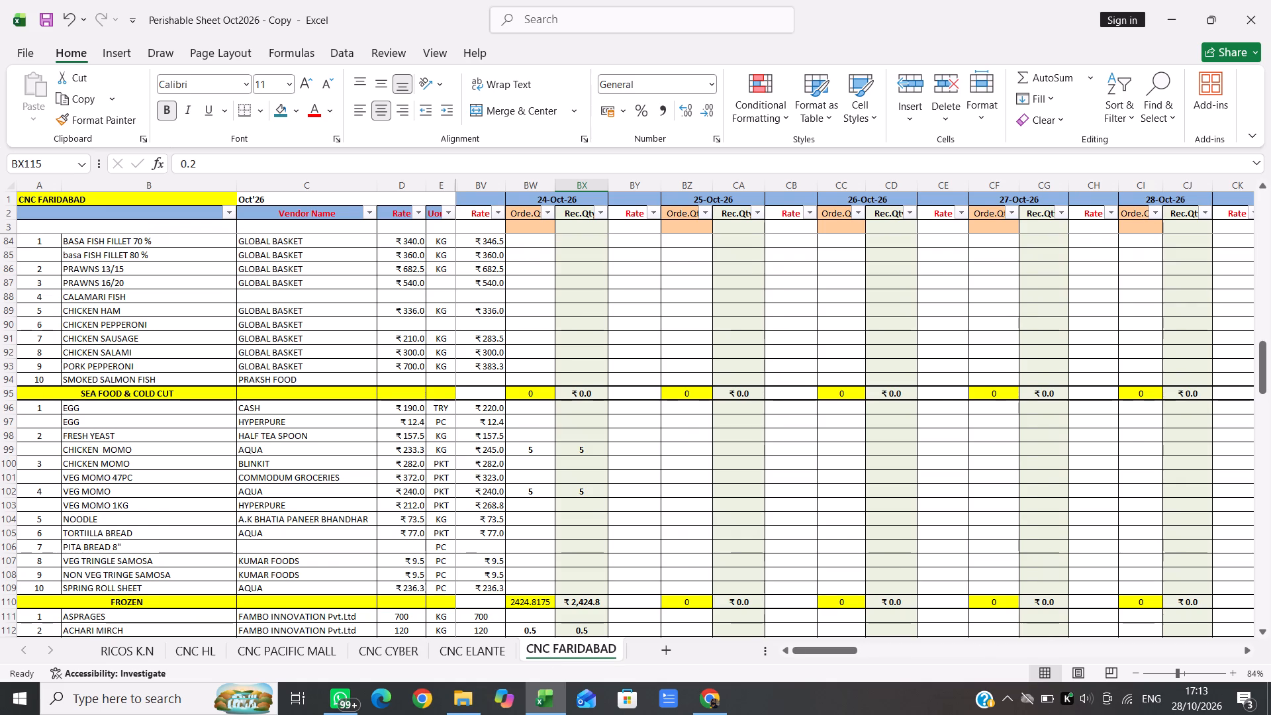
scroll(557, 560, "right", 1)
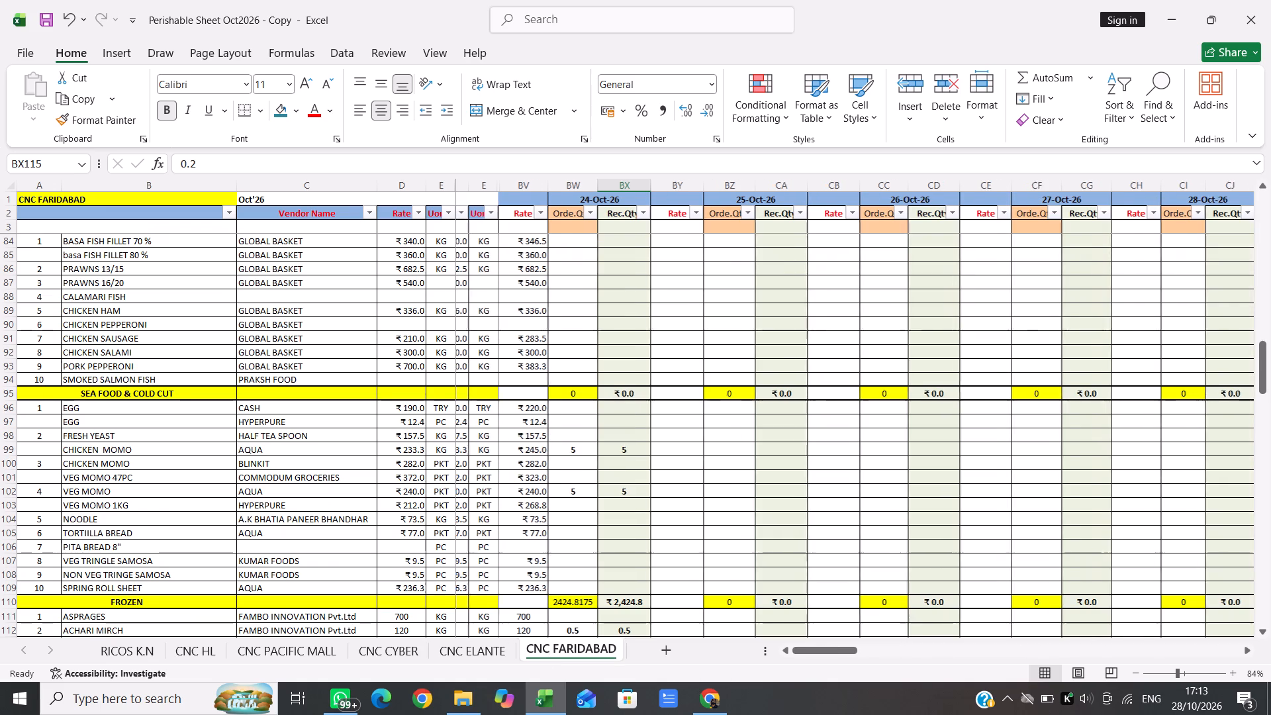
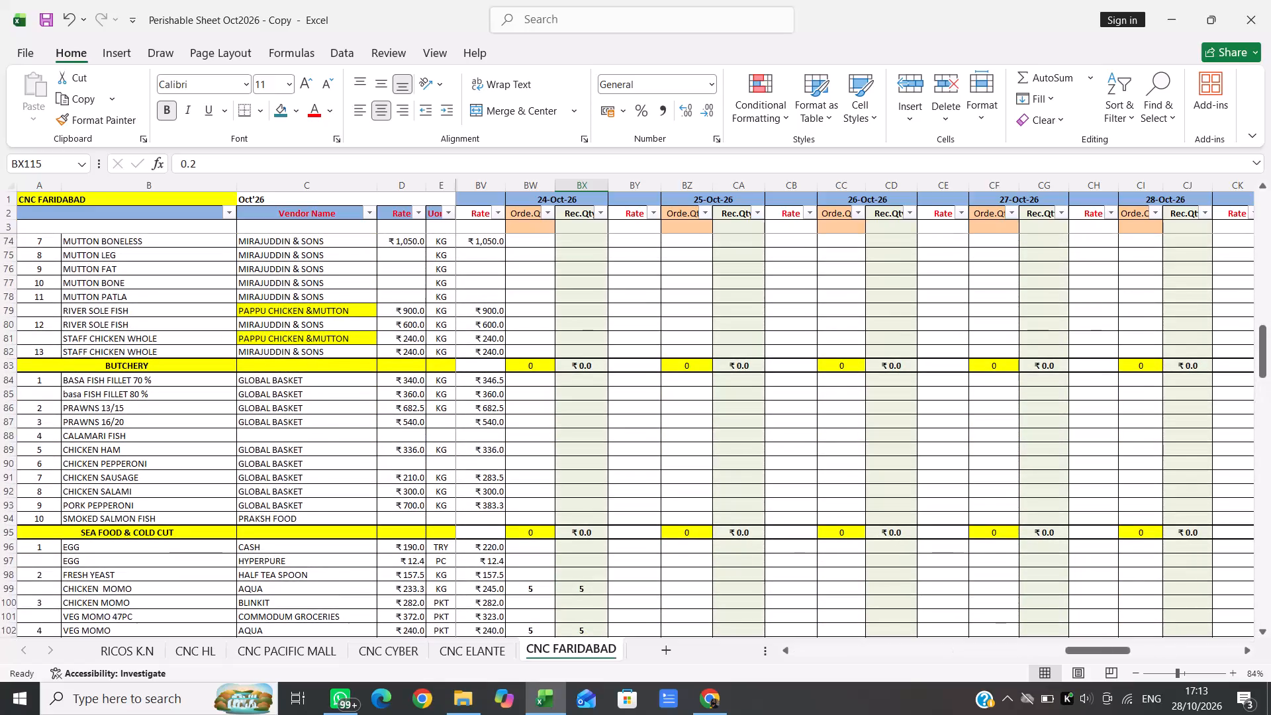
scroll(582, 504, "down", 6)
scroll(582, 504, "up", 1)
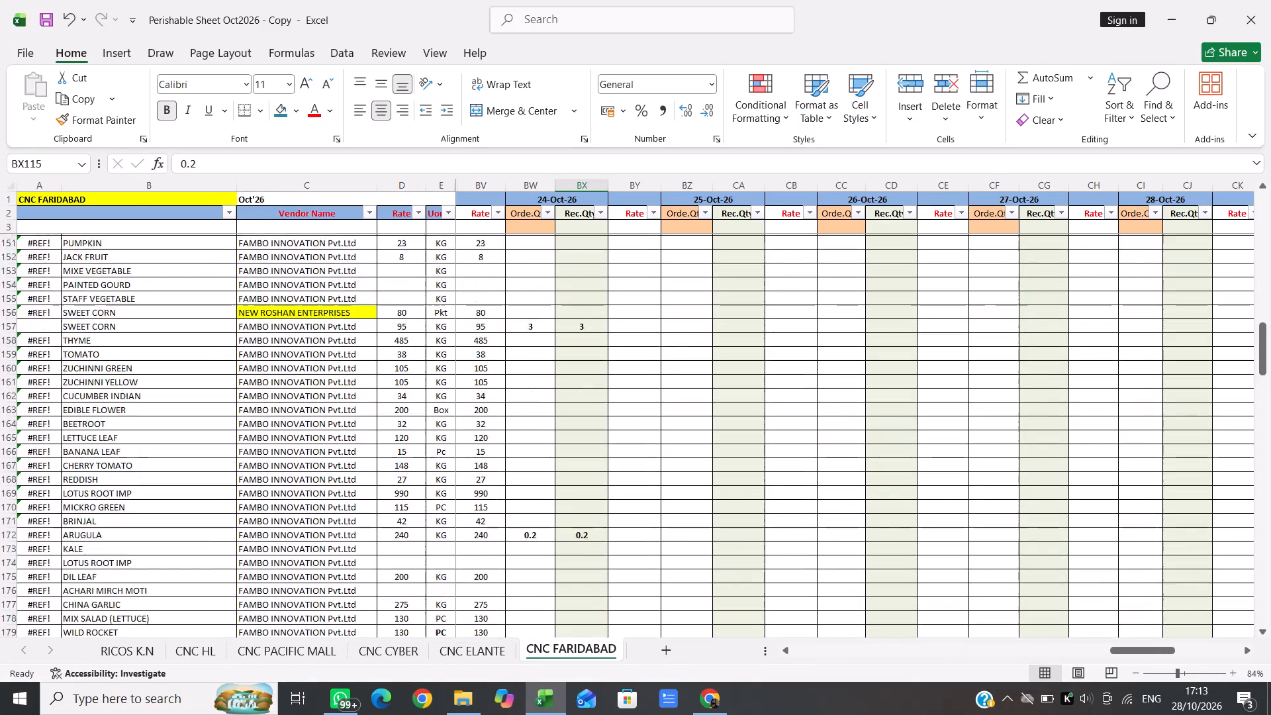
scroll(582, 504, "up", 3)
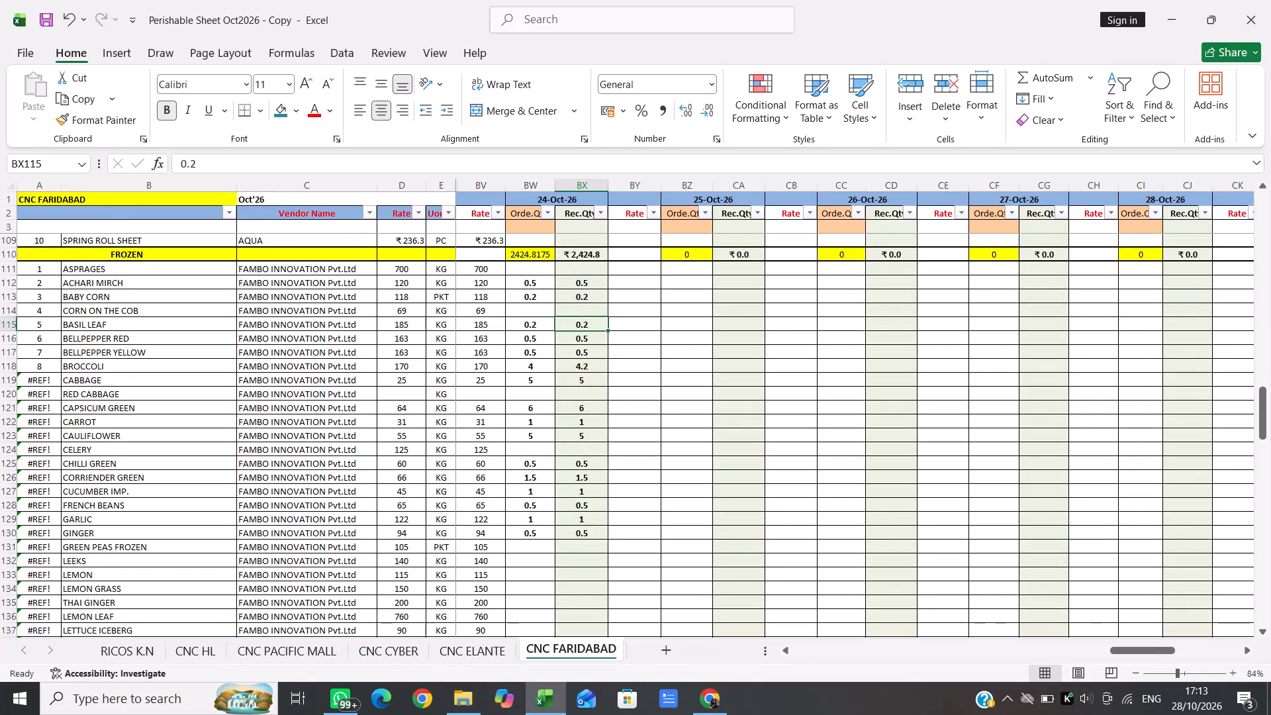
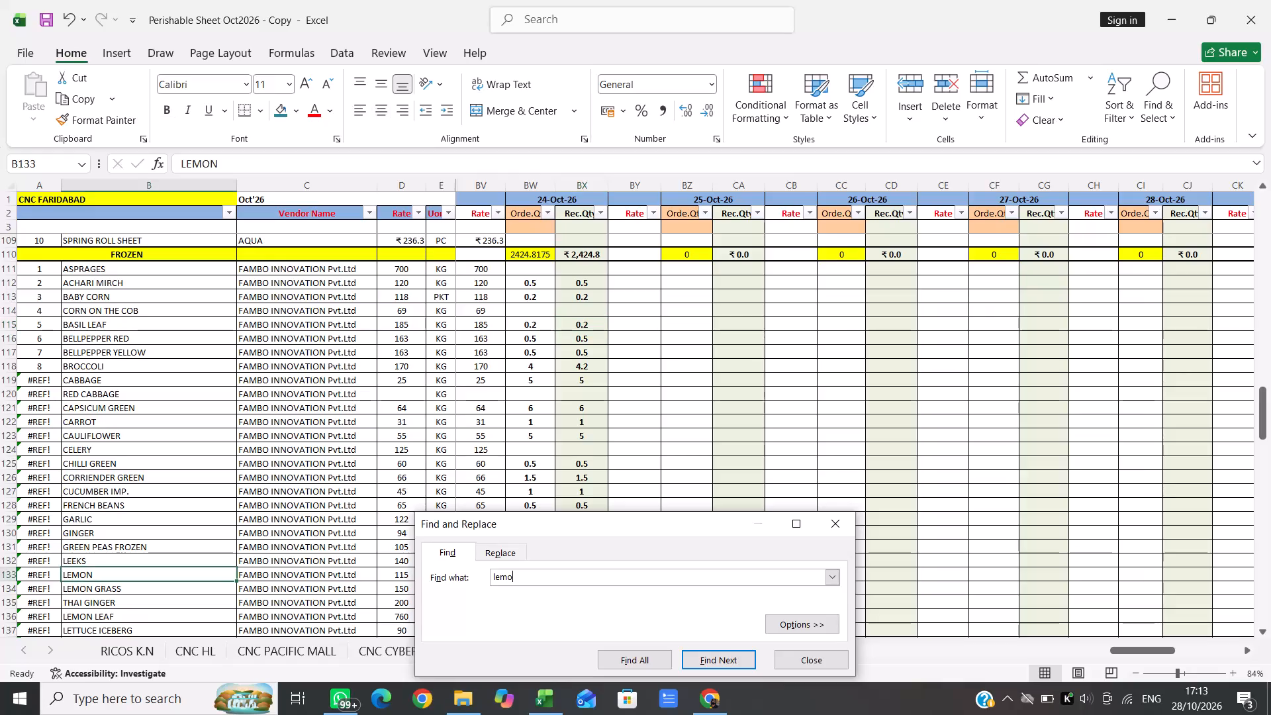
Enter 3 as the ordered quantity for LEMON under 24-Oct-26 in the CNC FARIDABAD sheet.
left_click(843, 524)
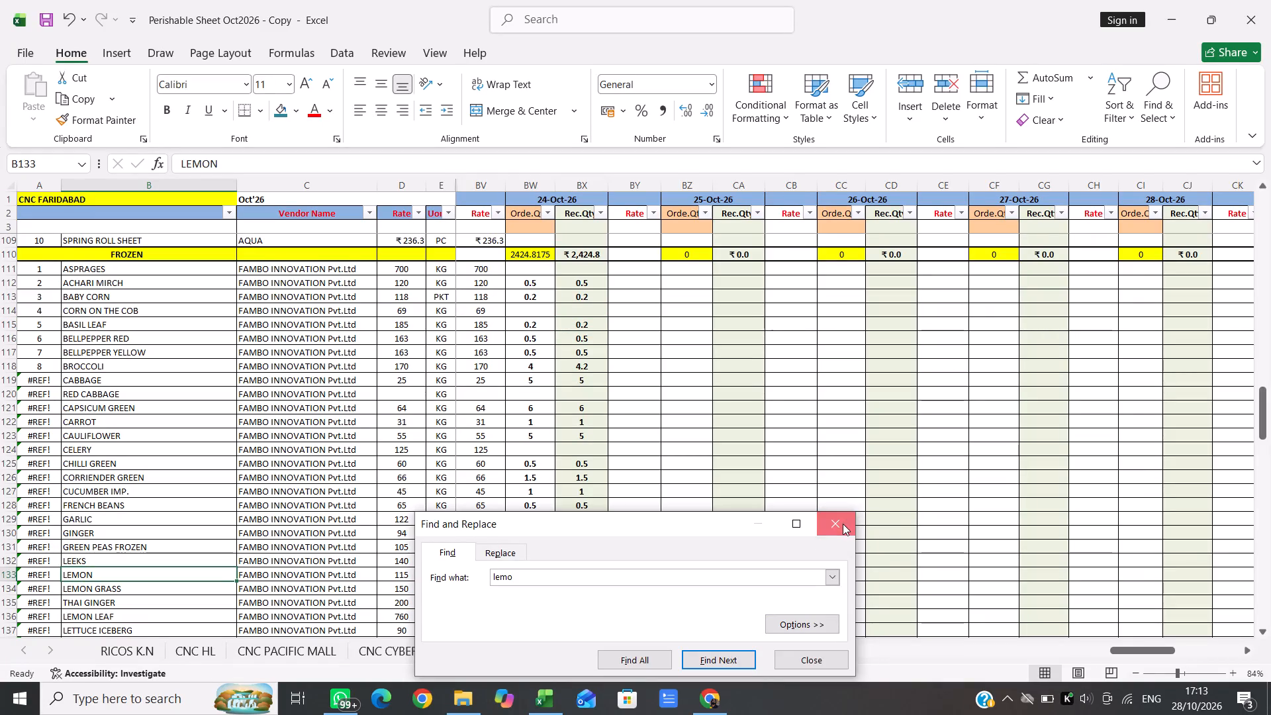
key("Right")
key("Right")
key("Right")
key("Right")
key("Right")
key("3")
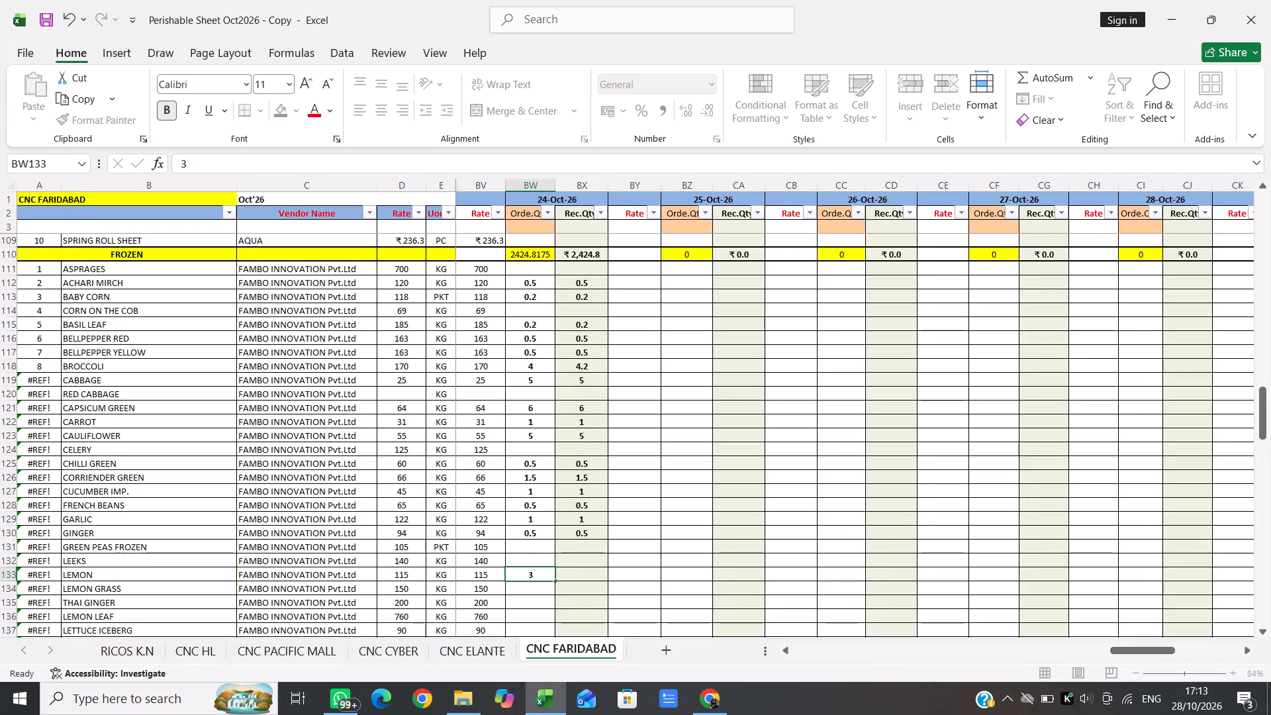
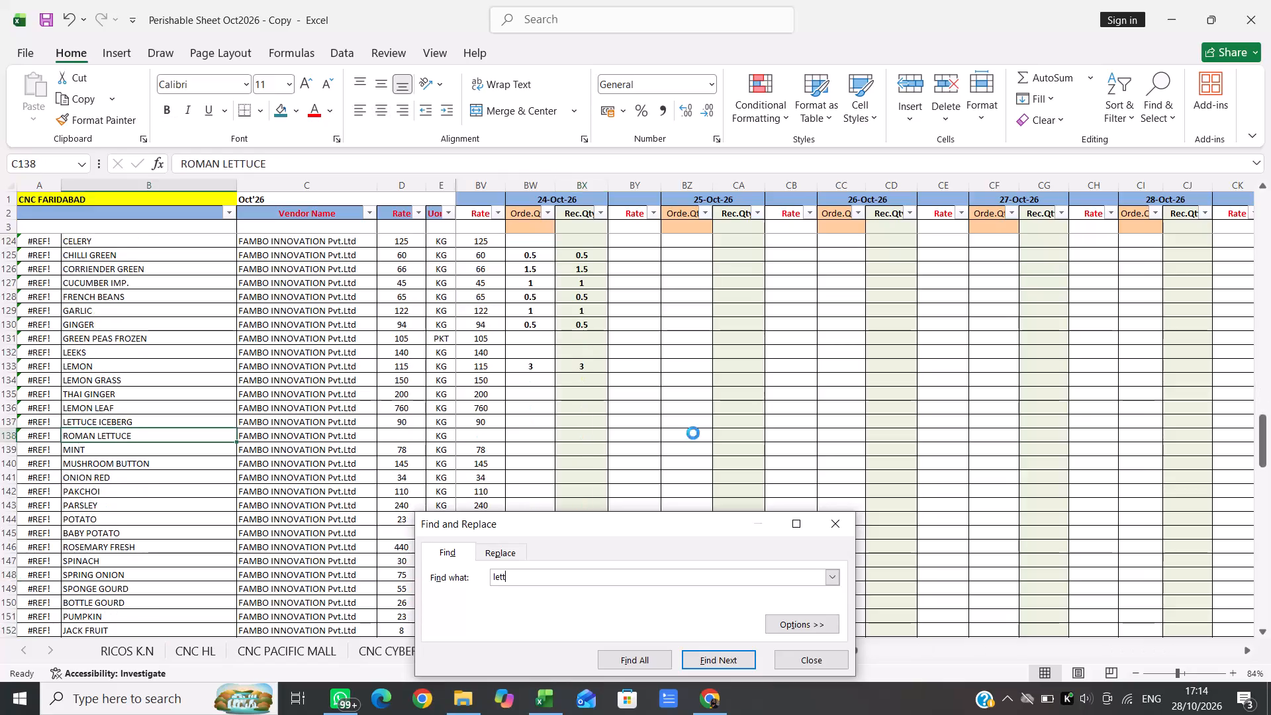
Finish the search at LETTUCE LEAF and move along its row toward the 24-Oct-26 columns in the CNC FARIDABAD sheet.
left_click(835, 528)
key("Right")
key("Right")
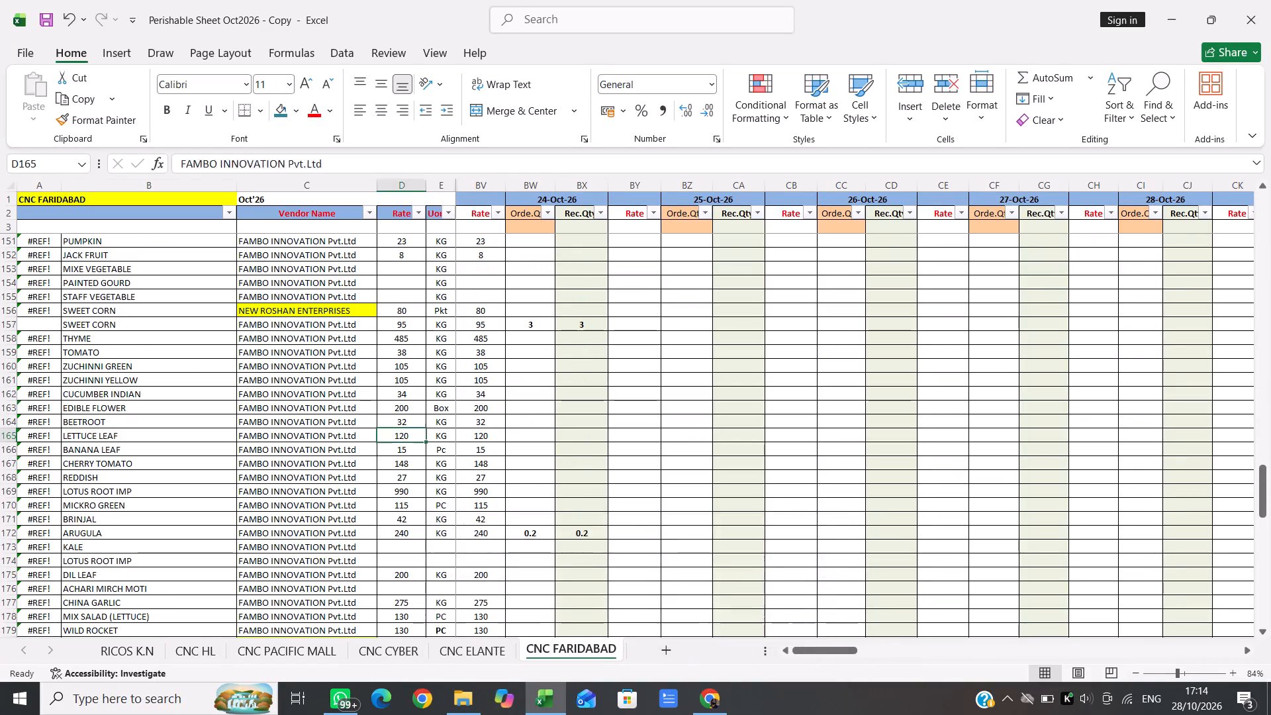
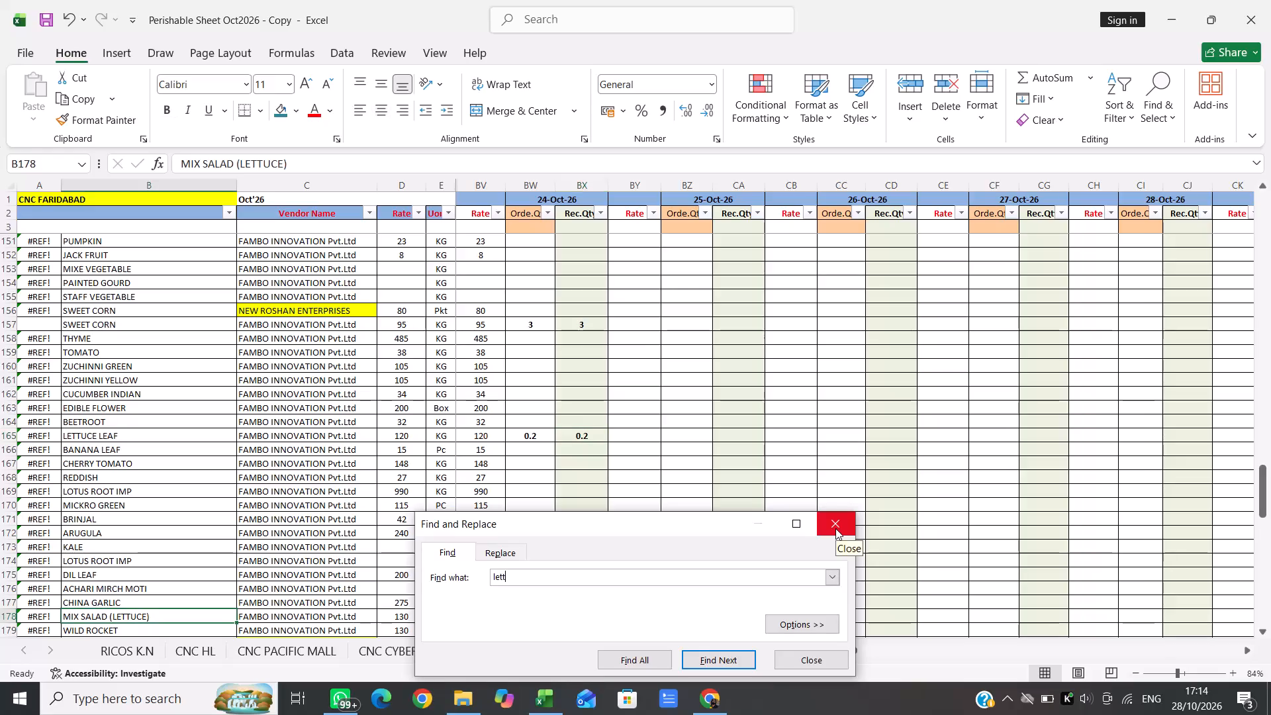
Continue the search for "lett" through the item list, then go to the LETTUCE ICEBERG row's received-quantity cell for 24-Oct-26.
key("Return")
key("Return")
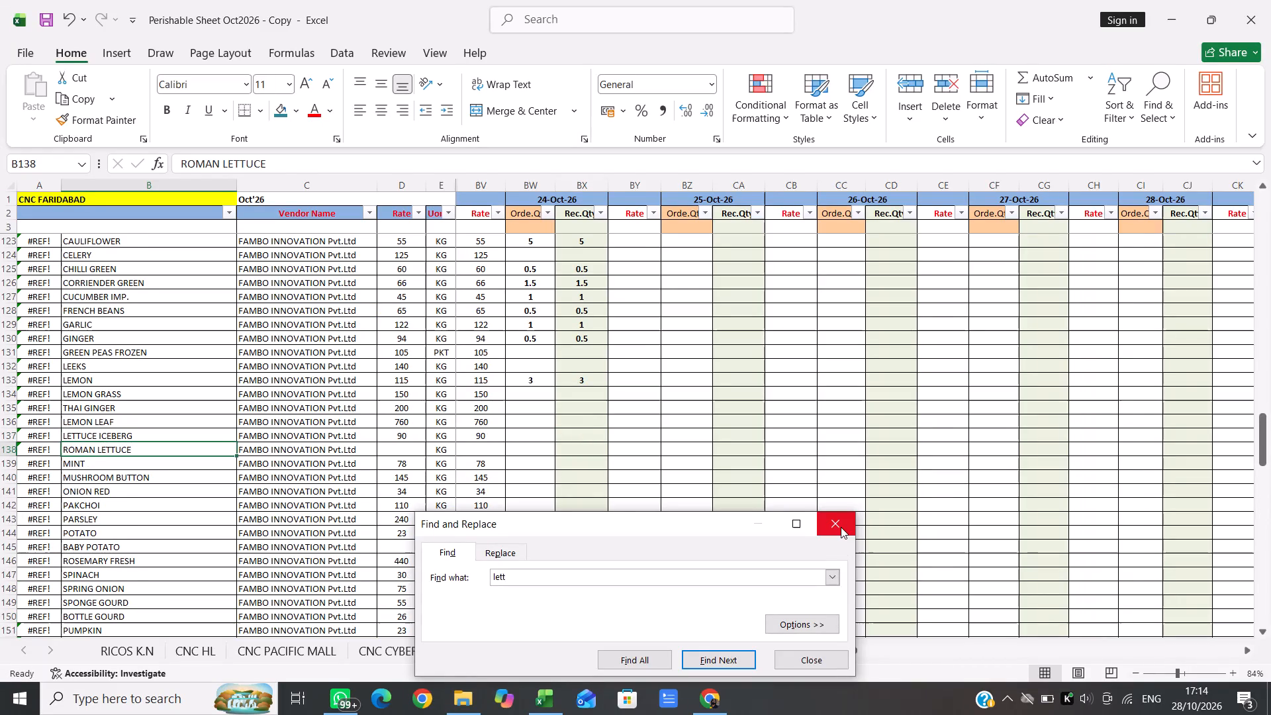
key("Up")
double_click(841, 527)
left_click(841, 527)
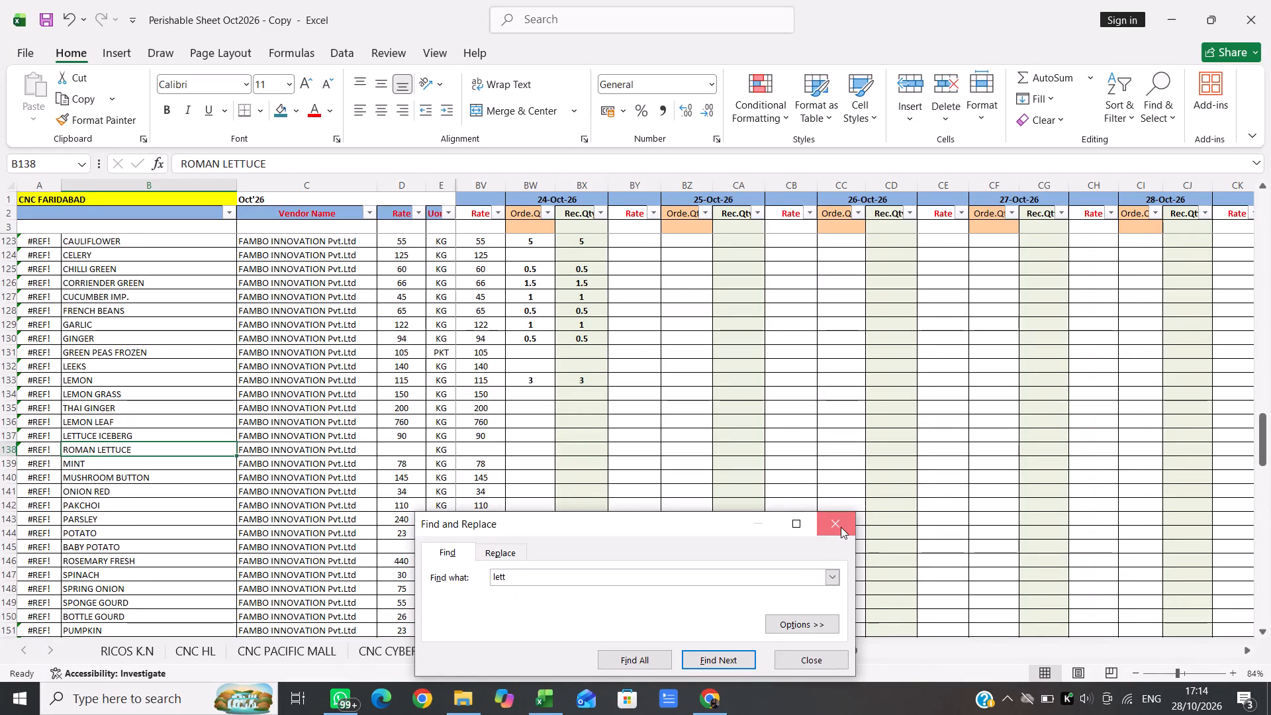
key("Up")
key("Right")
key("Right")
key("Right")
key("Right")
key("Right")
key("Right")
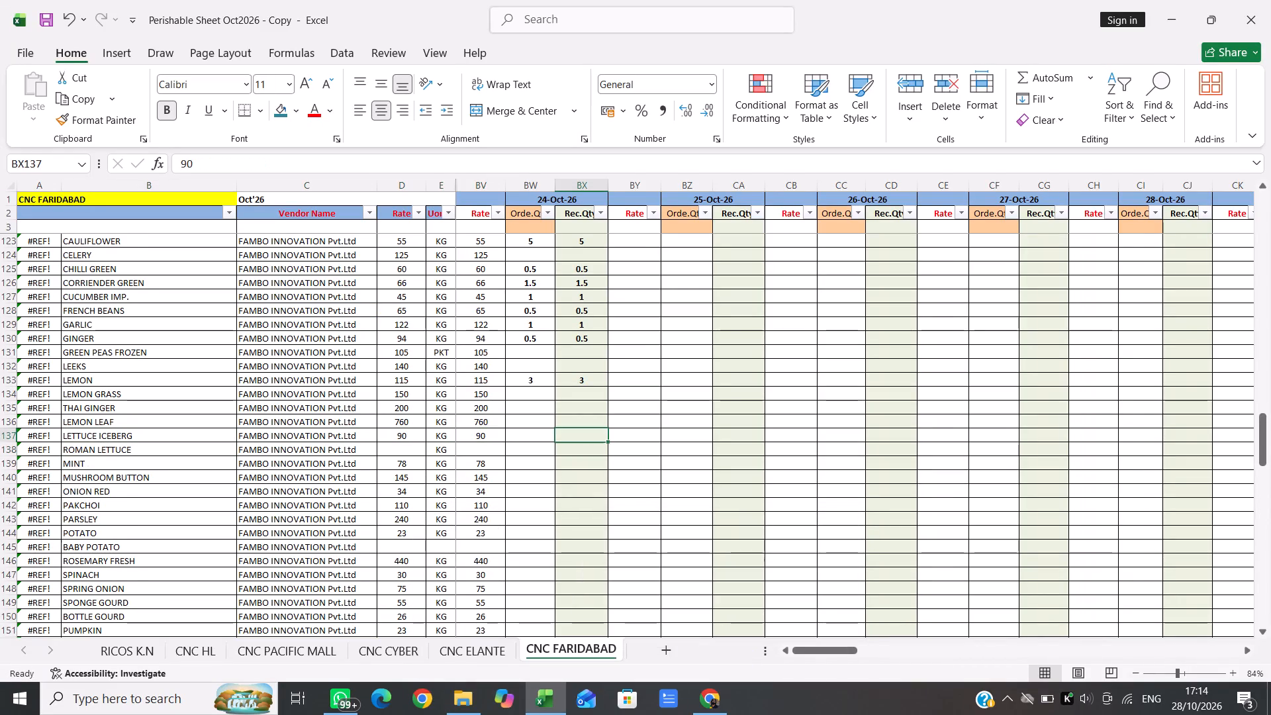
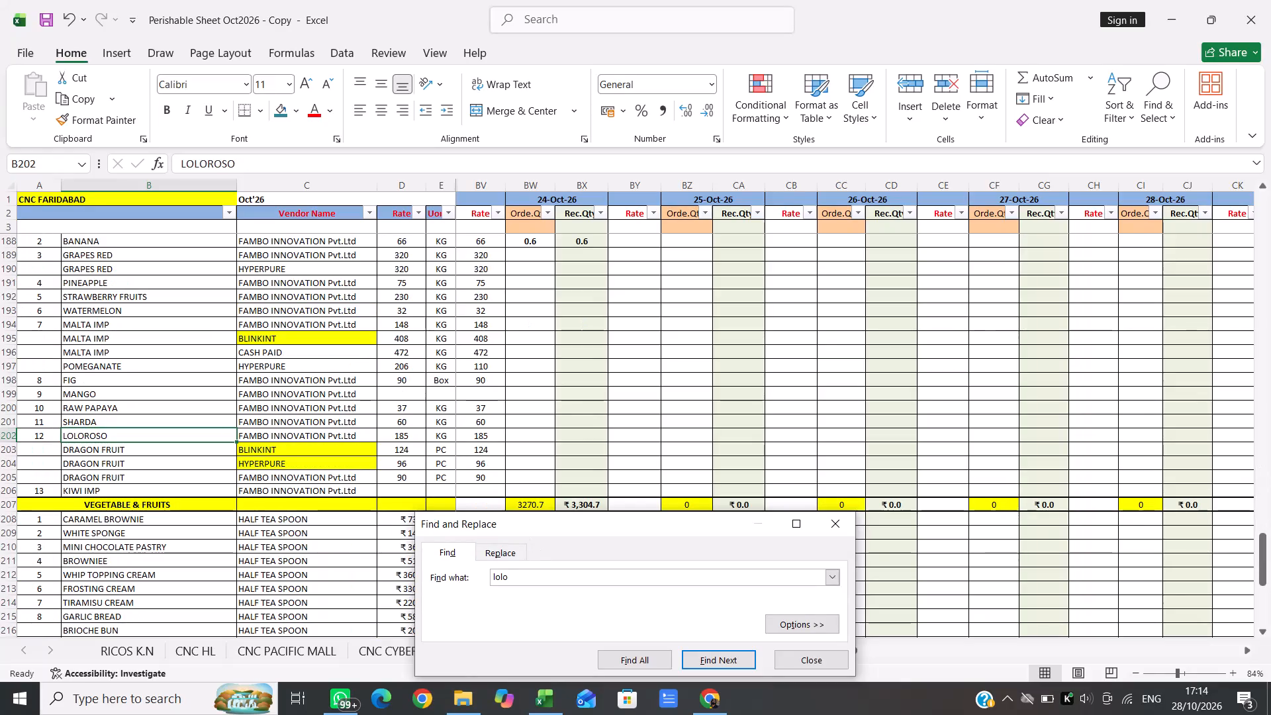
Enter an ordered quantity of 0.2 for LOLOROSO under 24-Oct-26 and advance to its received-quantity cell.
left_click(838, 529)
key("Right")
key("Right")
key("Right")
key("Right")
key("Right")
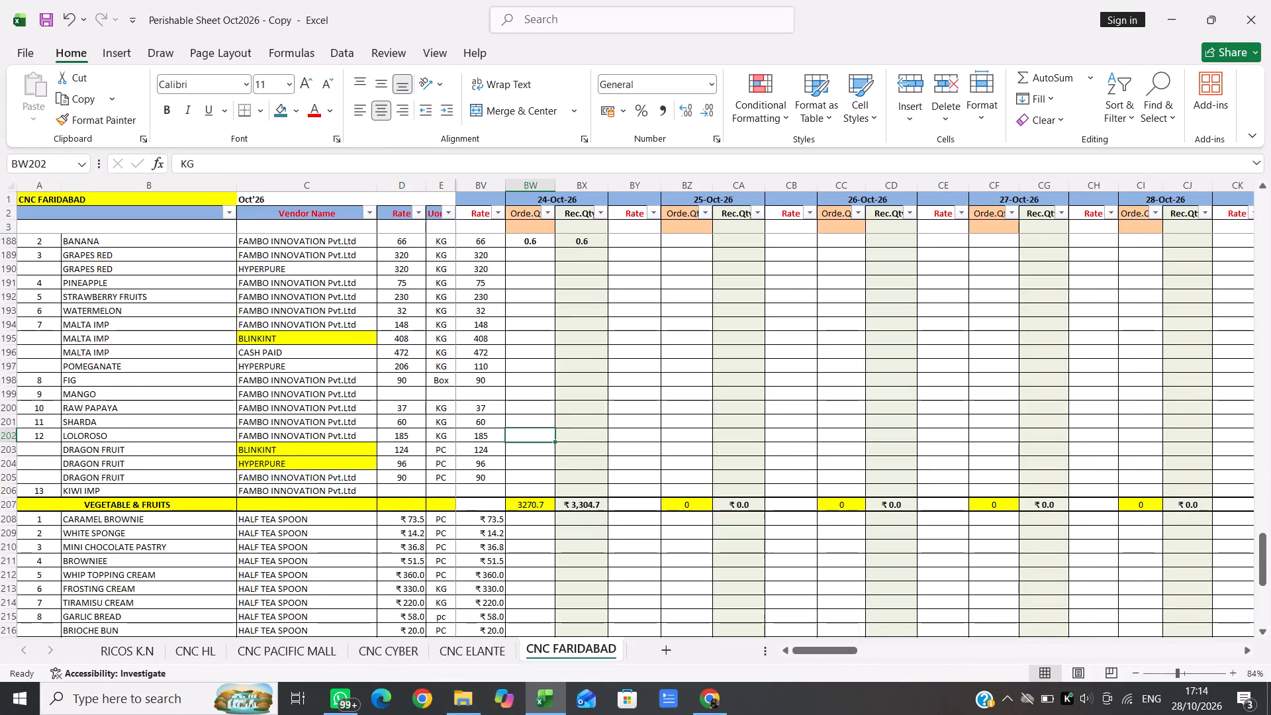
type("0.2")
key("Right")
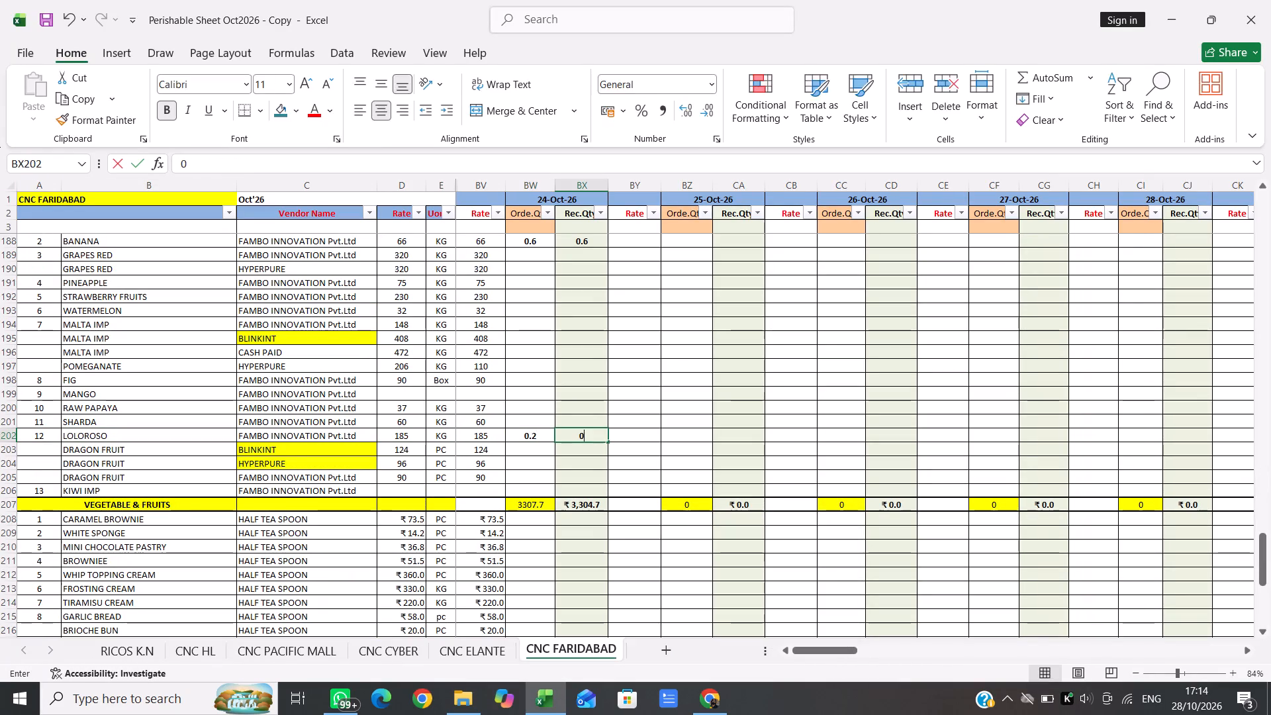
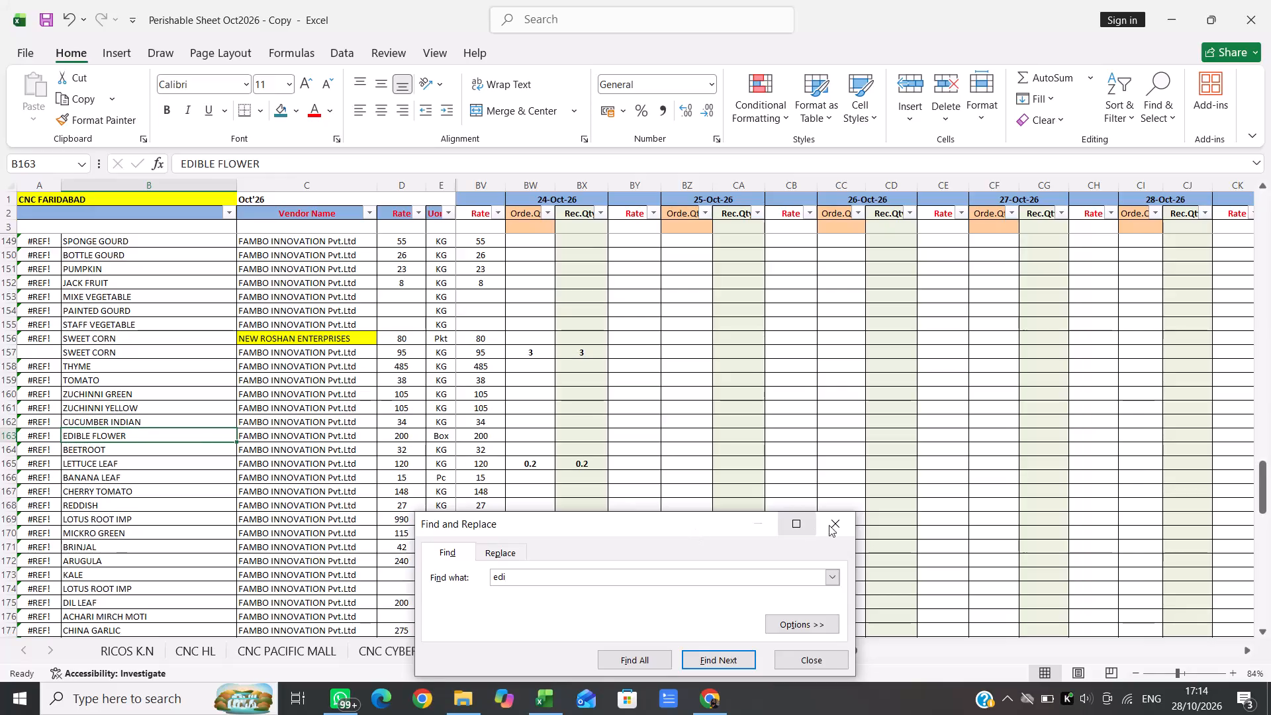
Close the item search and move along the EDIBLE FLOWER row toward its 24-Oct-26 quantity cells.
left_click(856, 517)
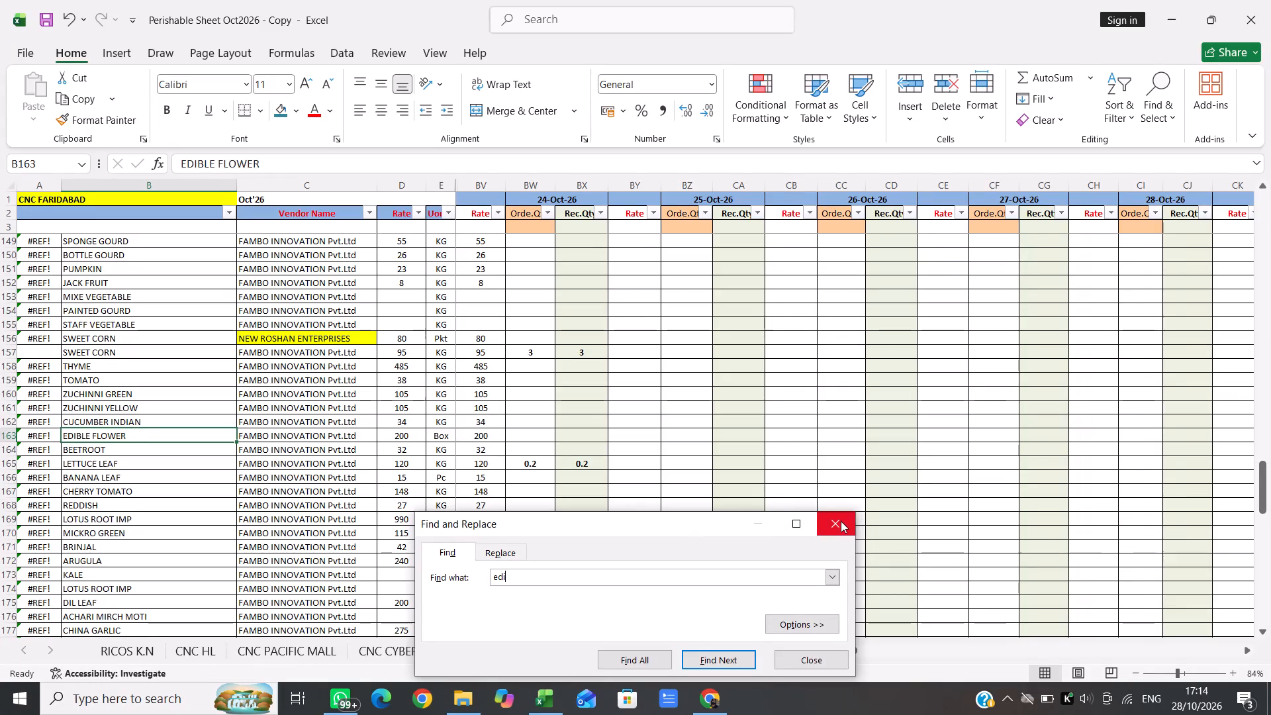
left_click(841, 521)
key("Right")
key("Right")
key("Right")
key("Right")
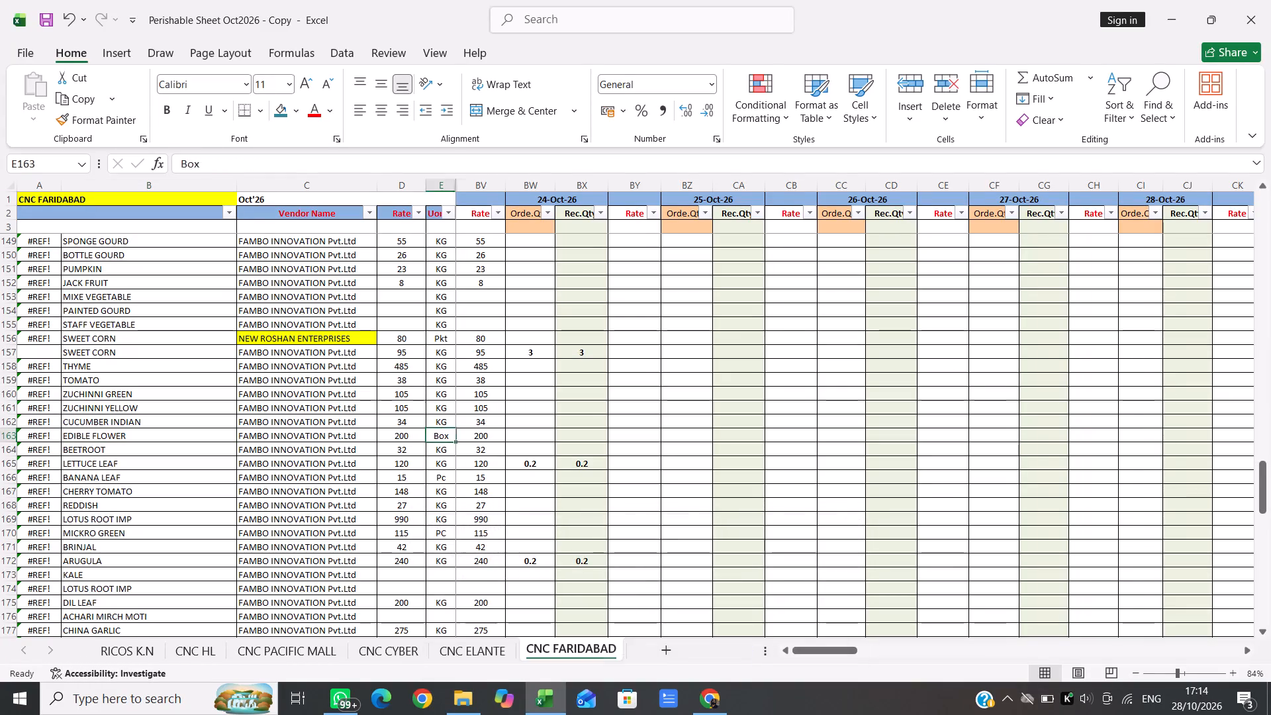
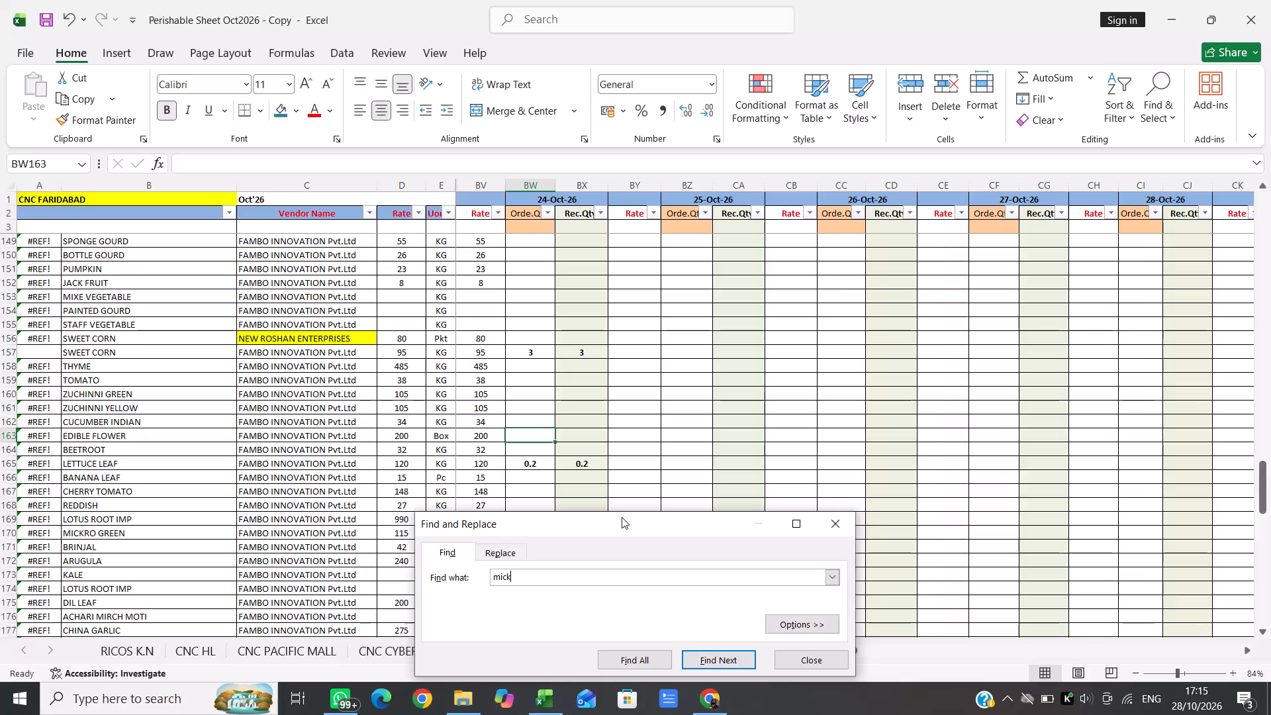
Search the sheet for "mick" to locate MICKRO GREEN and move along its row toward the 24-Oct-26 quantity cells.
key("Return")
left_click(836, 522)
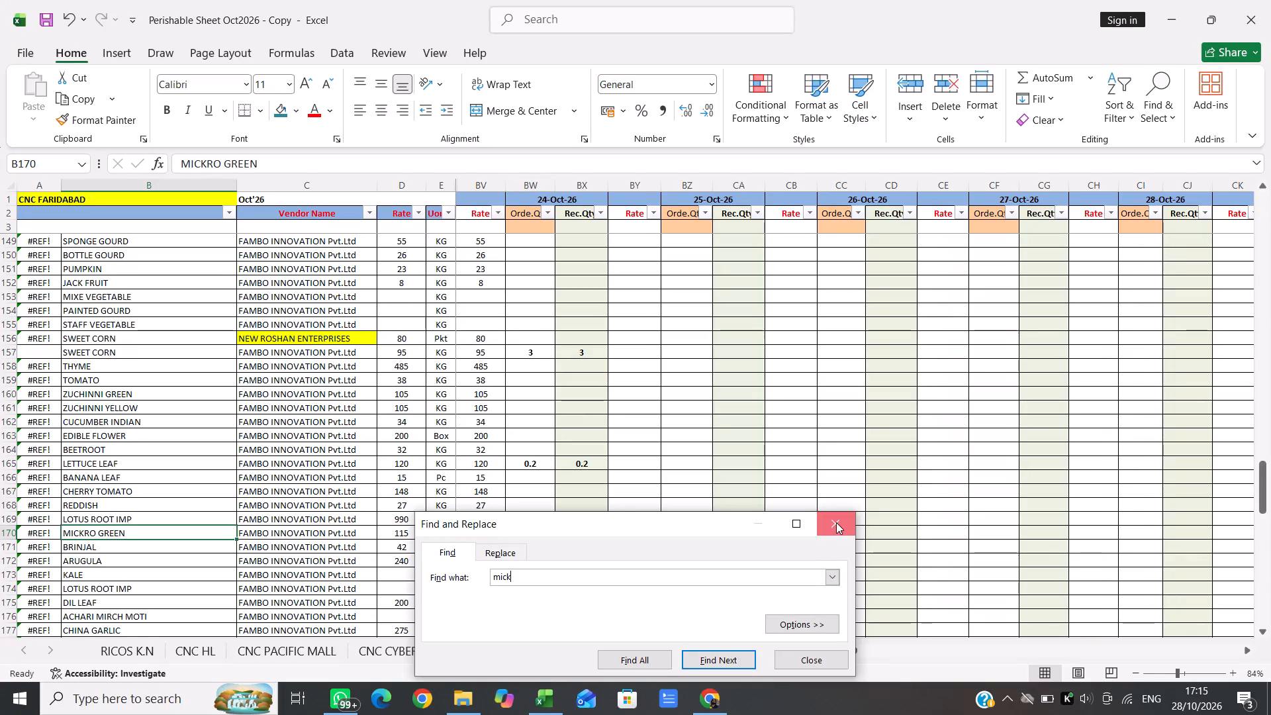
key("Right")
key("Right")
key("Right")
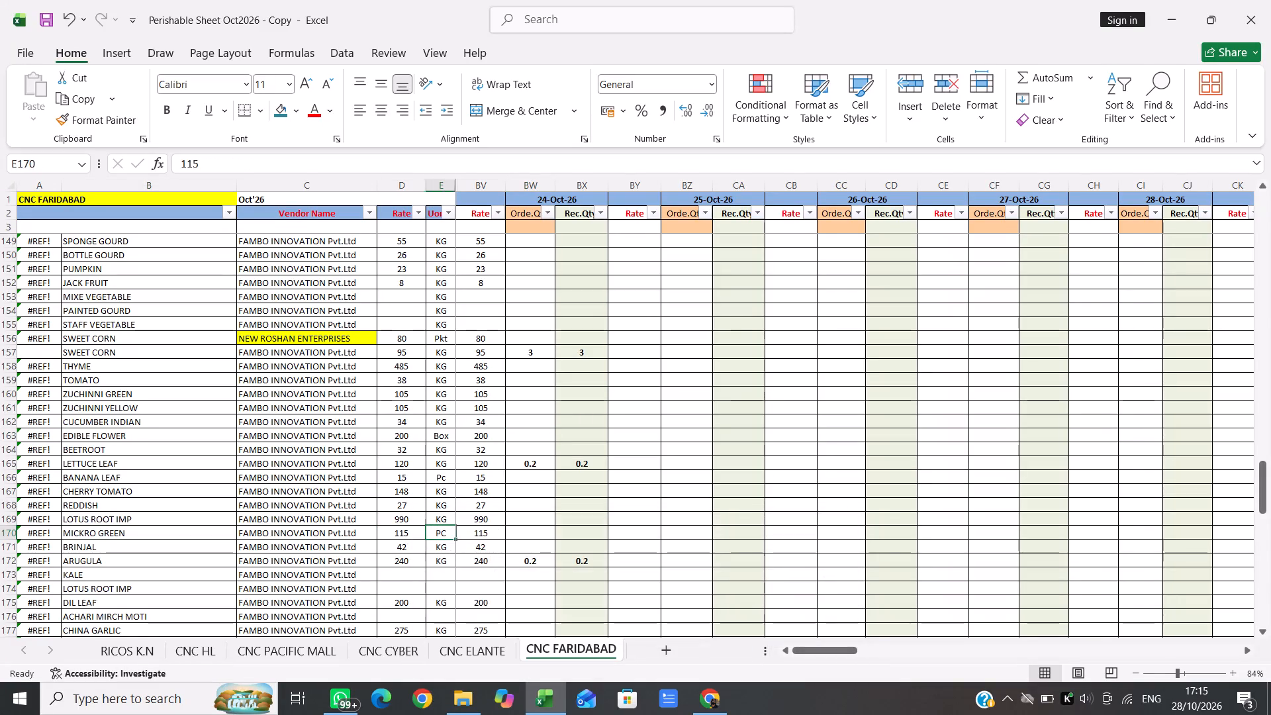
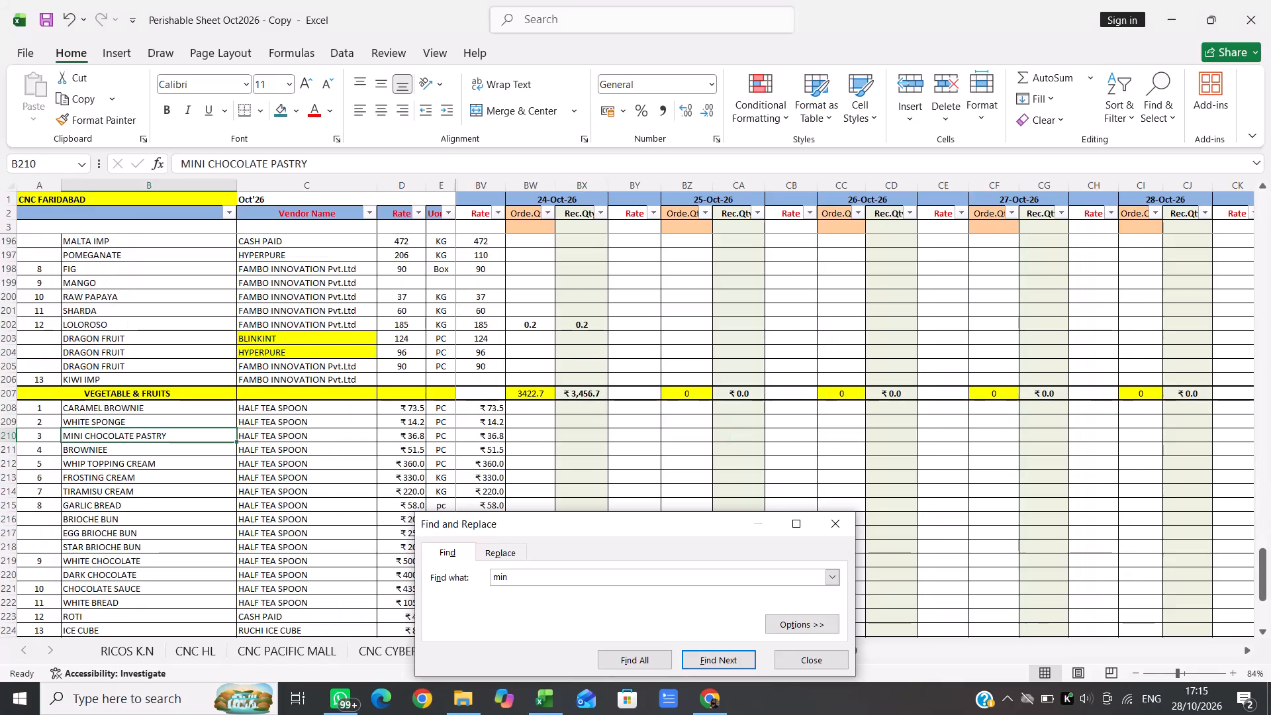
Search the sheet for "mint" and record MINT's 24-Oct-26 quantities, with 0.2 as the ordered quantity.
key("t")
key("Return")
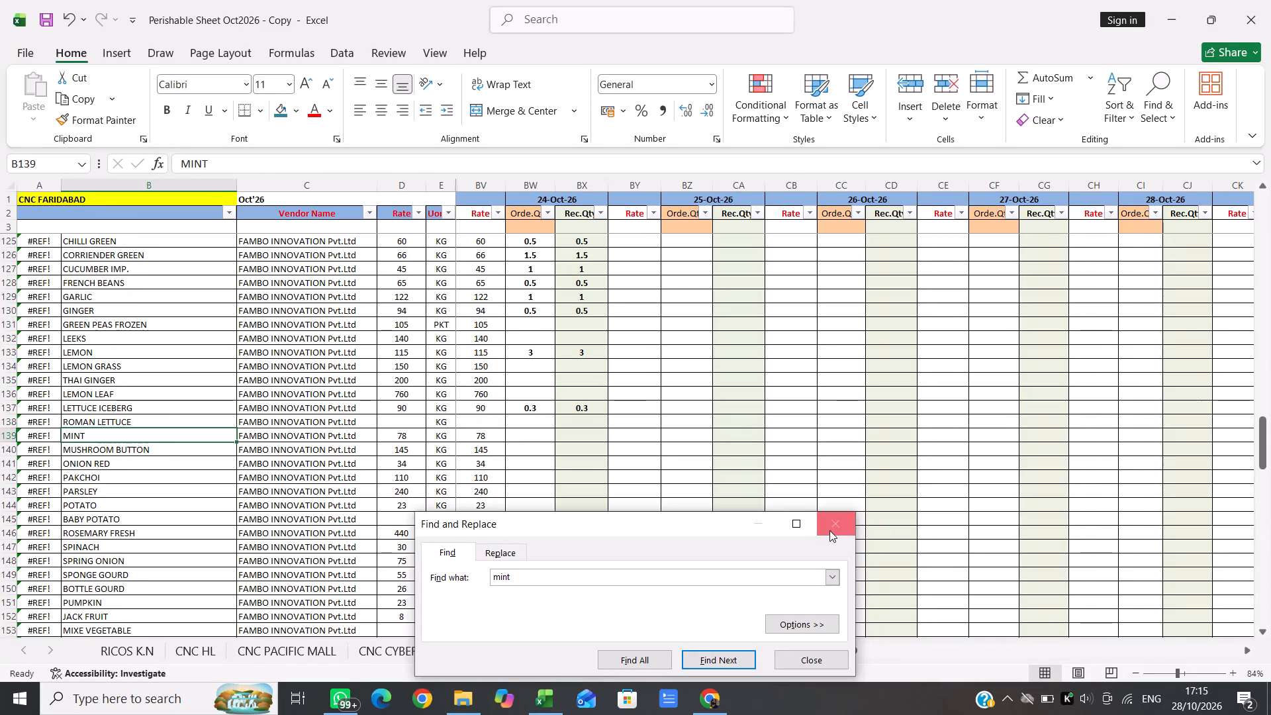
left_click(832, 524)
key("Right")
key("Right")
key("Right")
key("Right")
key("Right")
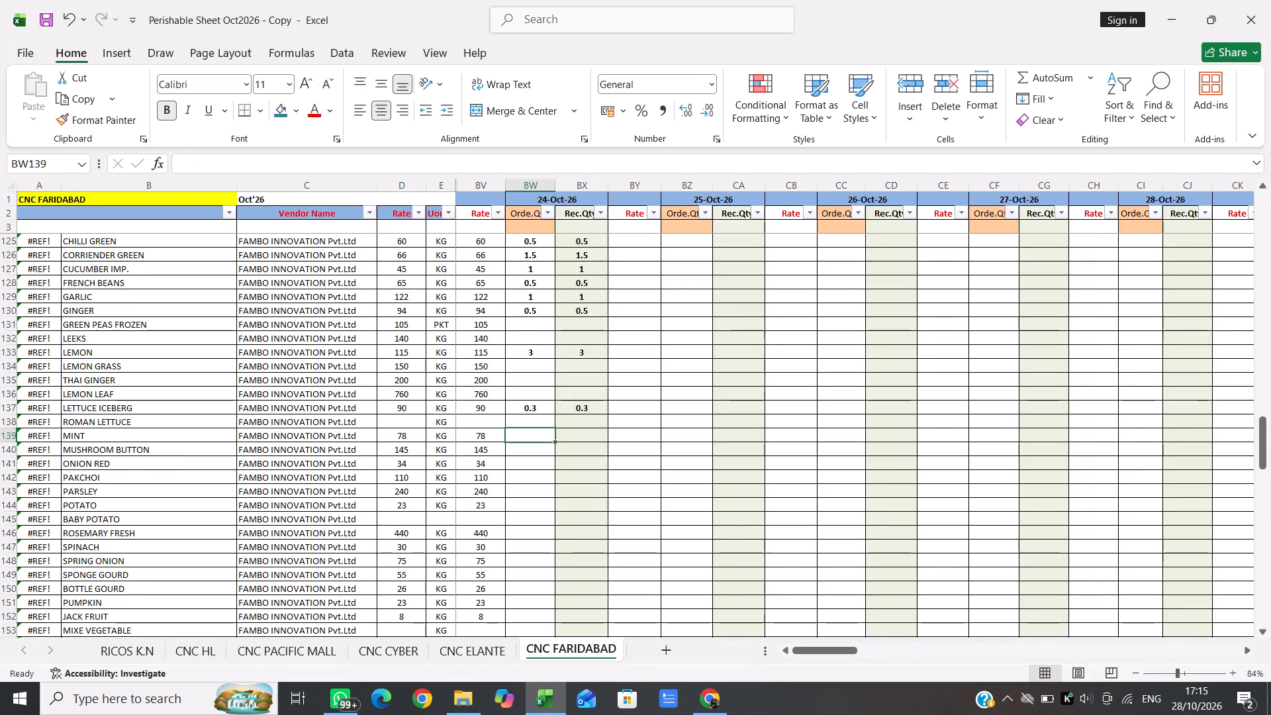
type("0.2")
key("Right")
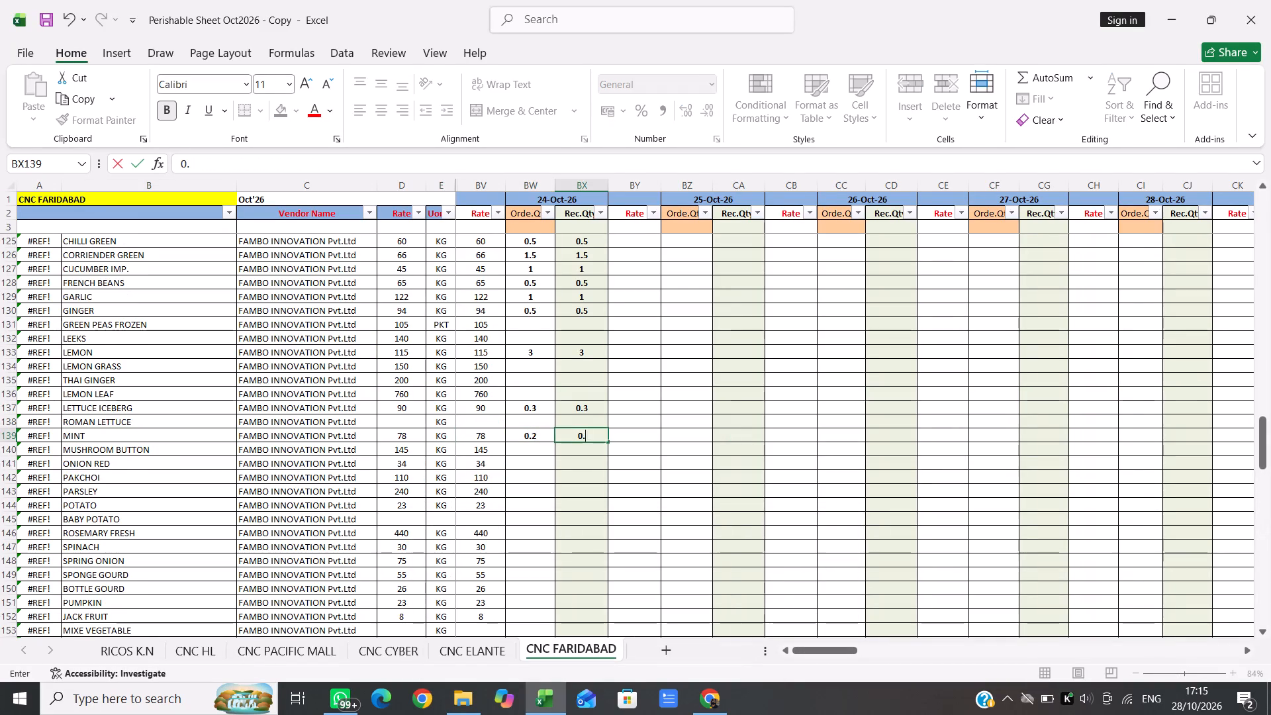
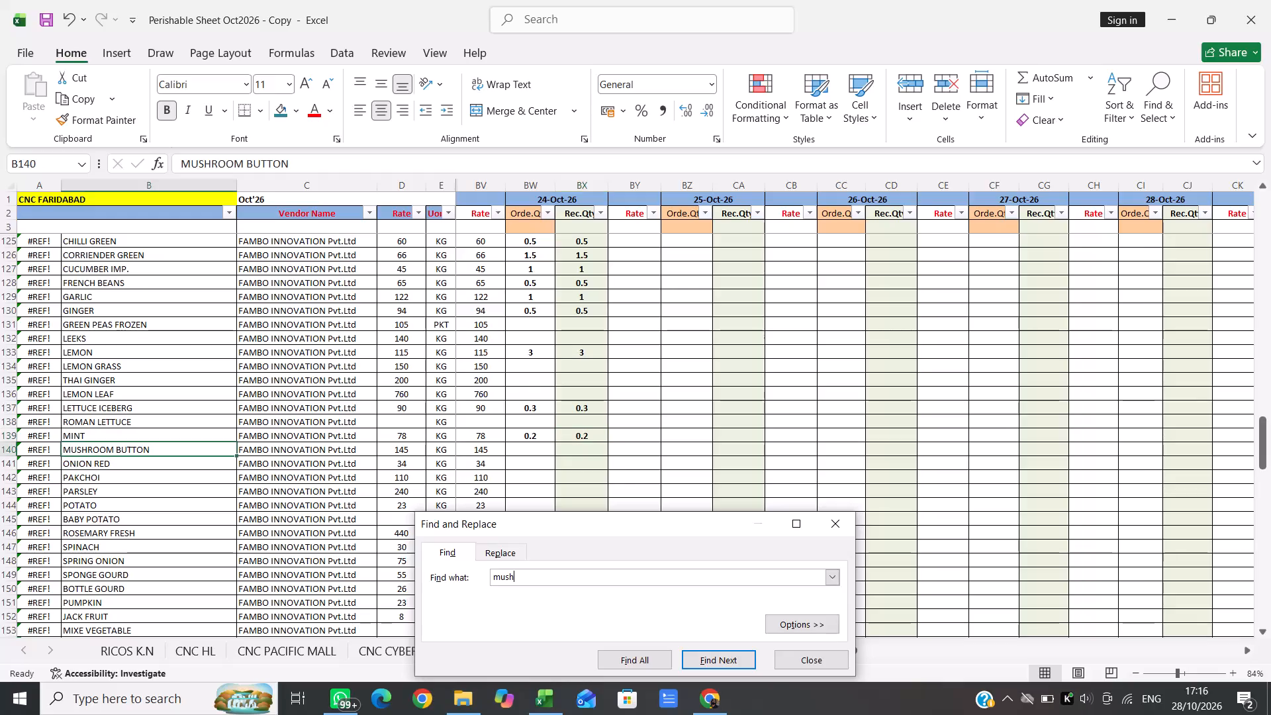
Close the search at MUSHROOM BUTTON and move along its row toward the 24-Oct-26 quantity cells.
left_click(837, 524)
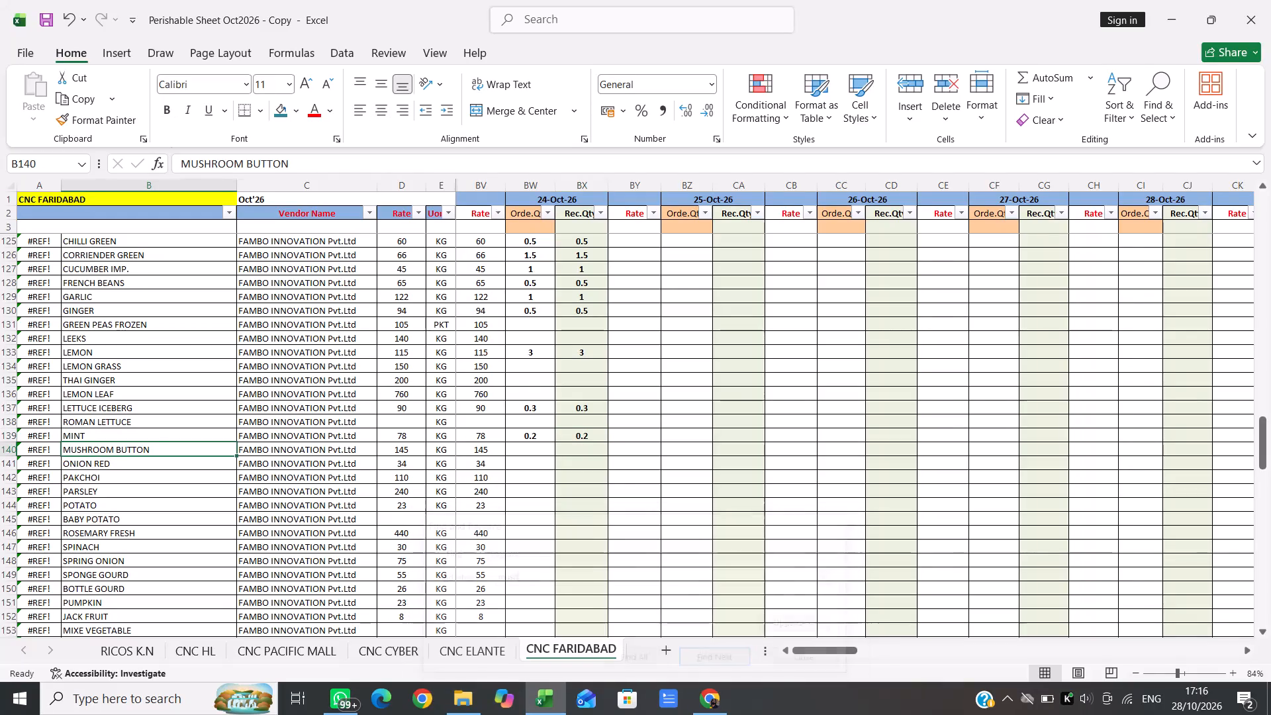
key("Right")
key("Right")
key("Right")
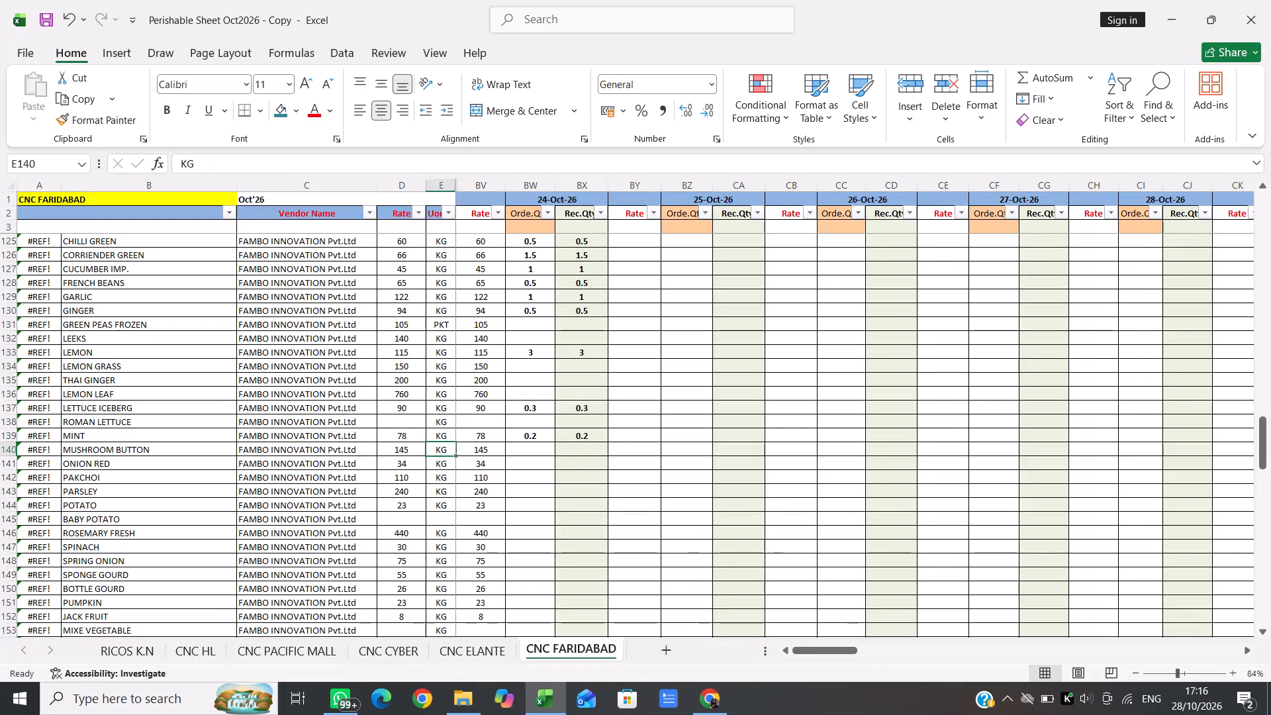
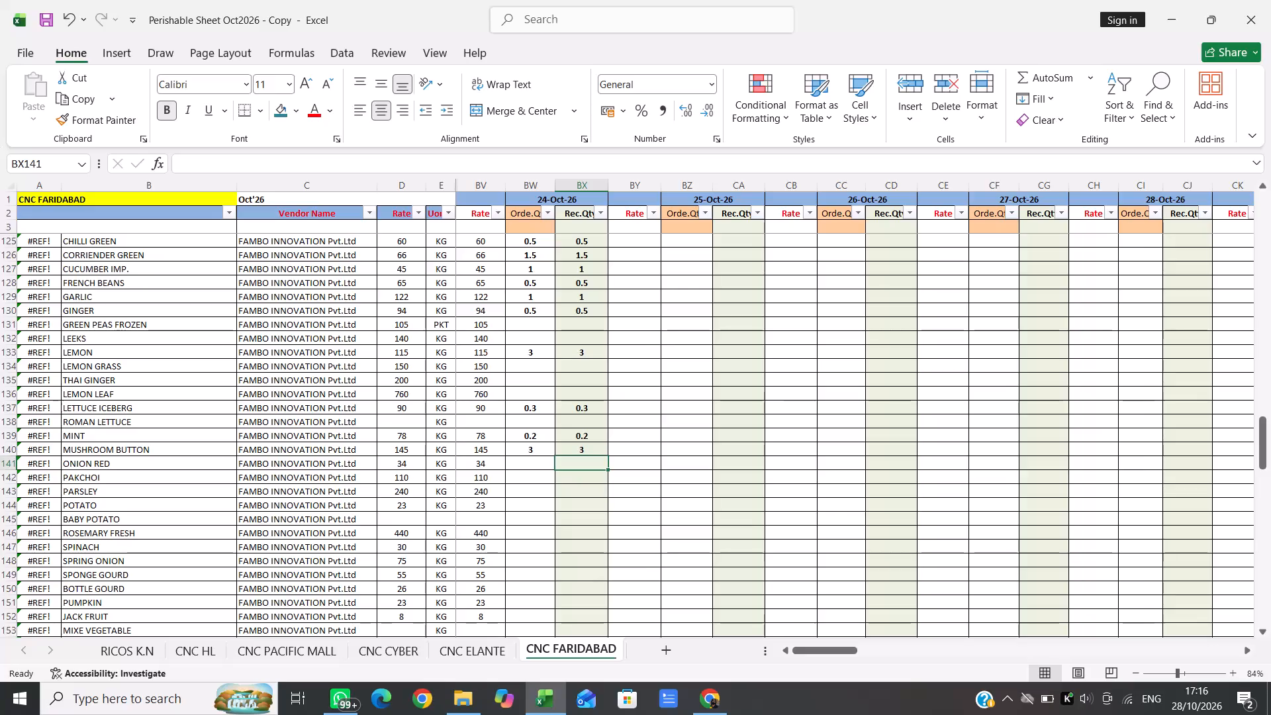
Enter 18 as both the received and ordered quantity of ONION RED for 24-Oct-26.
type("18")
key("Left")
type("18")
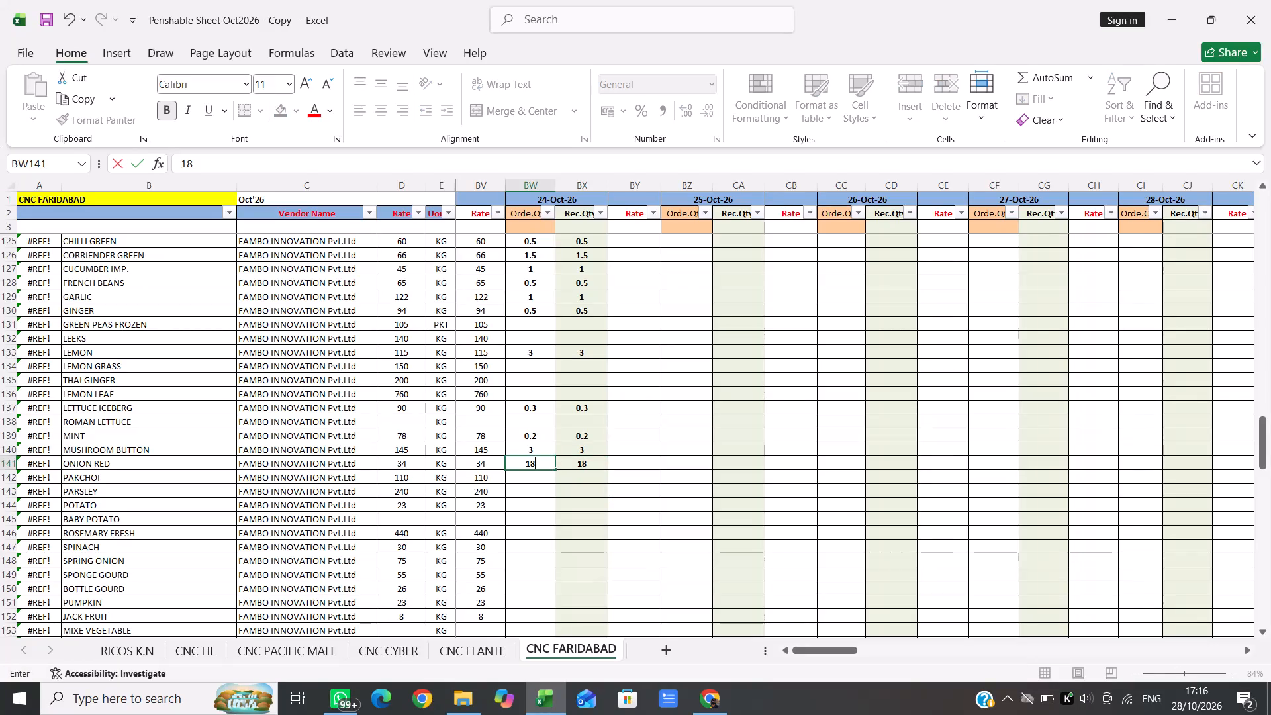
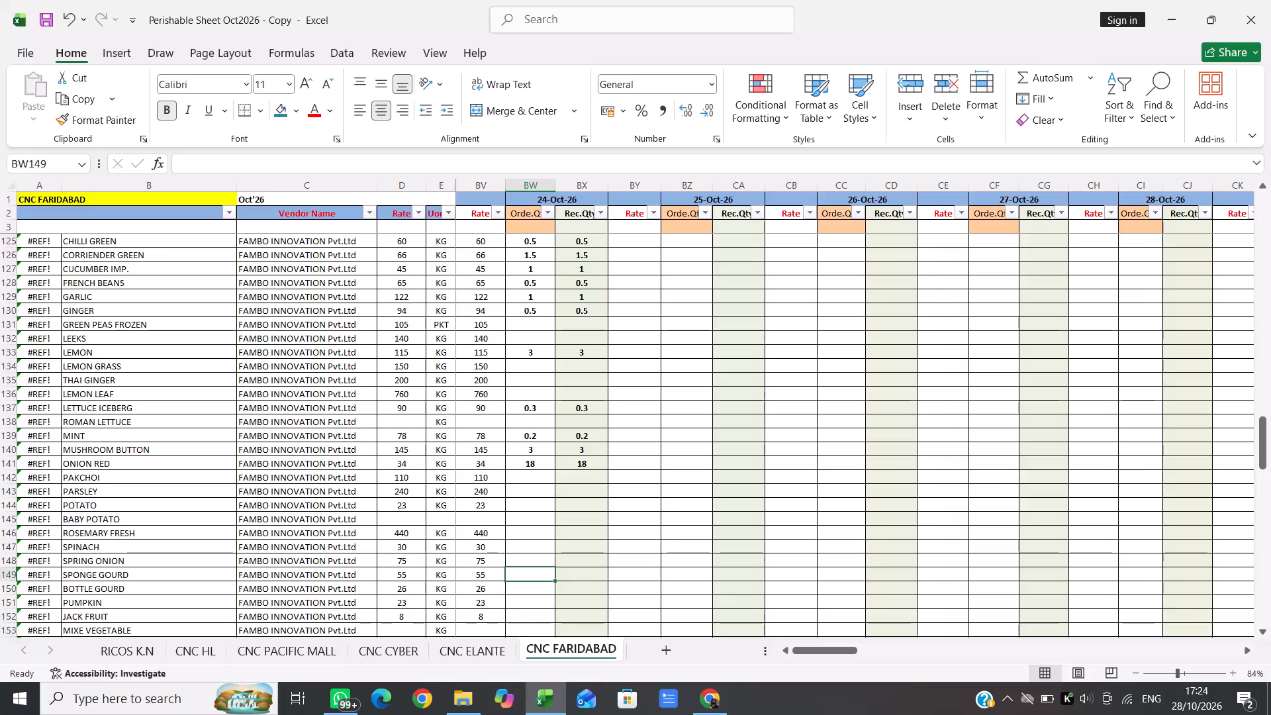
Enter 0.2 as both the ordered and received quantity of SPRING ONION for 24-Oct-26.
key("Up")
type("0.2")
key("Right")
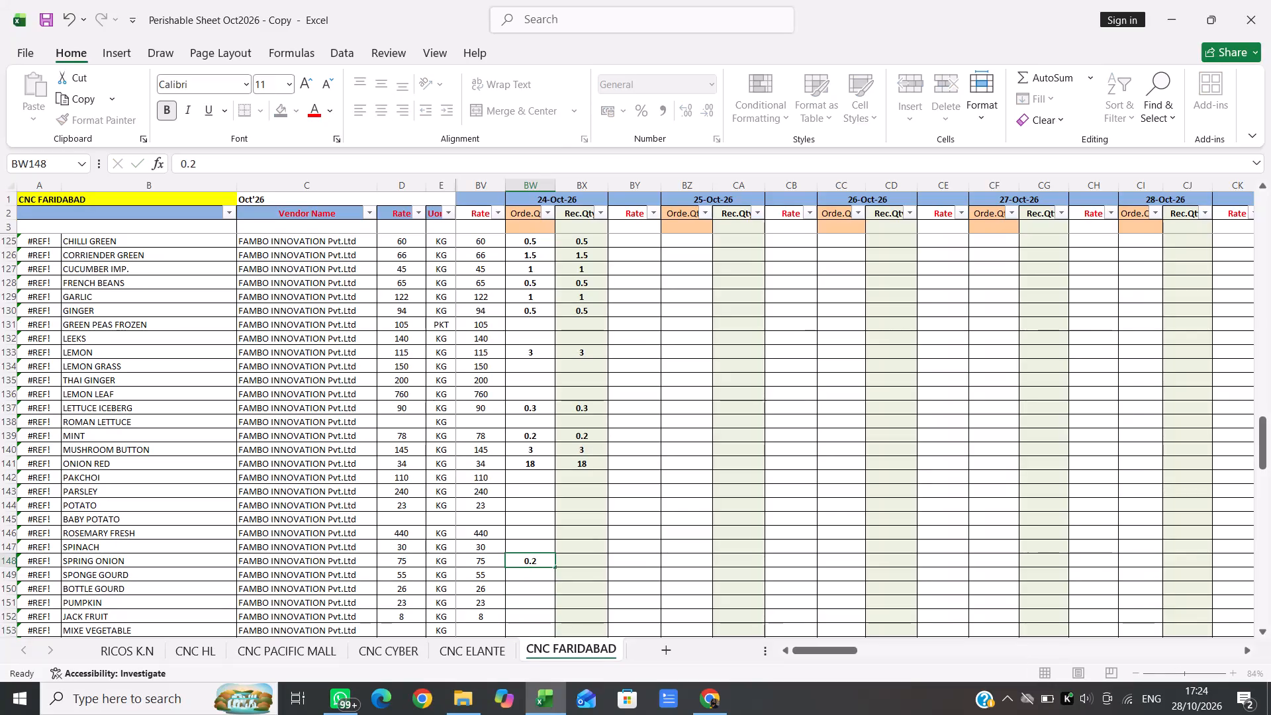
type("002")
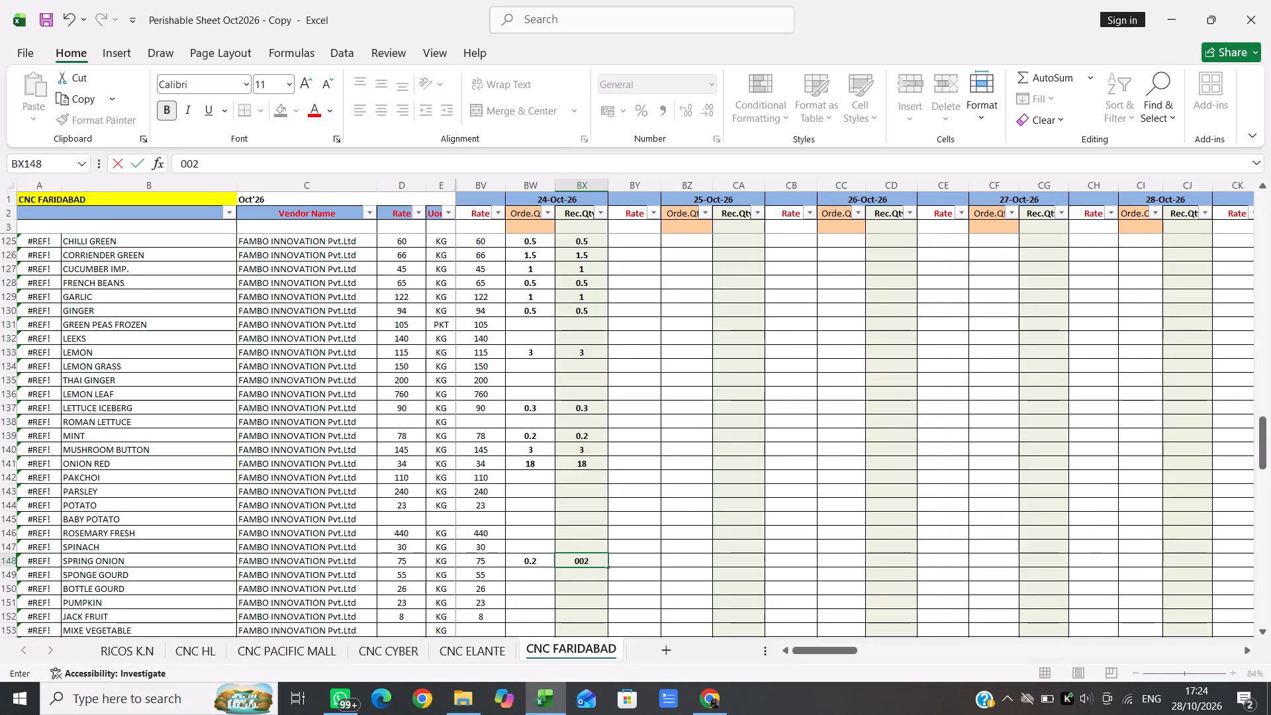
key("BackSpace")
key("BackSpace")
type(".2")
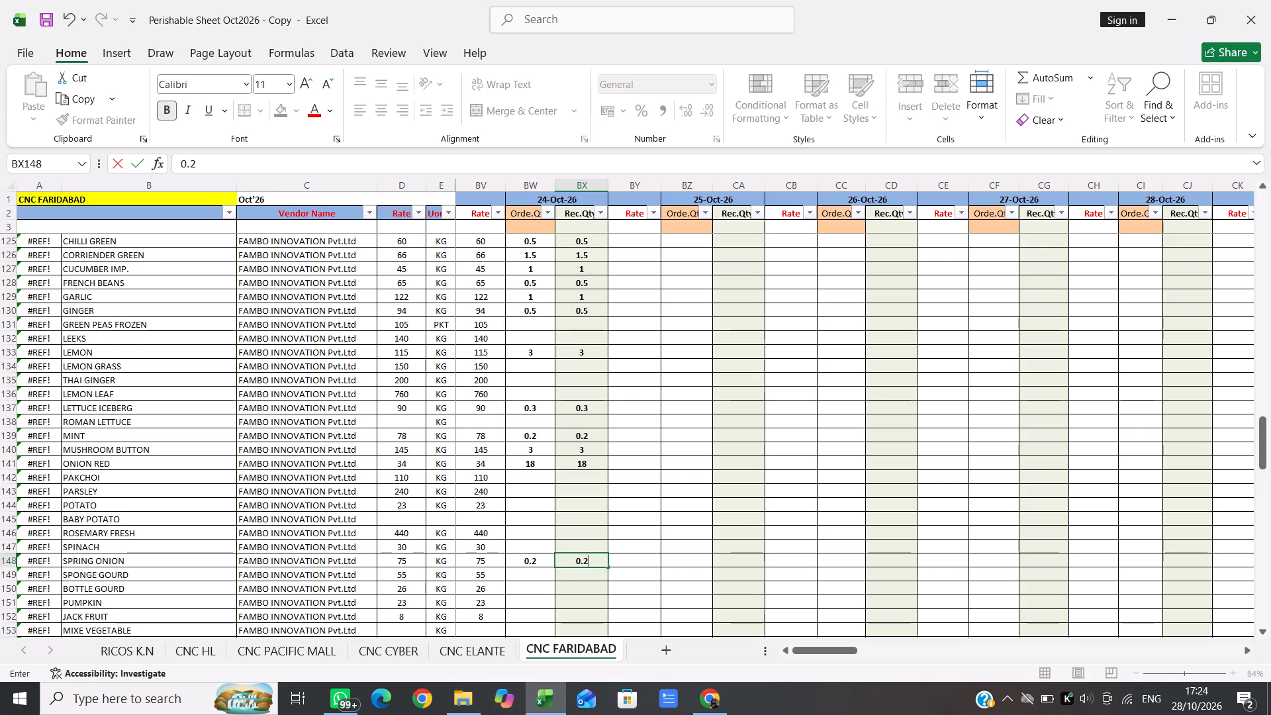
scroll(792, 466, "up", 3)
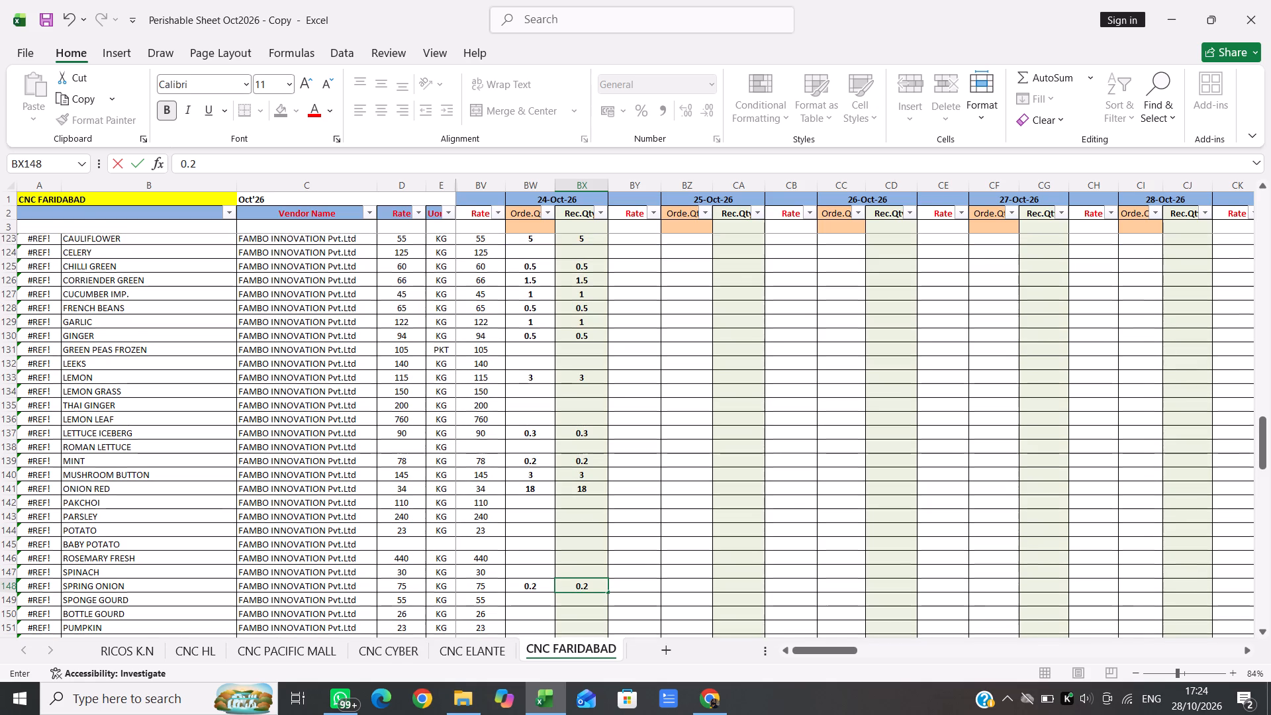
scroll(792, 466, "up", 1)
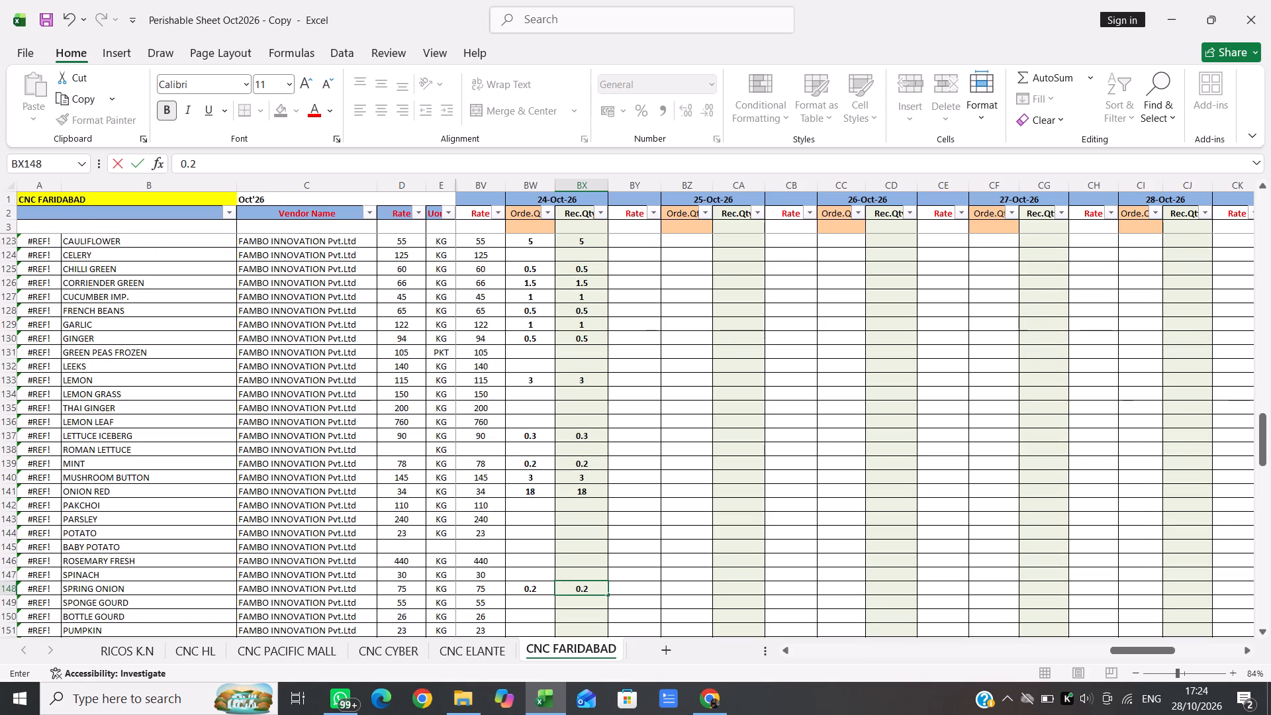
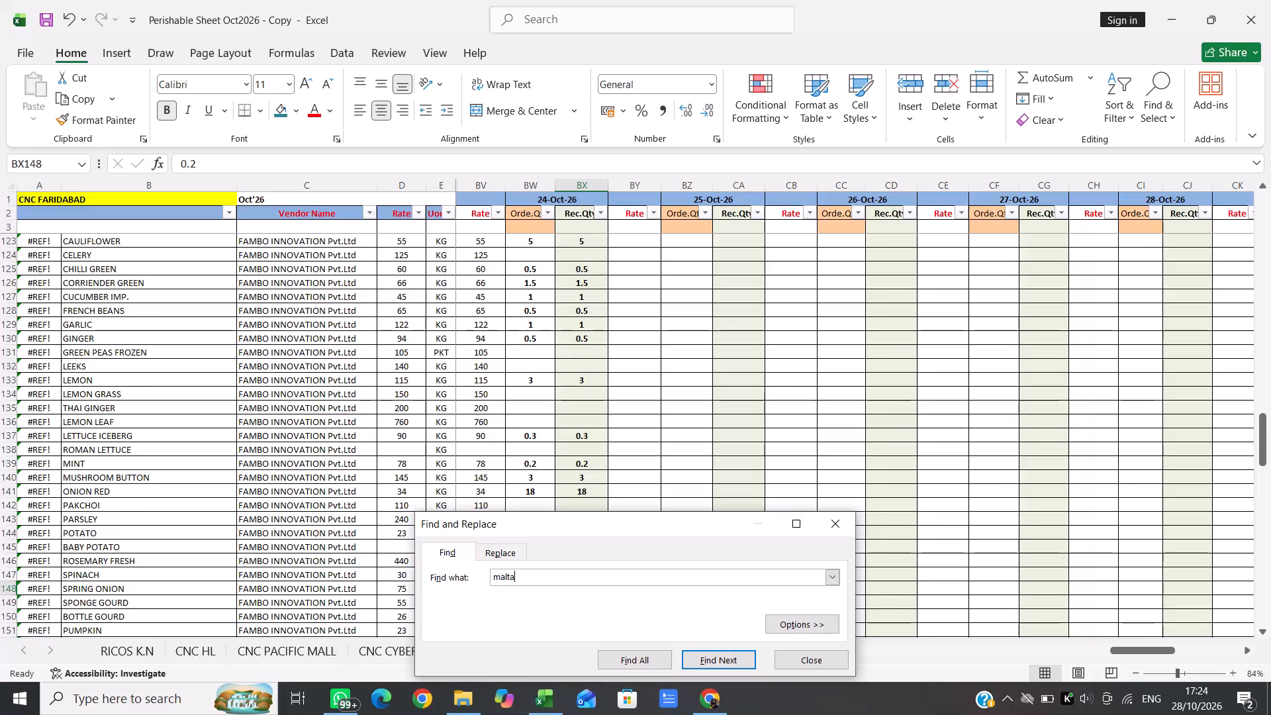
Find malta and go to the 24-Oct-26 ordered quantity cell of MALTA IMP from FAMBO INNOVATION Pvt.Ltd.
key("Return")
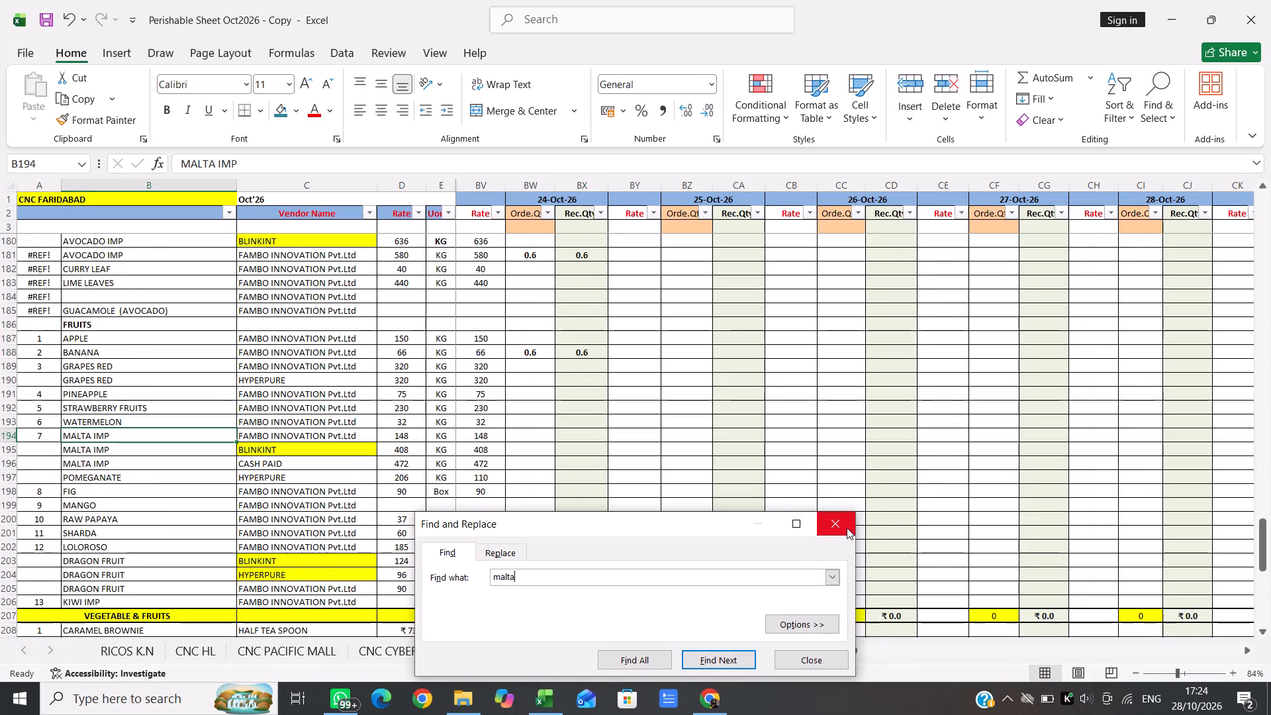
left_click(847, 528)
key("Right")
key("Right")
key("Right")
key("Right")
key("Right")
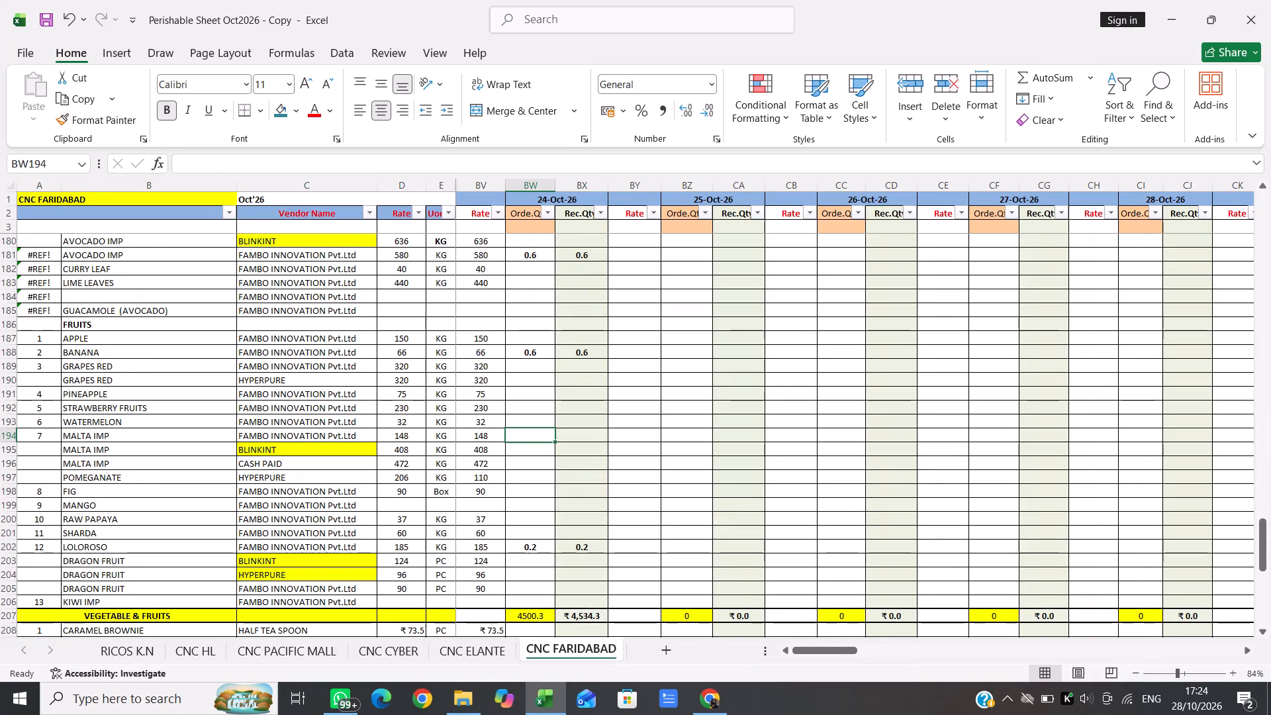
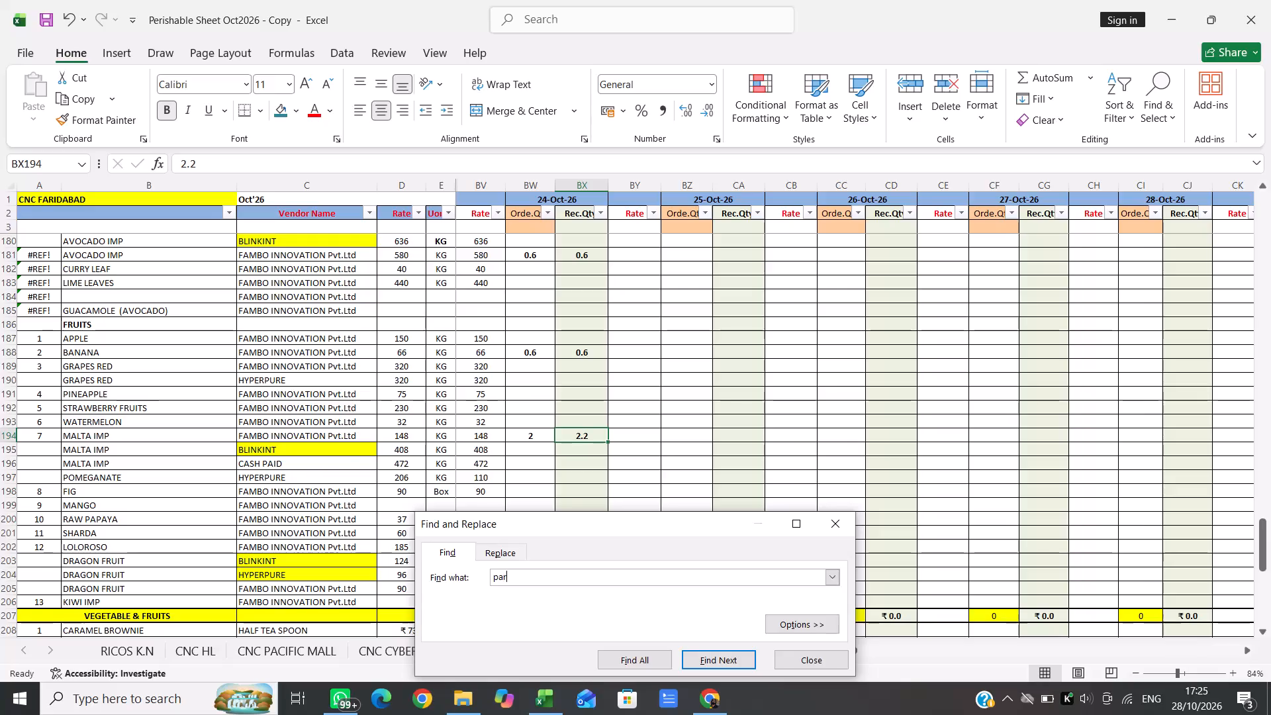
Find "pars" and enter 0.2 as the 24-Oct-26 ordered quantity of PARSLEY, continuing to its received quantity.
key("Return")
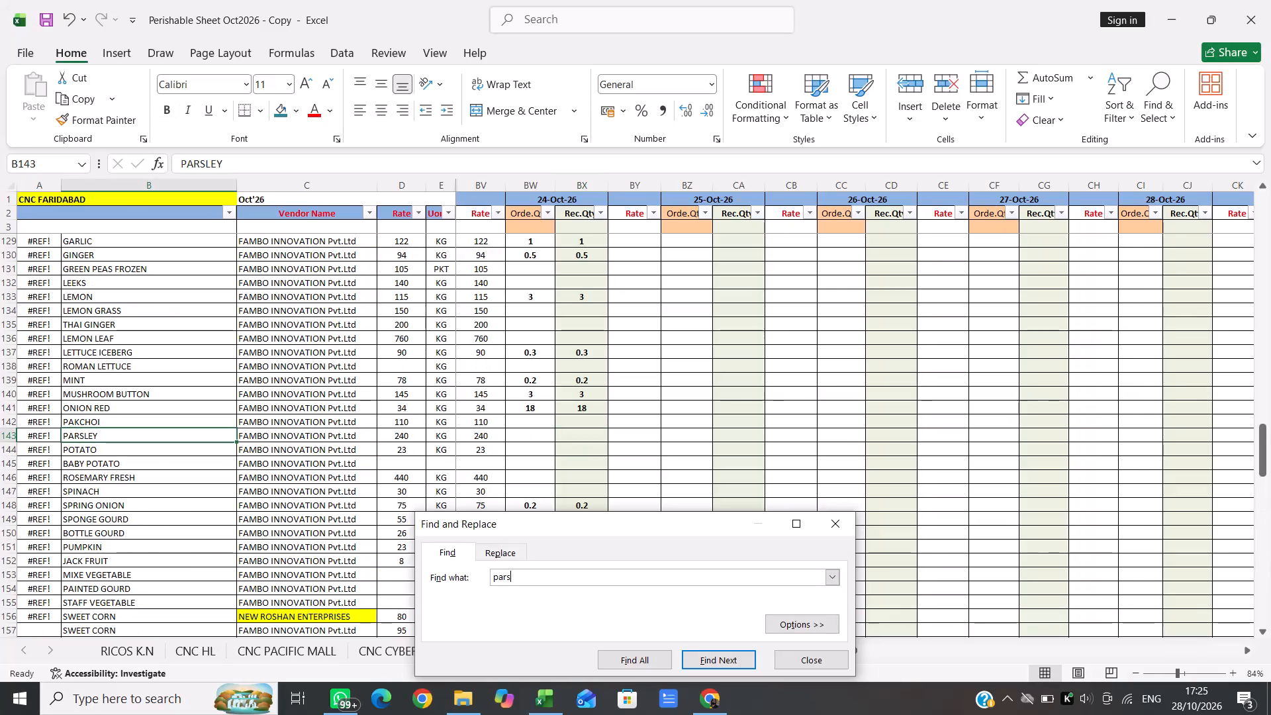
left_click(839, 520)
key("Right")
key("Right")
key("Right")
key("Right")
key("Right")
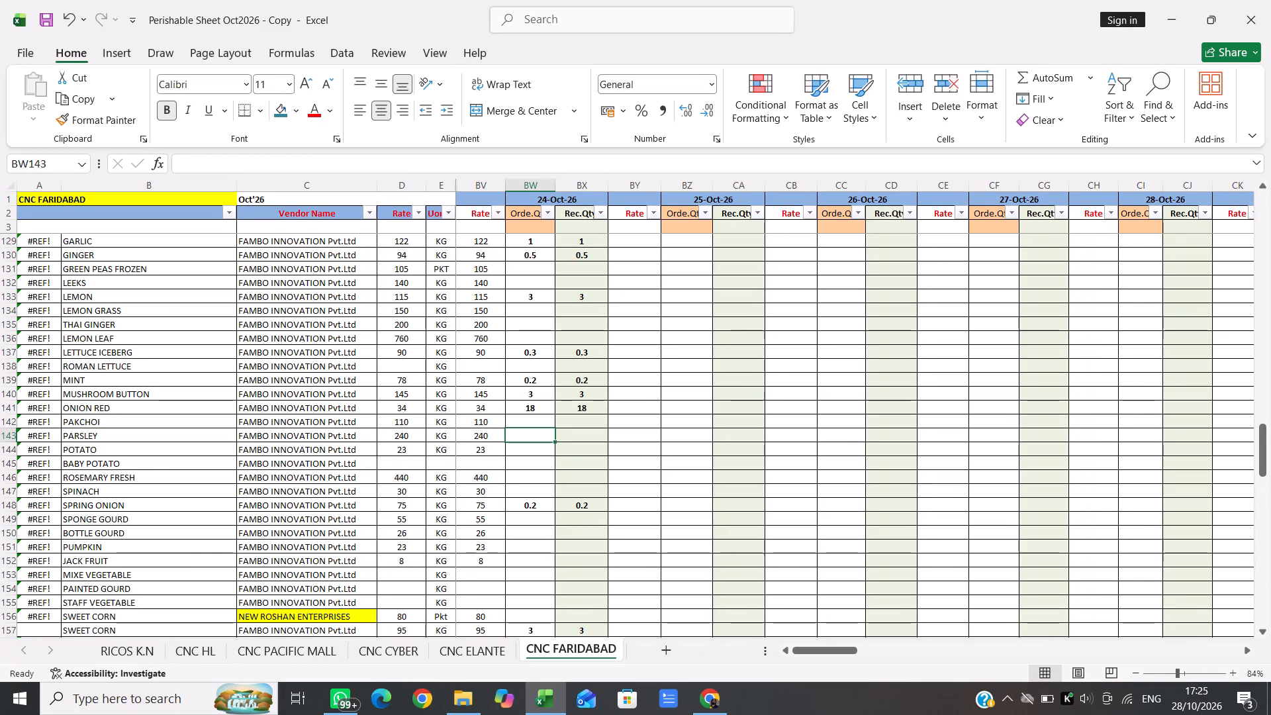
type("0.2")
key("Right")
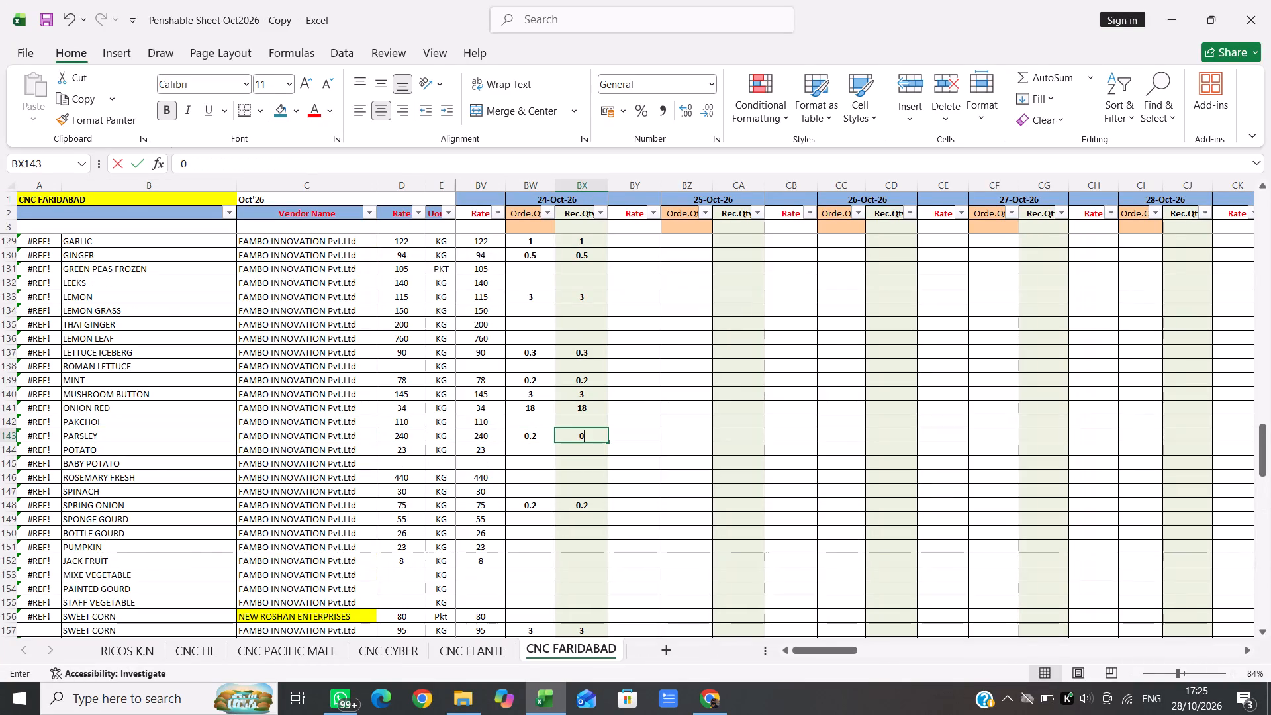
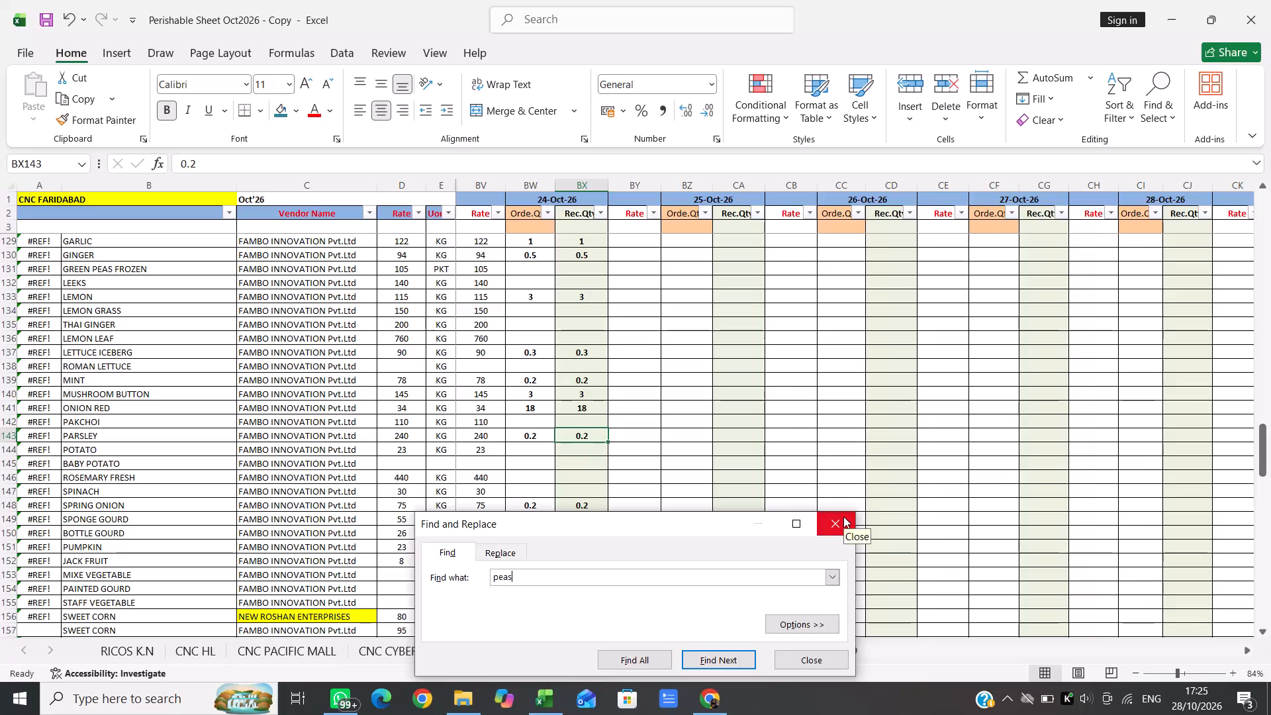
Find "peas" and move along the GREEN PEAS FROZEN row towards its 24-Oct-26 ordered quantity.
key("Return")
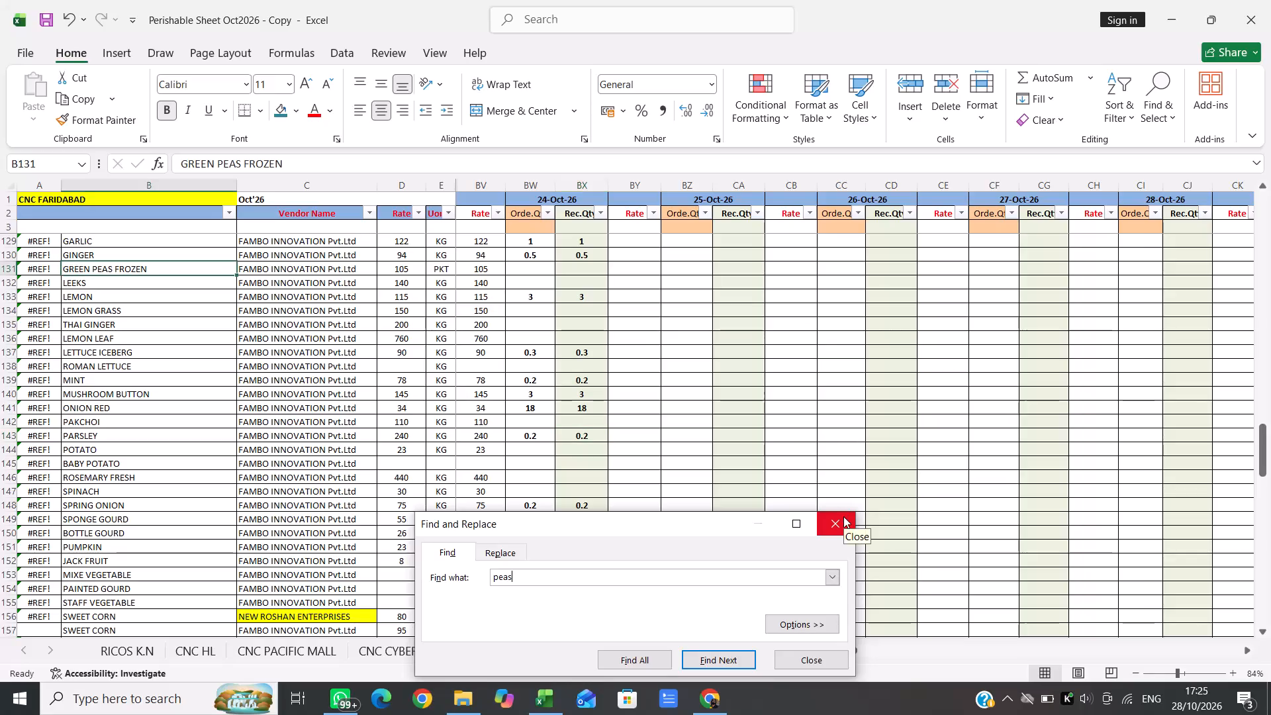
left_click(843, 516)
key("Right")
key("Right")
key("Right")
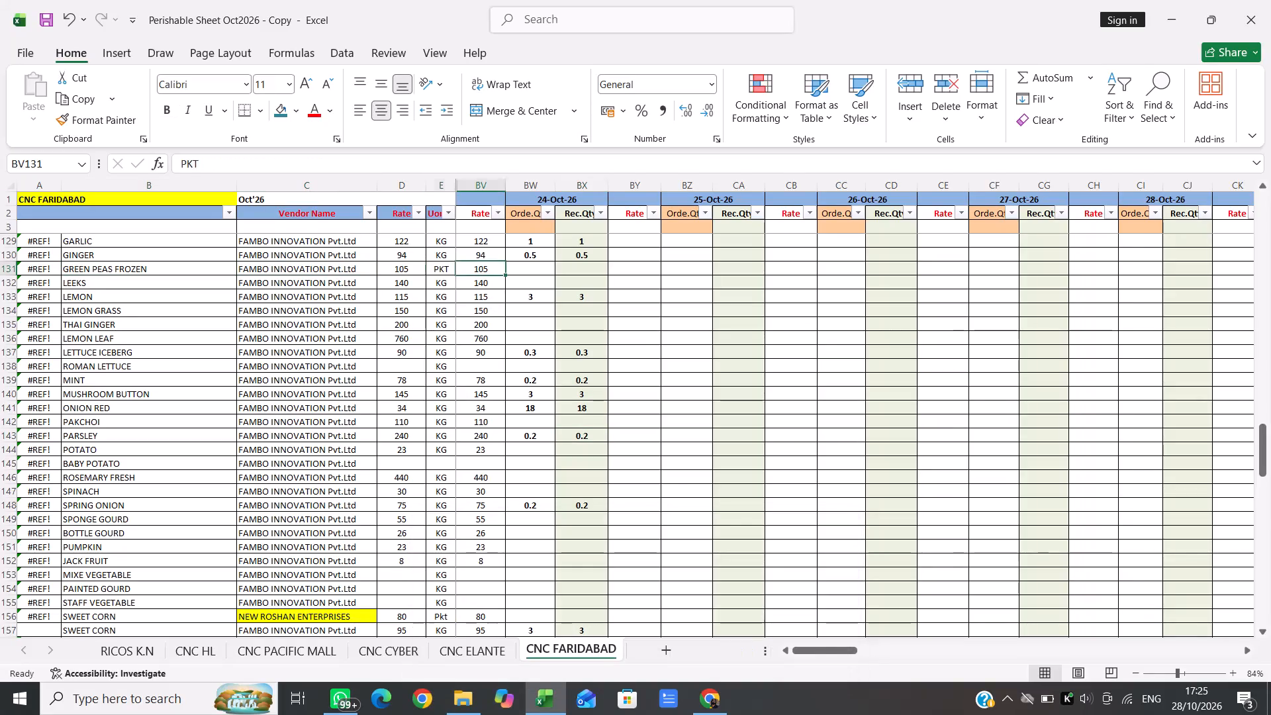
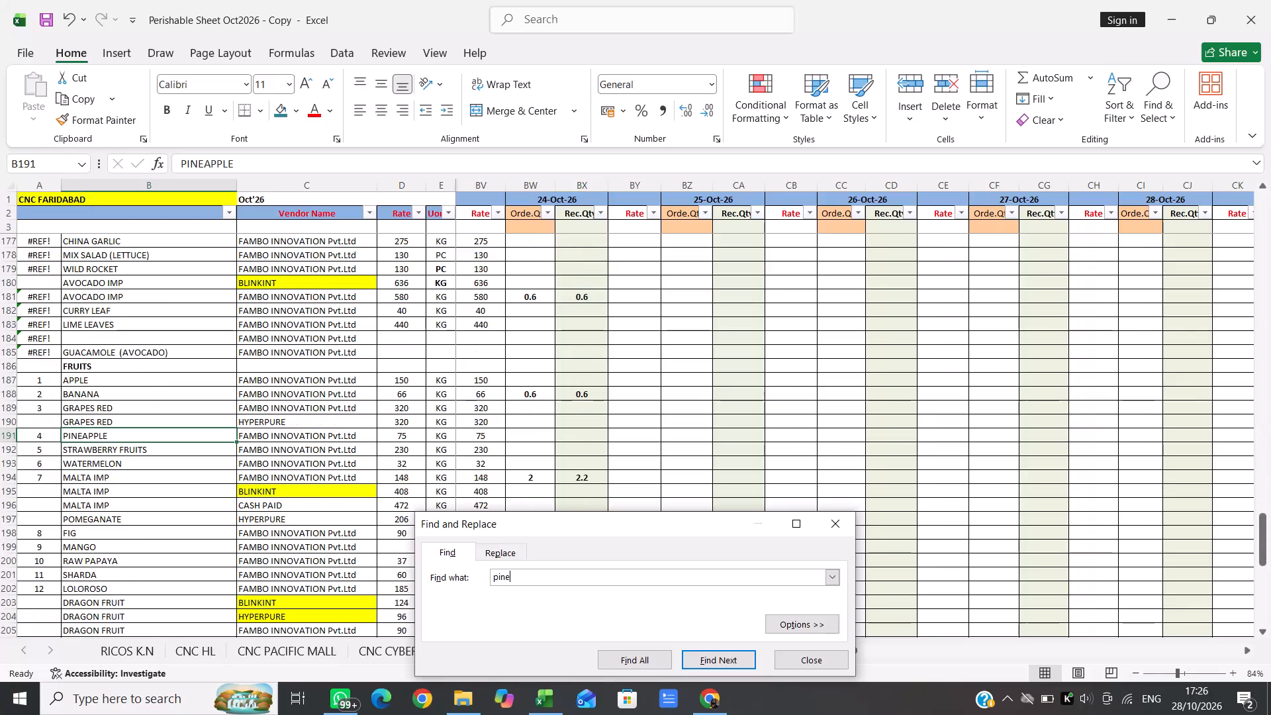
Enter an ordered quantity of 2 for PINEAPPLE from FAMBO INNOVATION under 24-Oct-26.
left_click(838, 524)
key("Right")
key("Right")
key("Right")
key("Right")
key("Right")
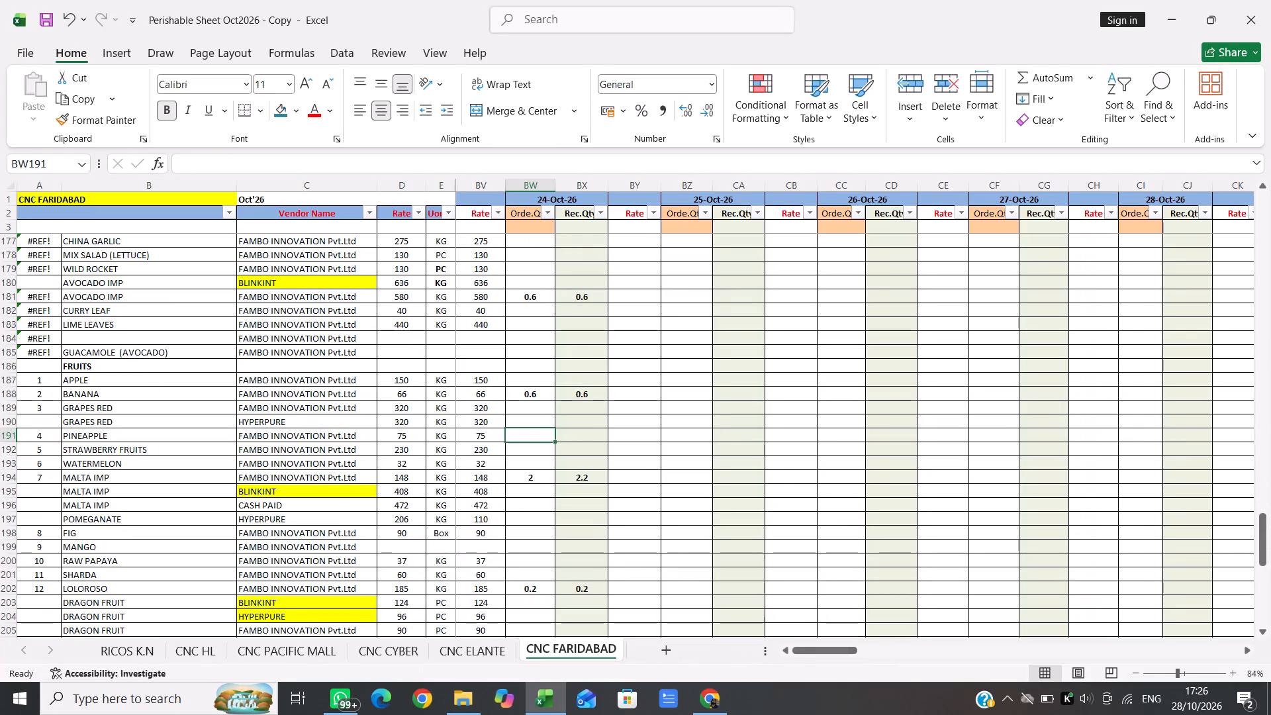
key("2")
key("Right")
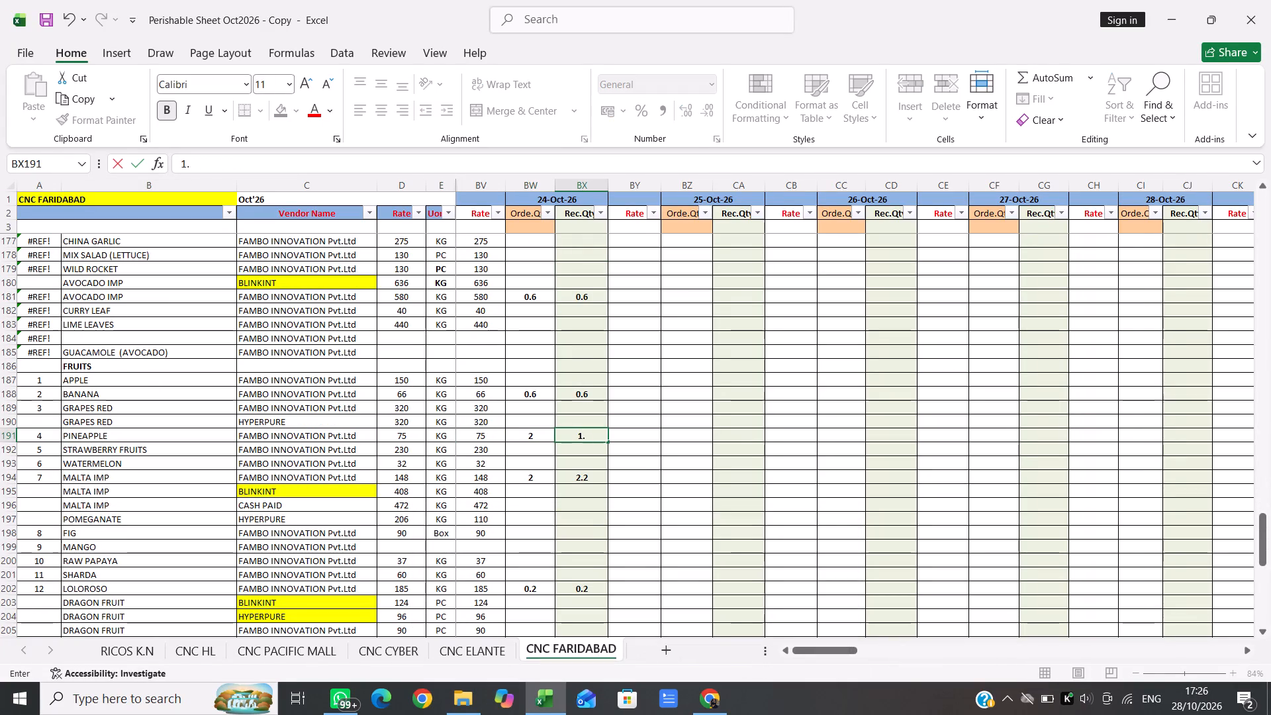
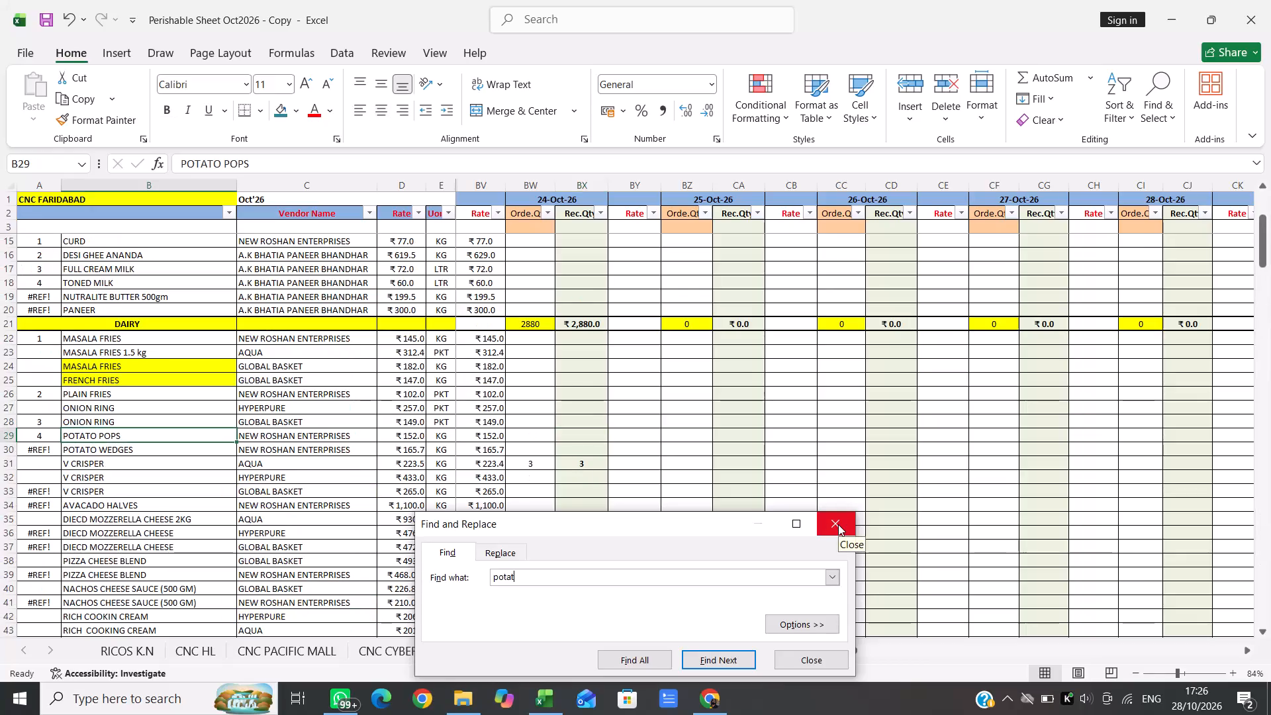
Find the POTATO row from FAMBO INNOVATION and enter an ordered quantity of 10 under 24-Oct-26.
left_click(838, 524)
key("ctrl+f")
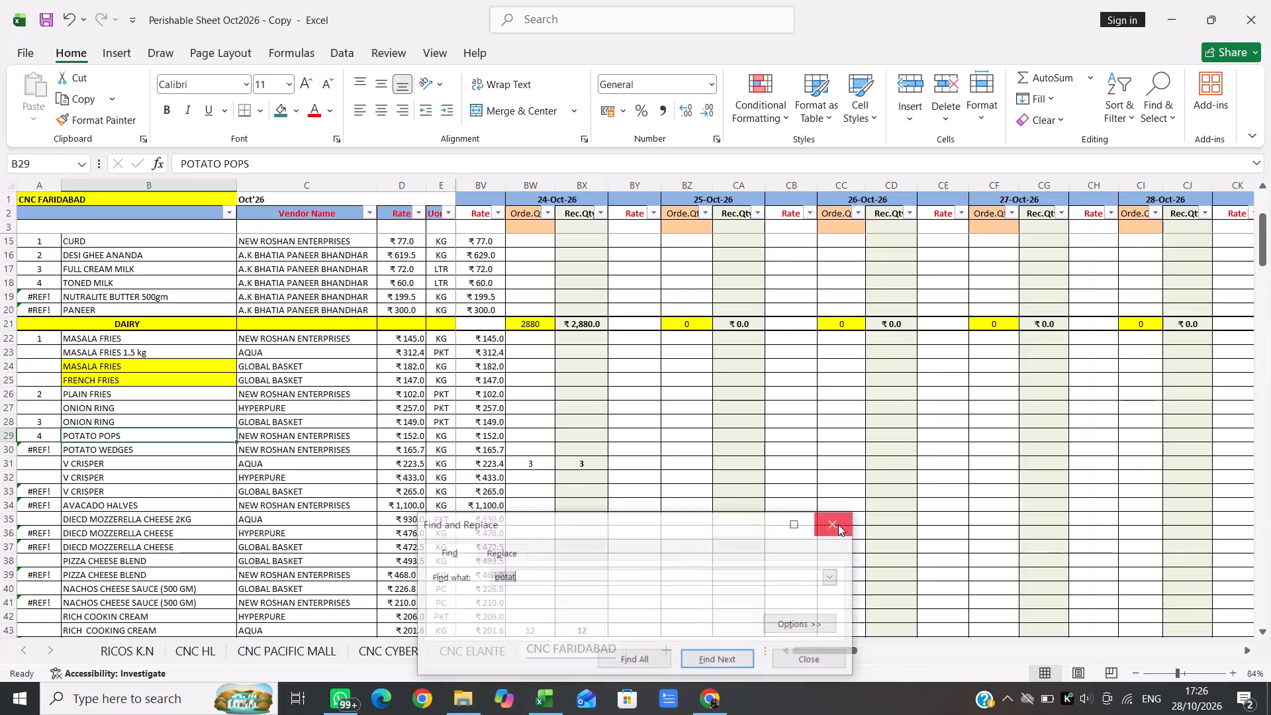
key("Return")
key("Return")
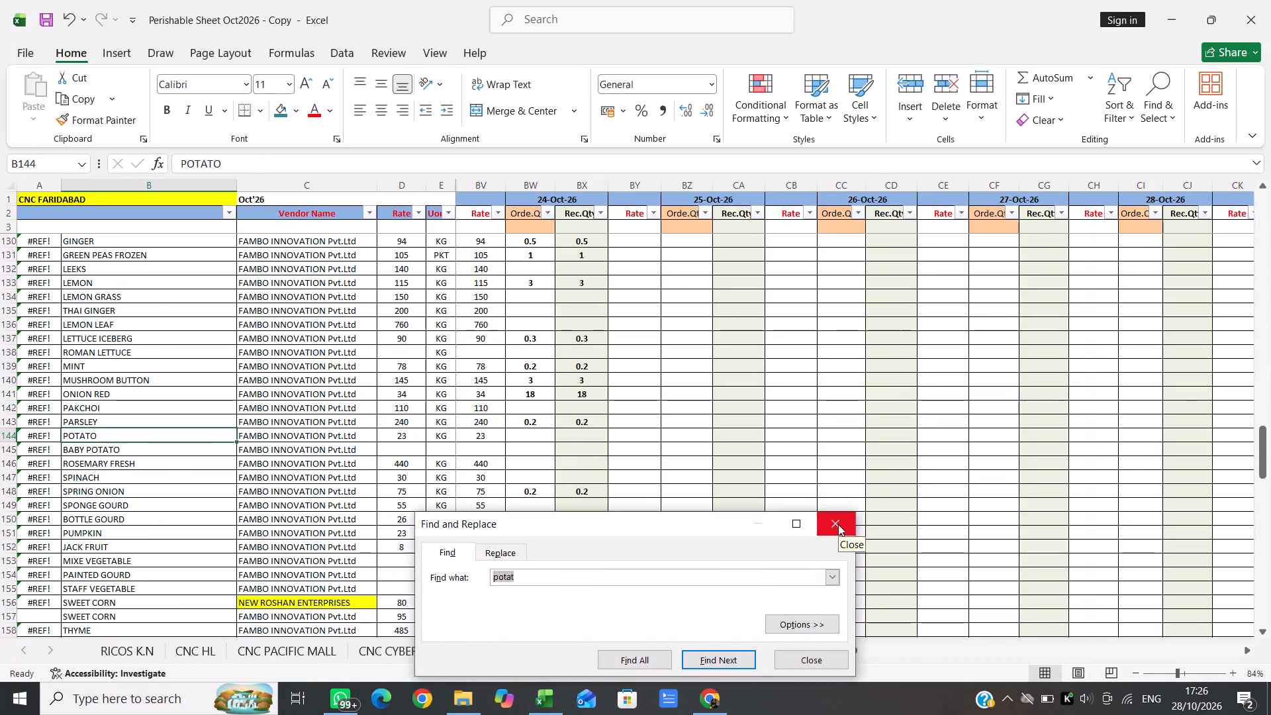
left_click(838, 524)
key("Right")
key("Right")
key("Right")
key("Right")
key("Right")
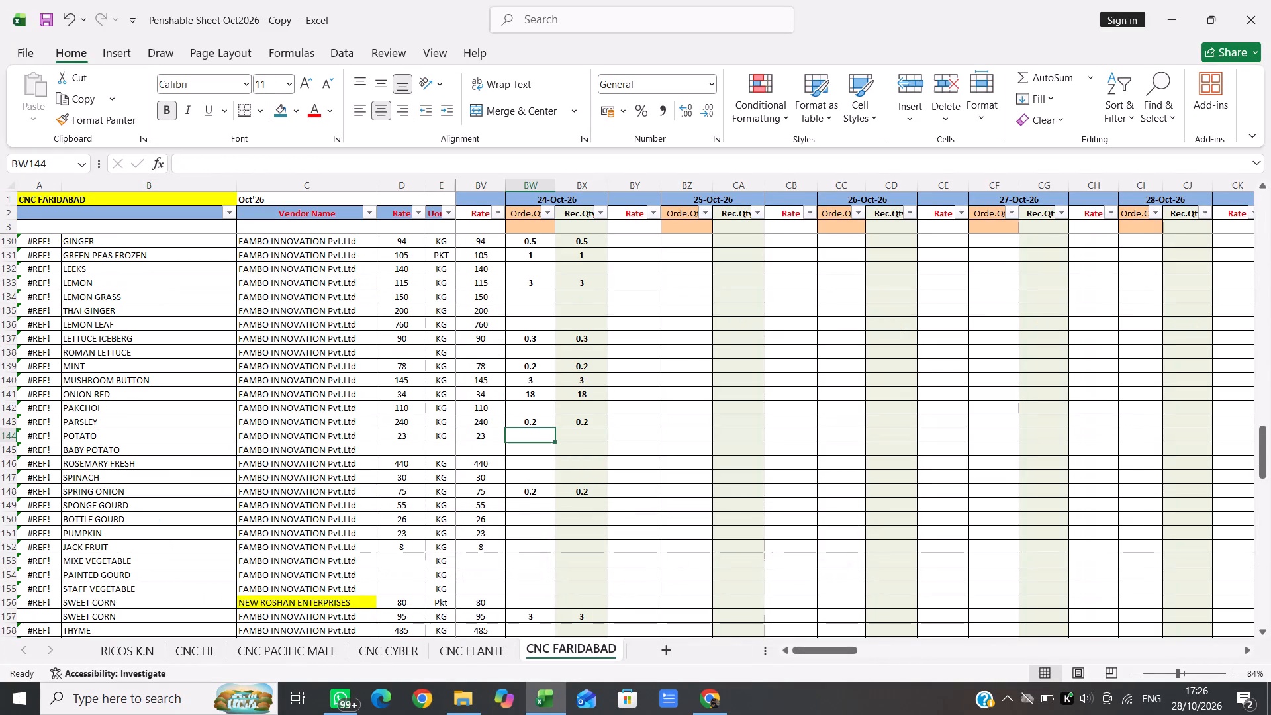
type("10")
key("Right")
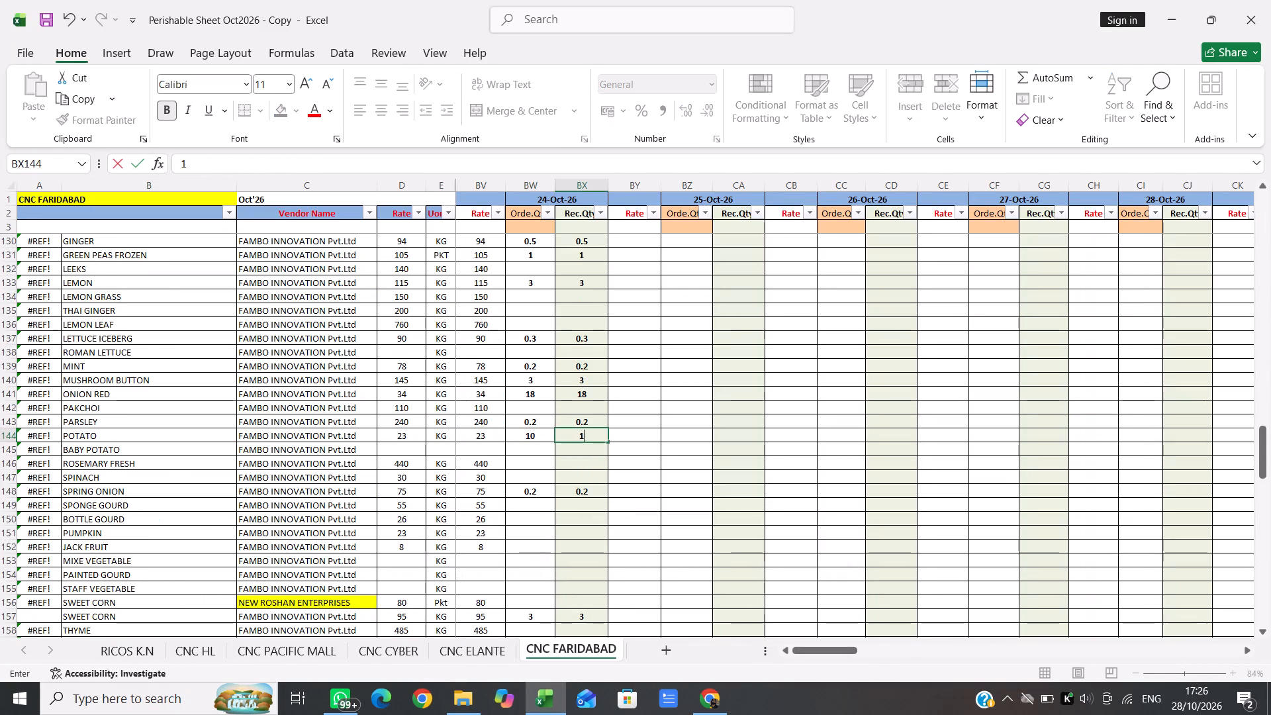
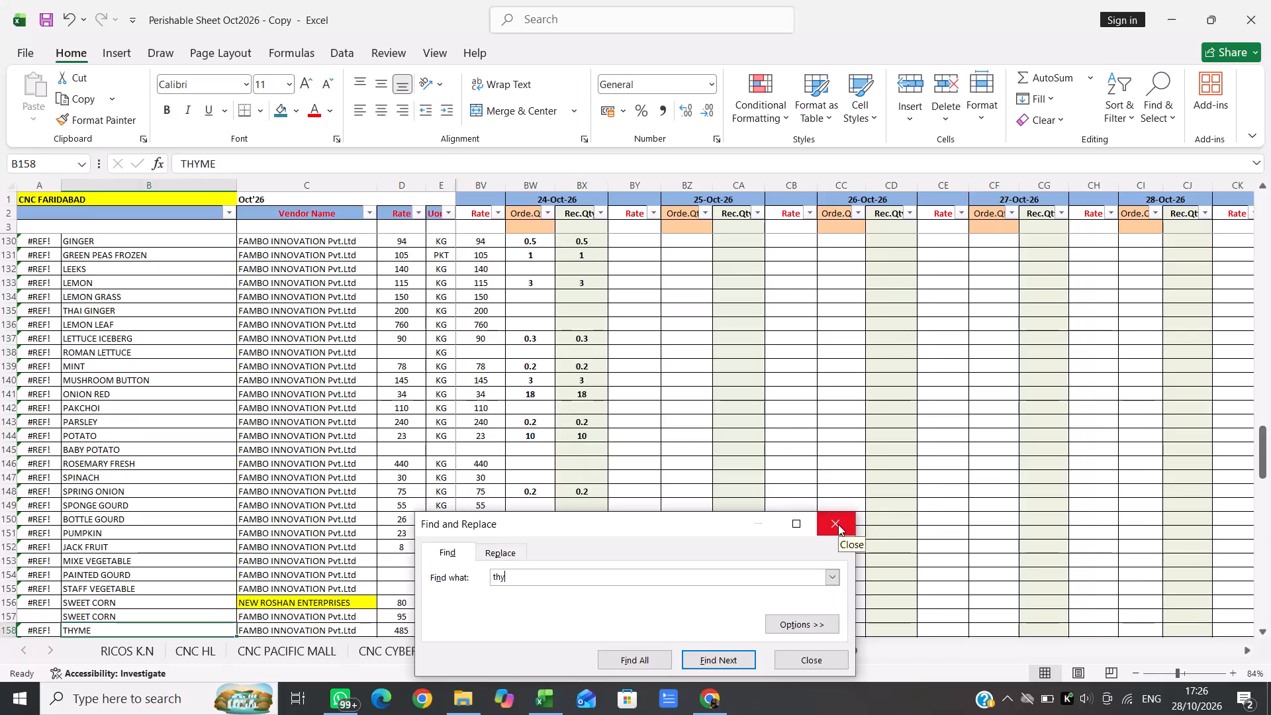
Close the search and go to the THYME row's ordered quantity cell under 24-Oct-26.
left_click(838, 524)
key("Right")
key("Right")
key("Right")
key("Right")
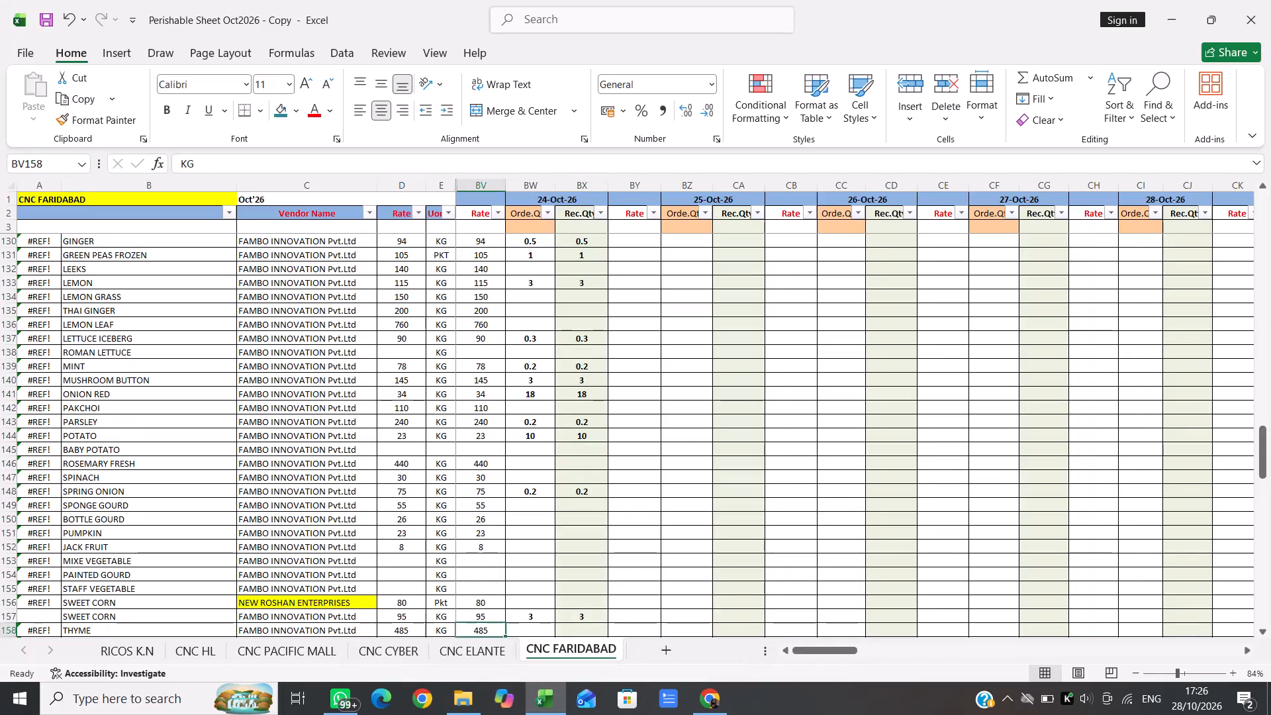
key("Right")
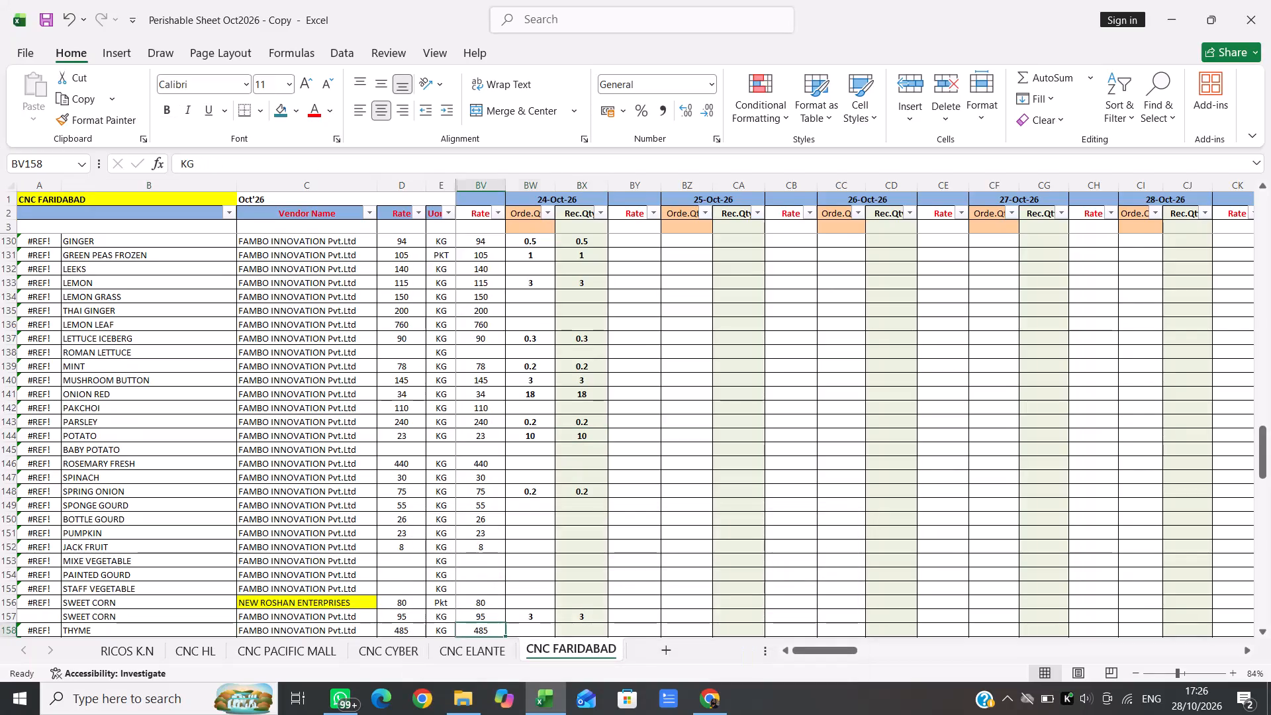
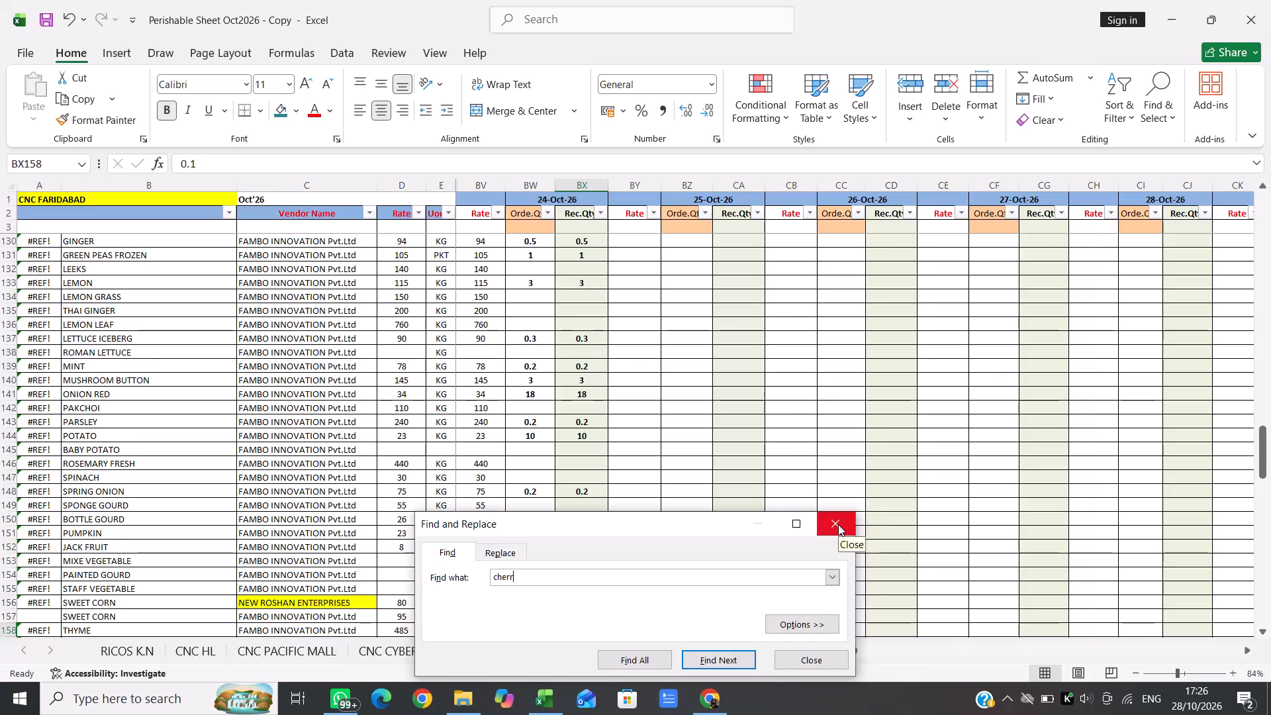
Find the CHERRY TOMATO row with the search term "cherr", close the search and move along the row toward the 24-Oct-26 quantities.
key("Return")
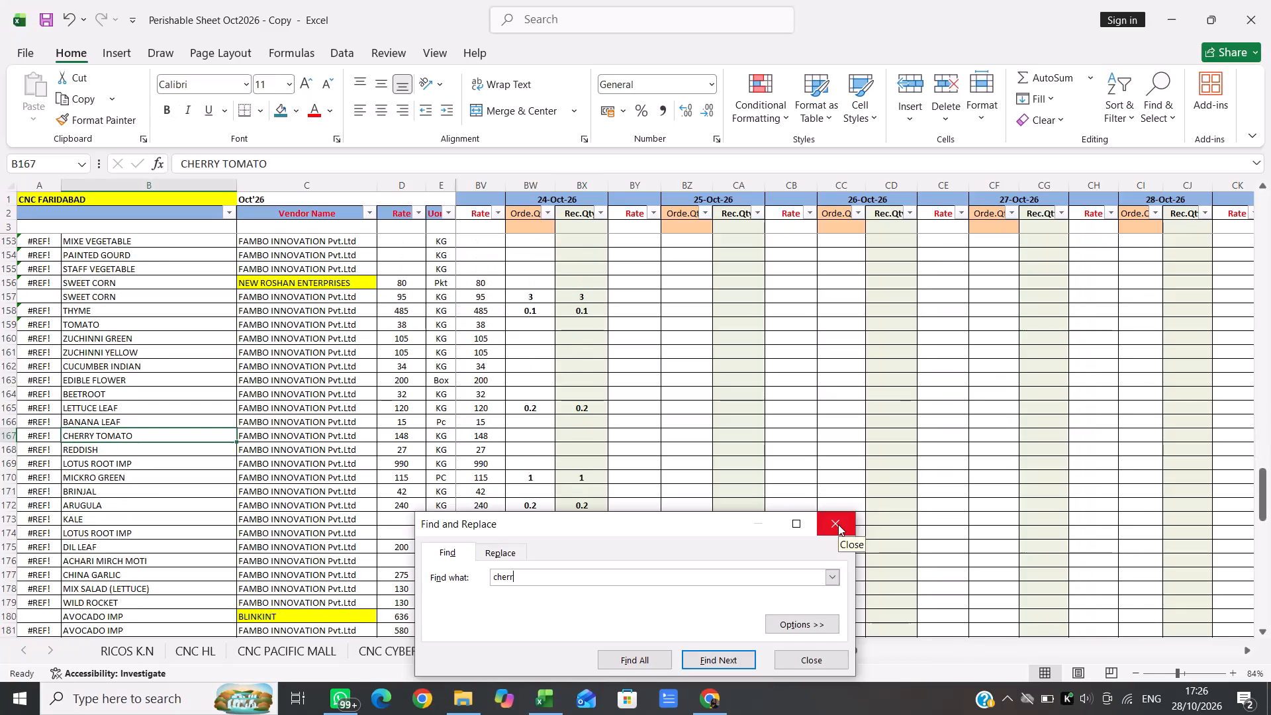
left_click(838, 524)
key("Right")
key("Right")
key("Right")
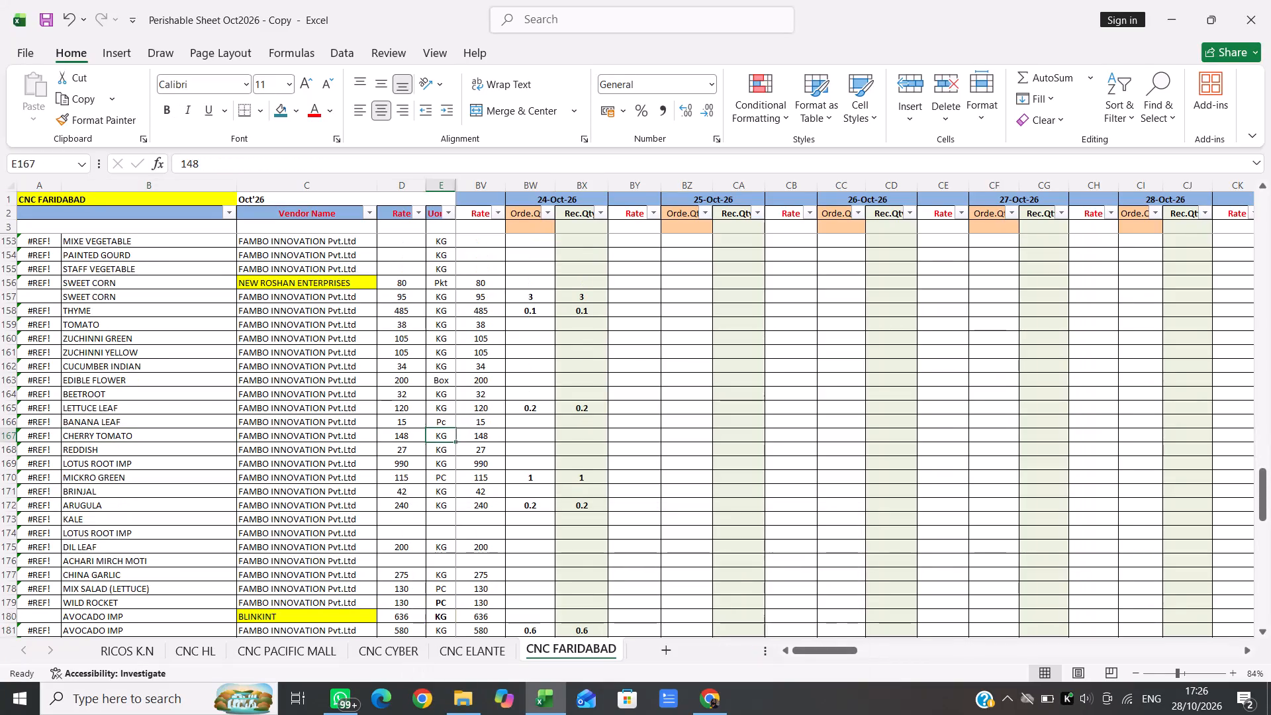
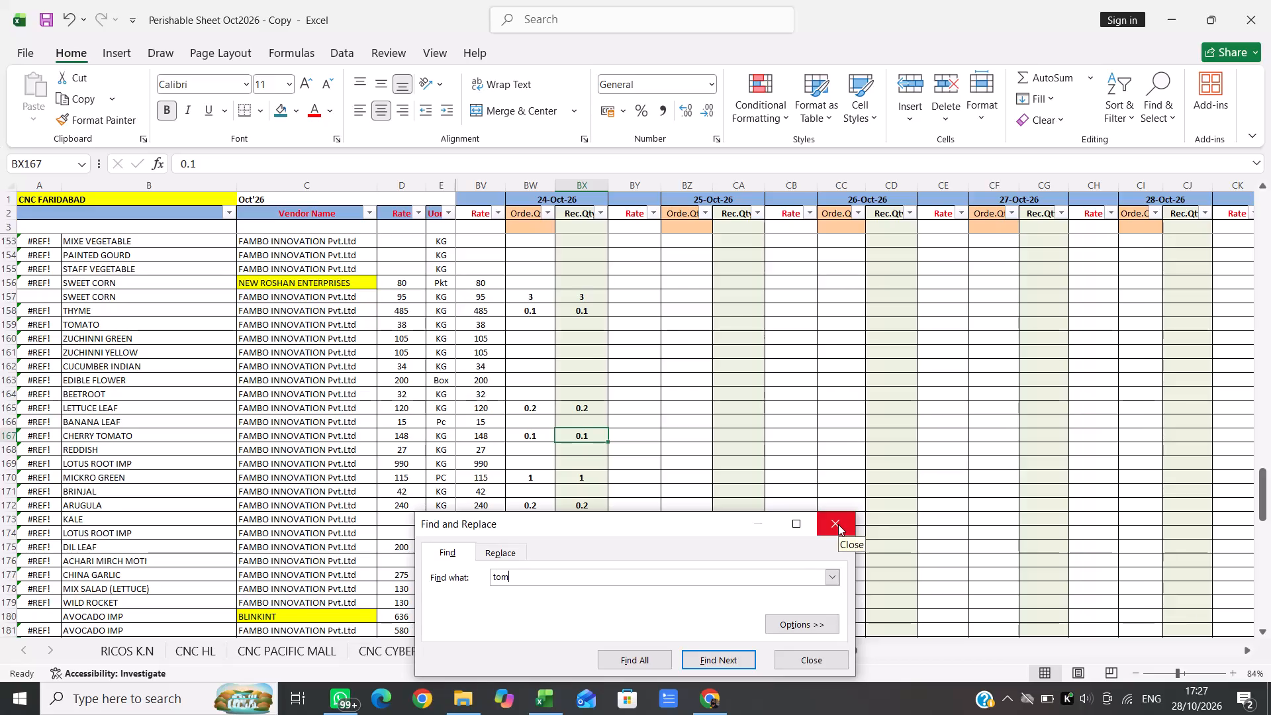
Find the TOMATO row with the search term "tom", close the search and move along the row toward the 24-Oct-26 quantities.
key("BackSpace")
key("t")
key("Return")
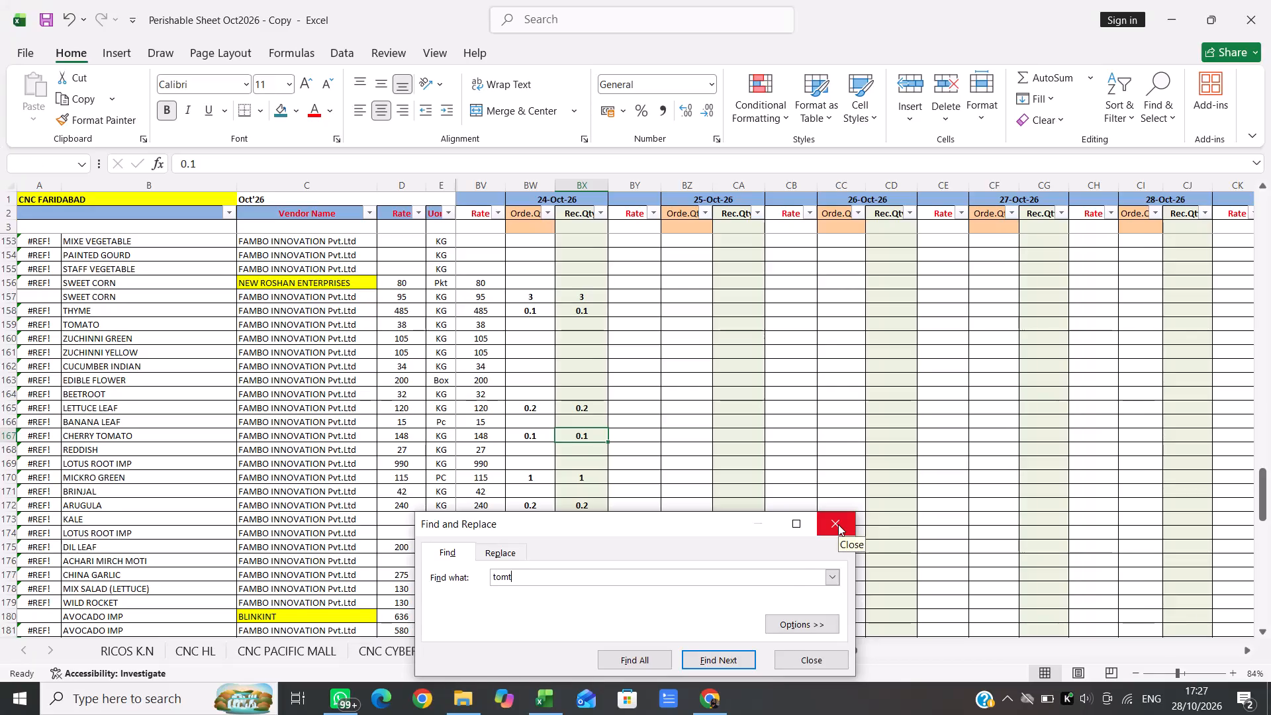
key("Return")
key("BackSpace")
key("Return")
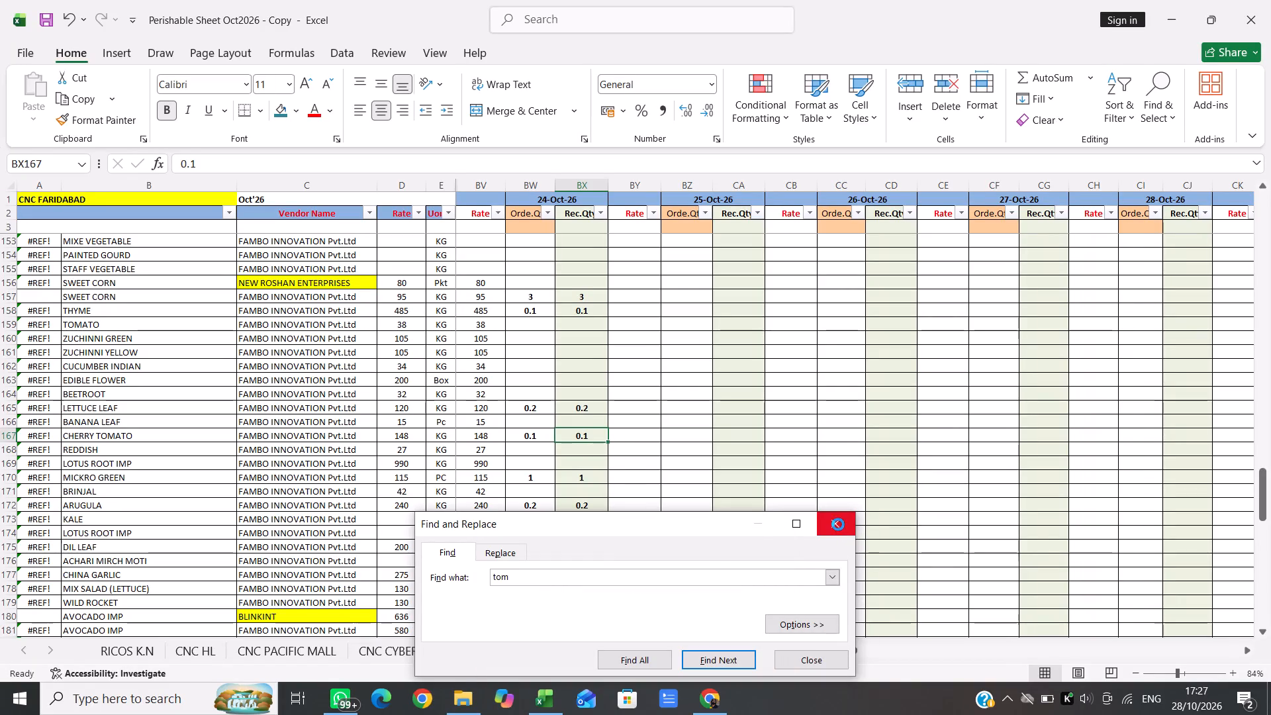
left_click(838, 524)
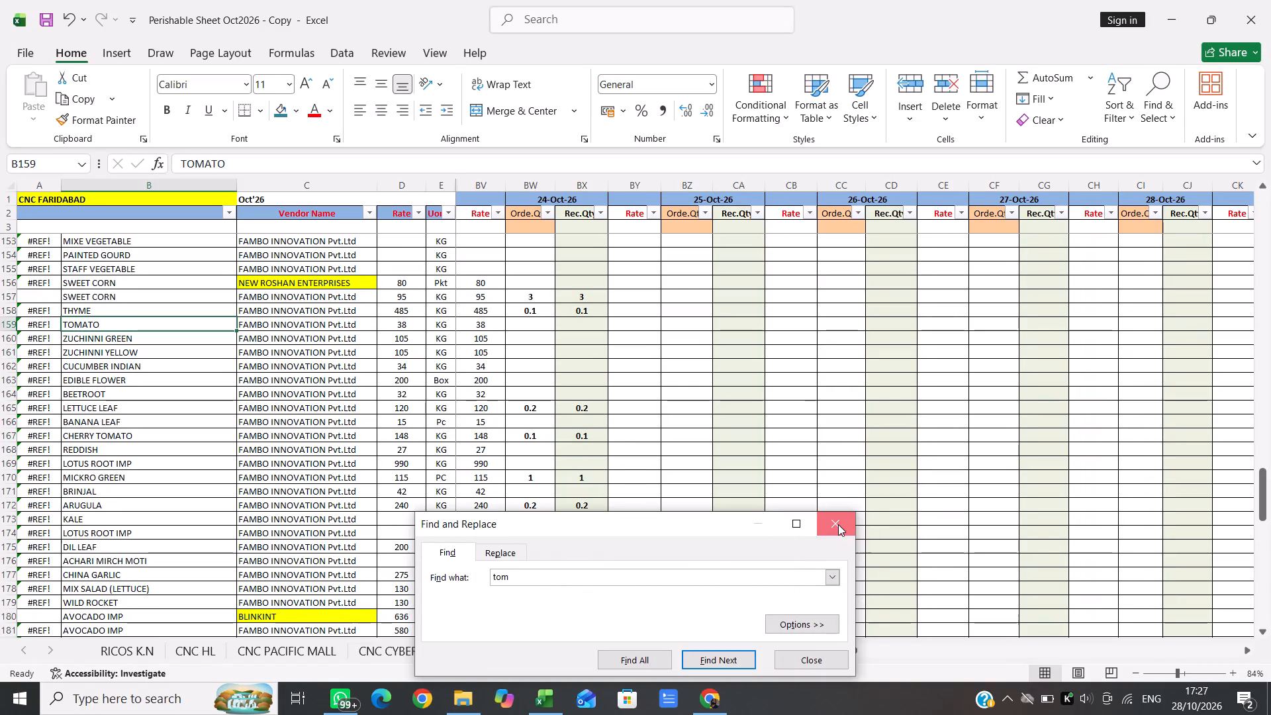
key("Right")
key("Right")
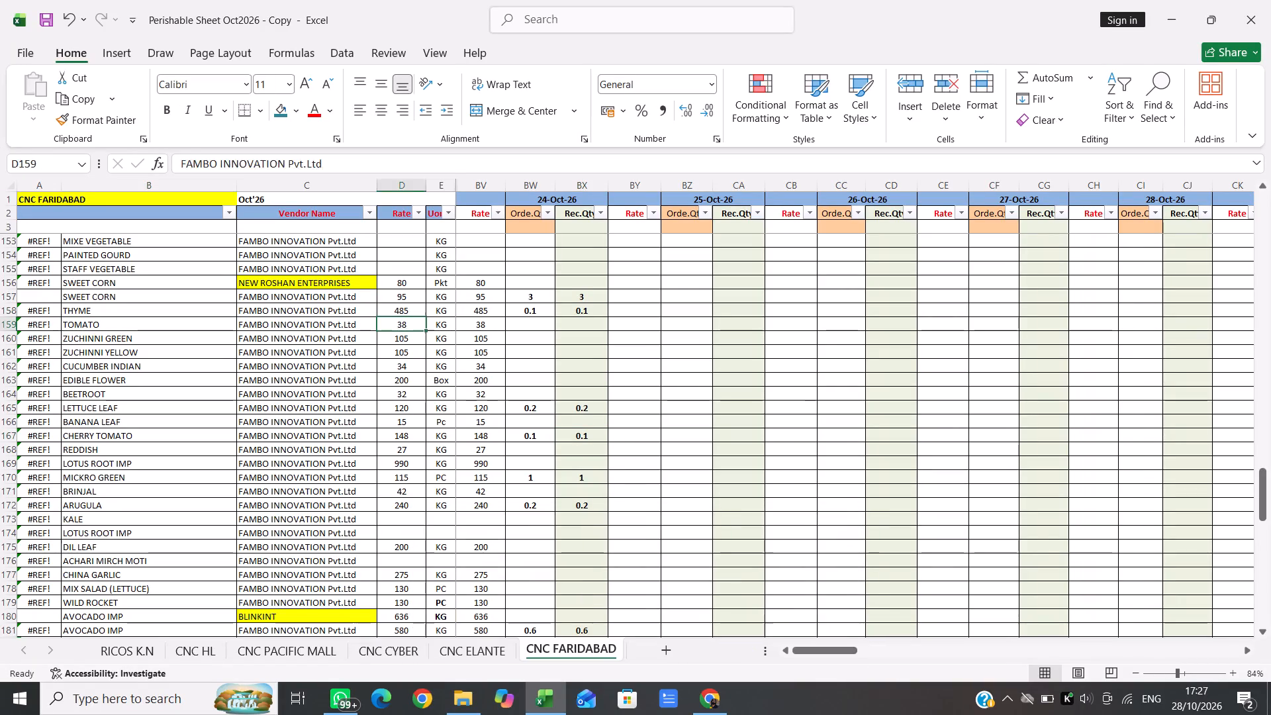
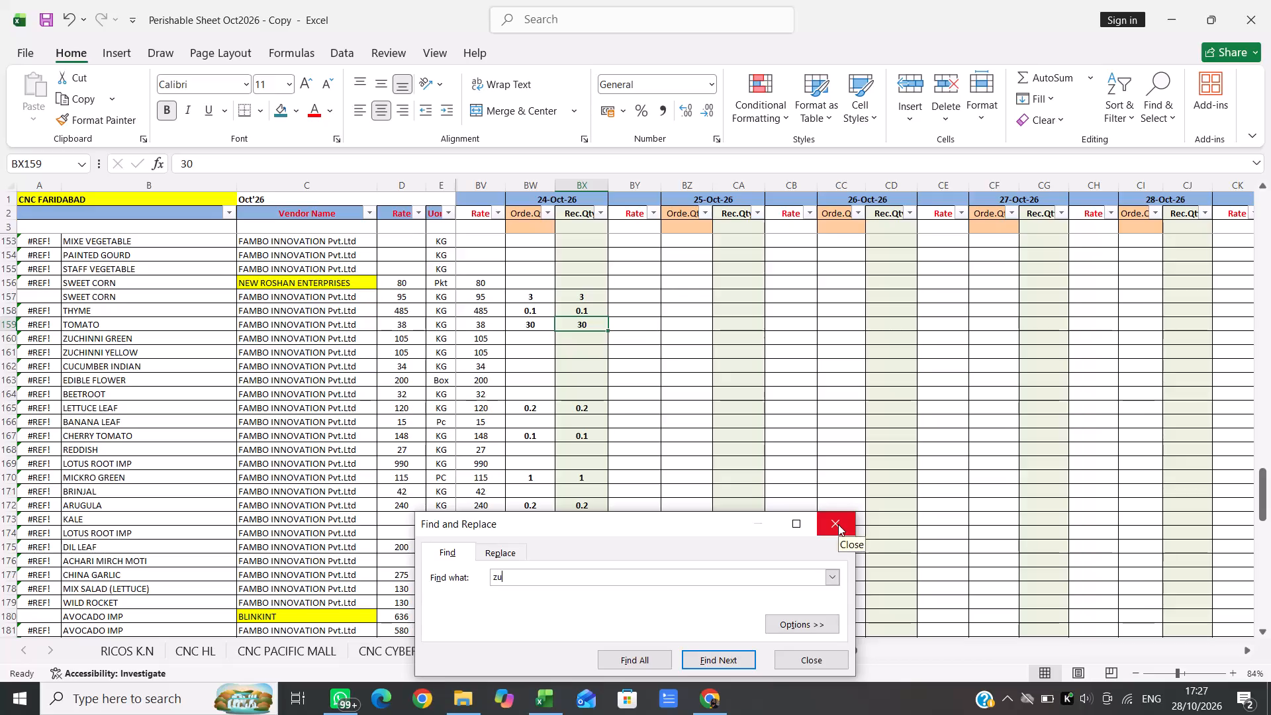
Find the ZUCHINNI GREEN row with the search term "zu" and enter 0.5 as its ordered quantity for 24-Oct-26.
key("Return")
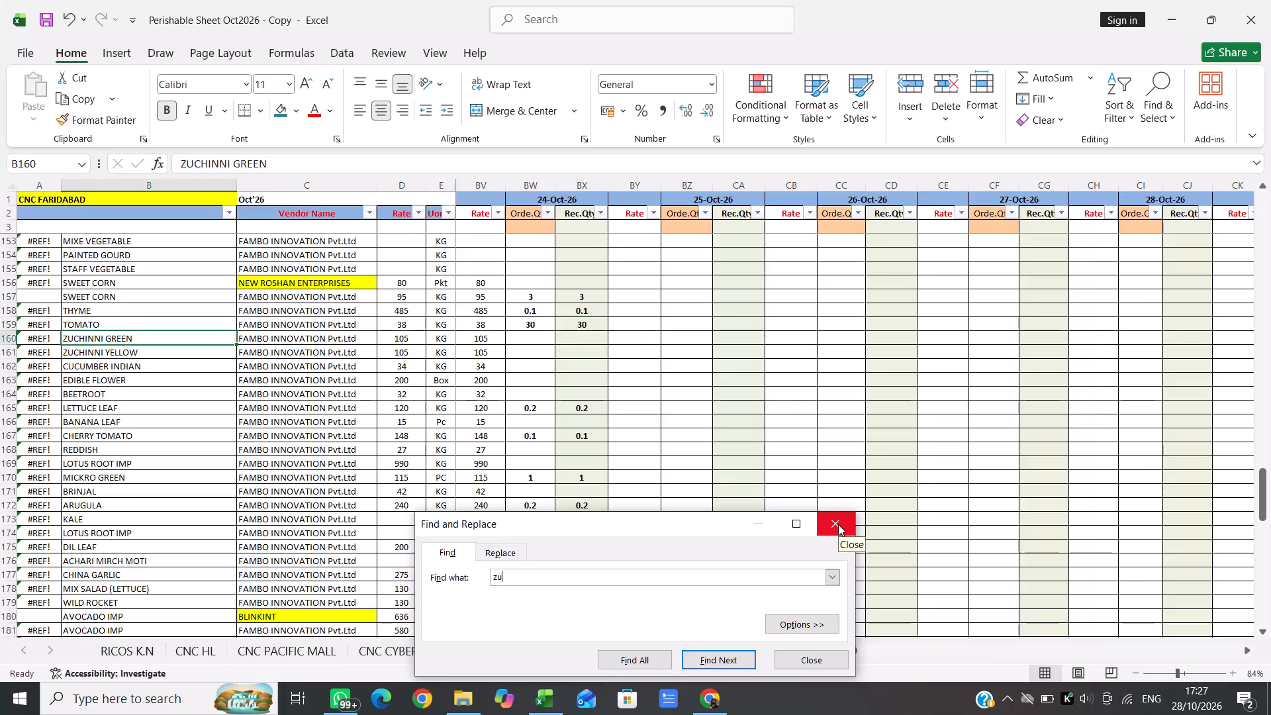
left_click(838, 524)
key("Right")
key("Right")
key("Right")
key("Right")
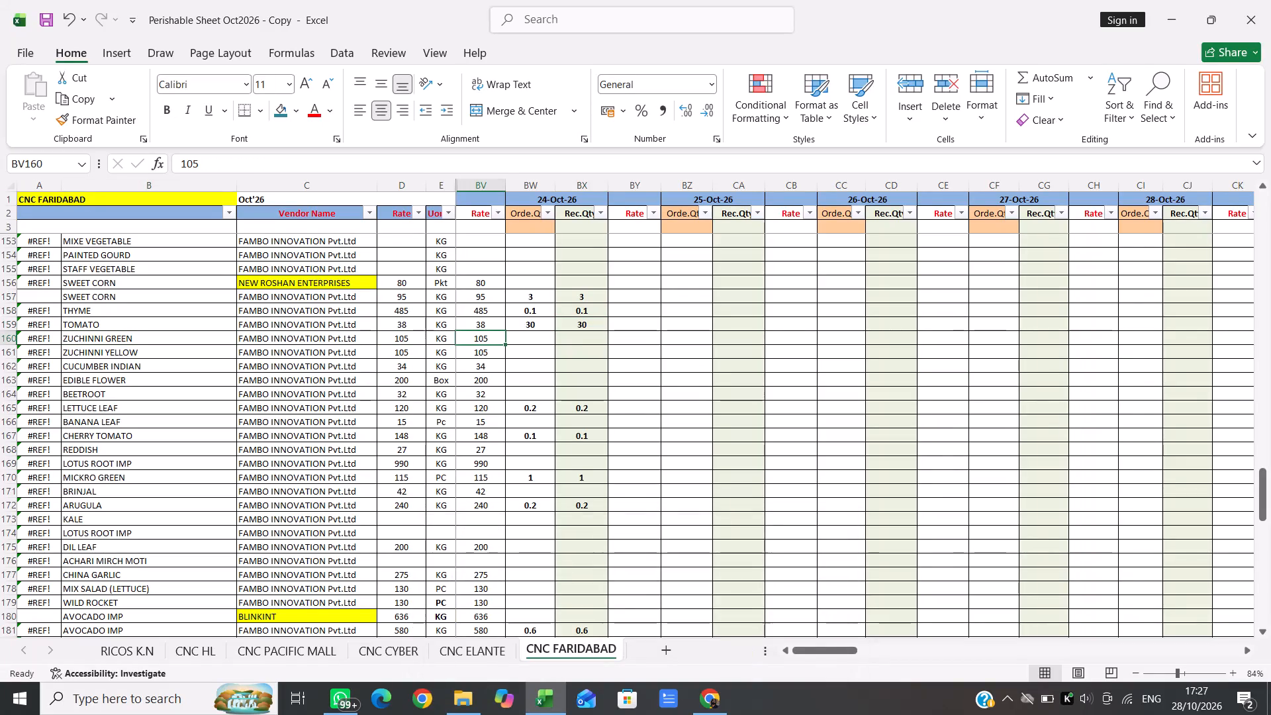
key("Right")
type("0.5")
key("Right")
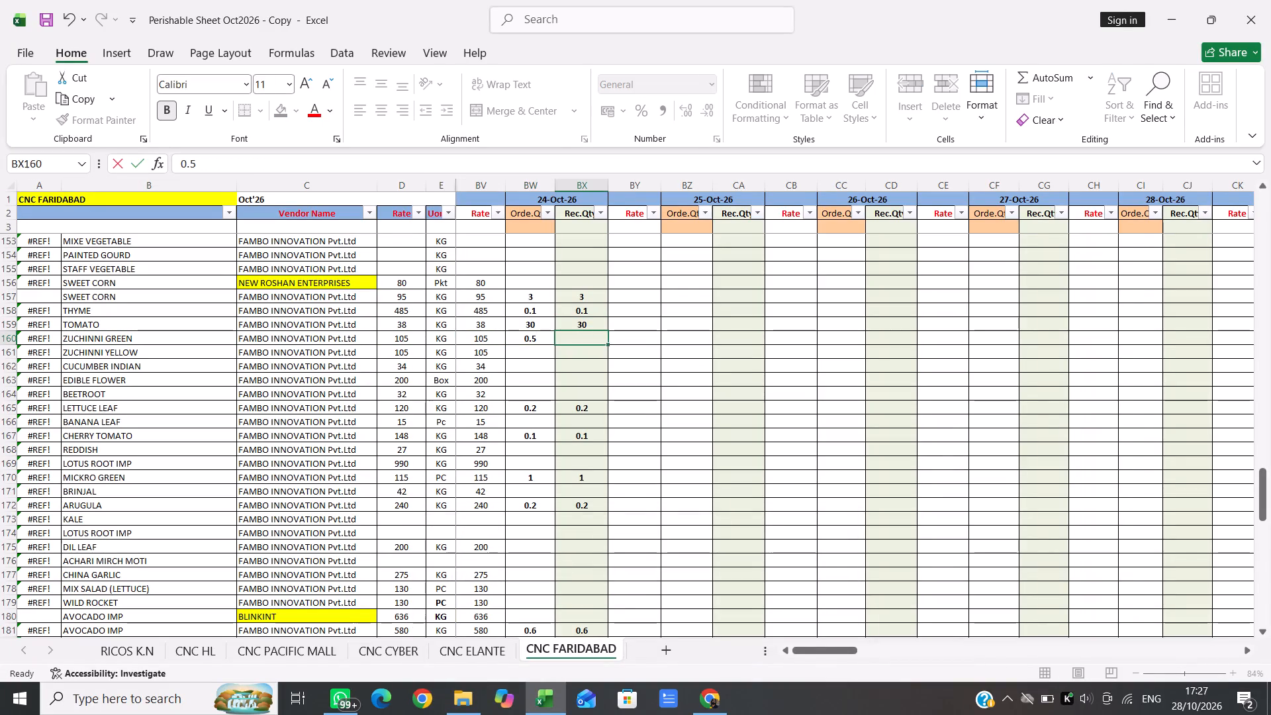
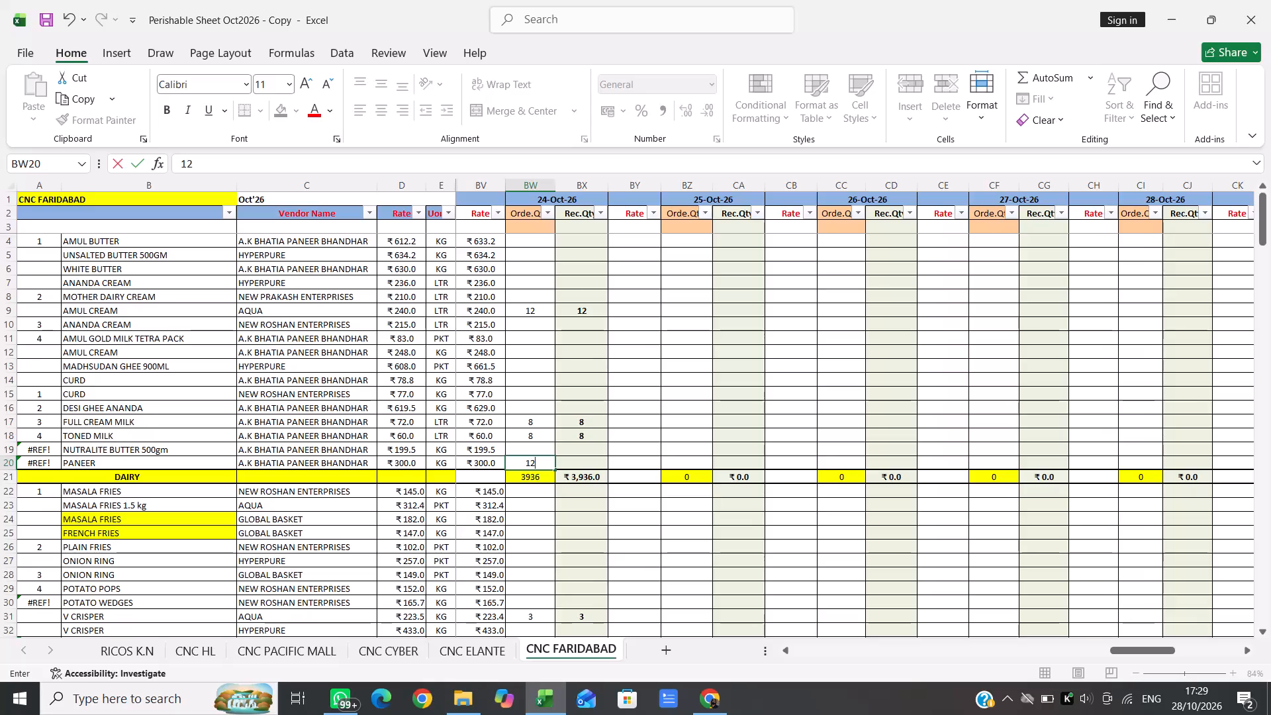
Enter 12 as the ordered quantity of PANEER for 24-Oct-26.
key("Right")
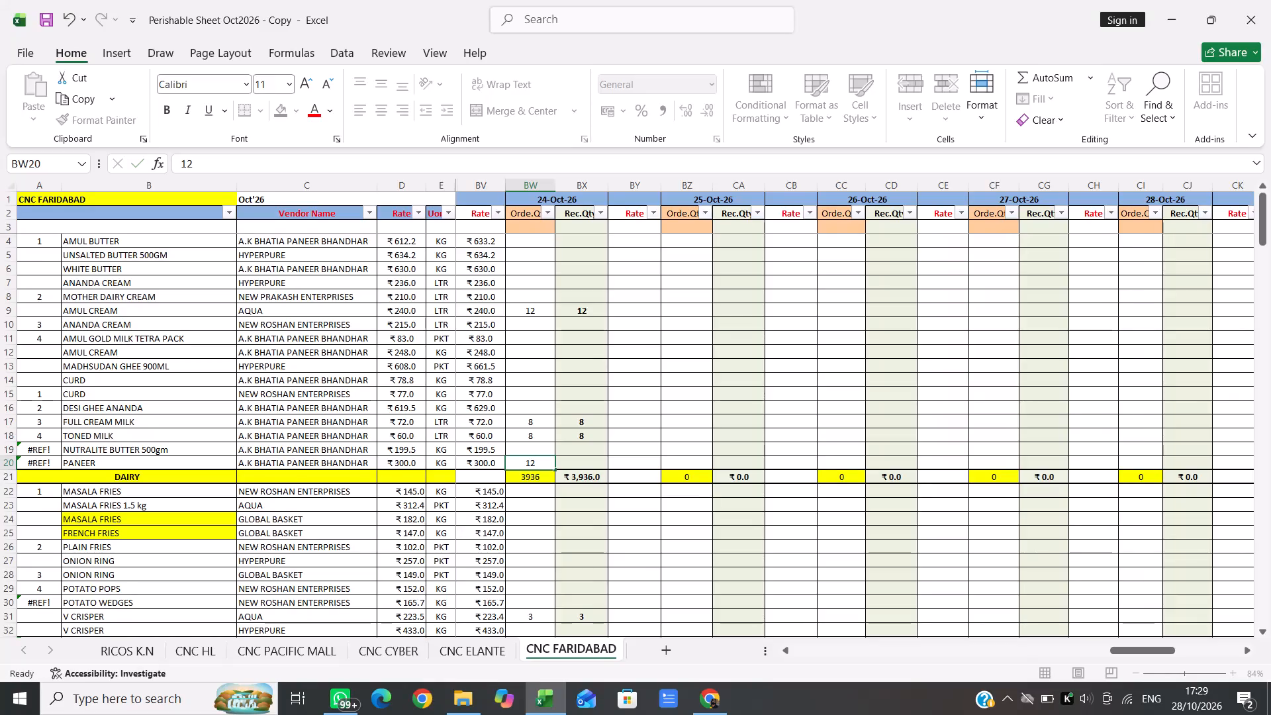
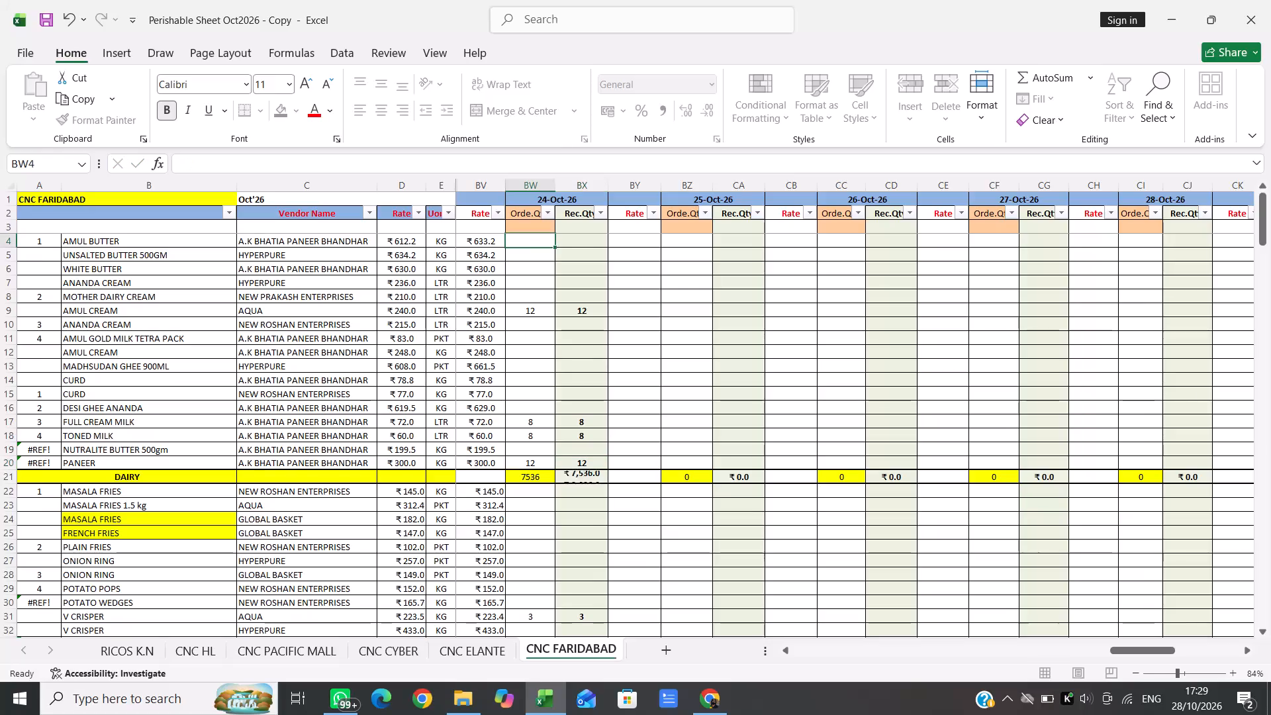
Enter 0.5 as the ordered quantity of AMUL BUTTER for 24-Oct-26.
type("0.5")
key("Right")
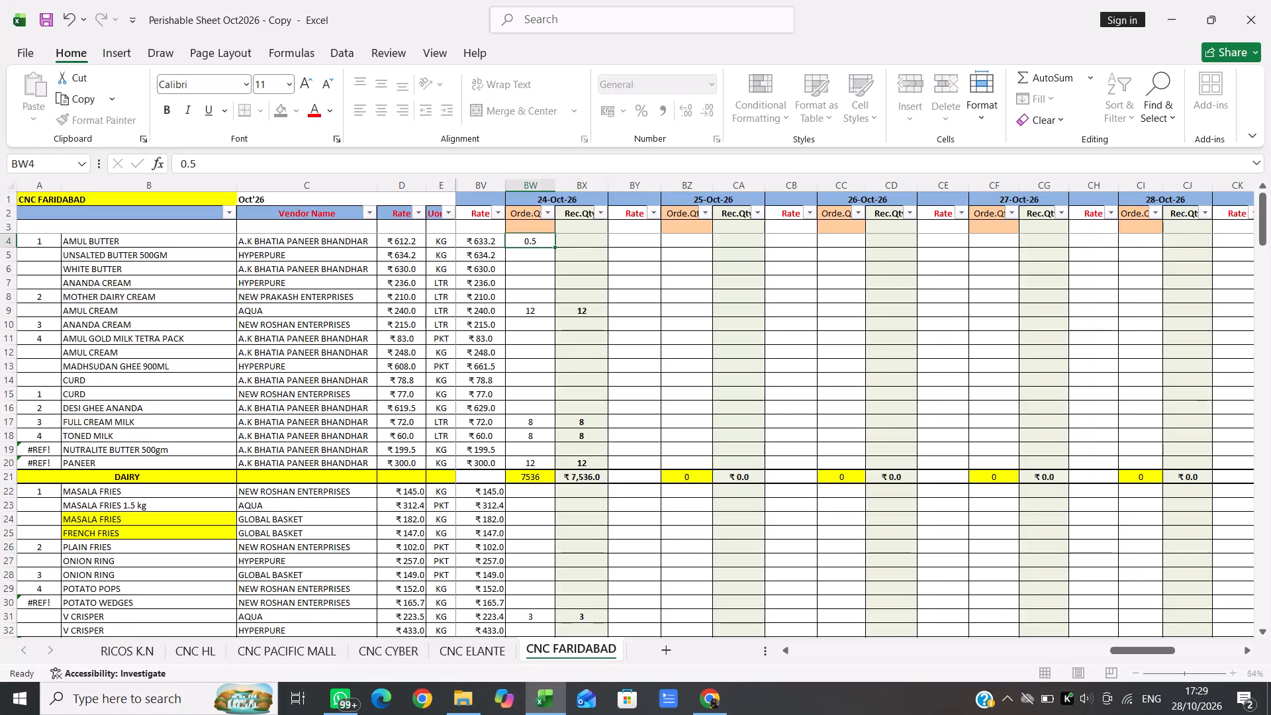
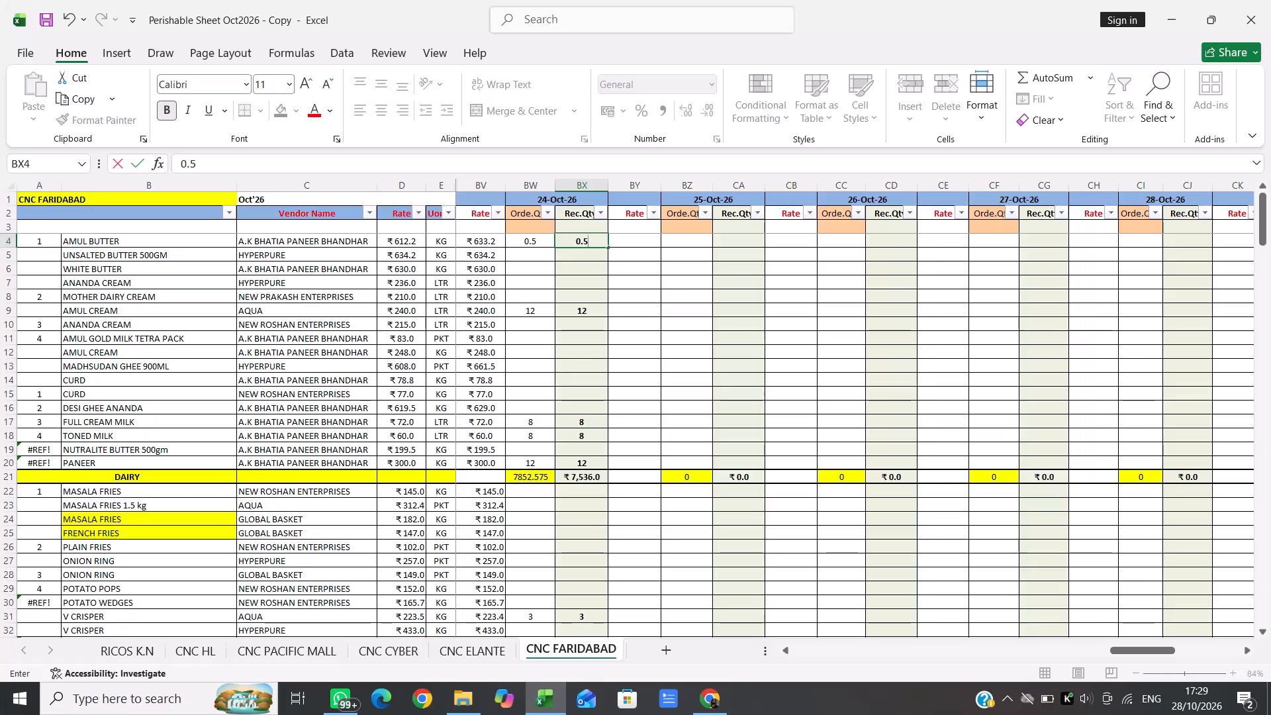
Commit 0.5 as the received quantity of AMUL BUTTER for 24-Oct-26 and select the item's rate for that date.
left_click(488, 238)
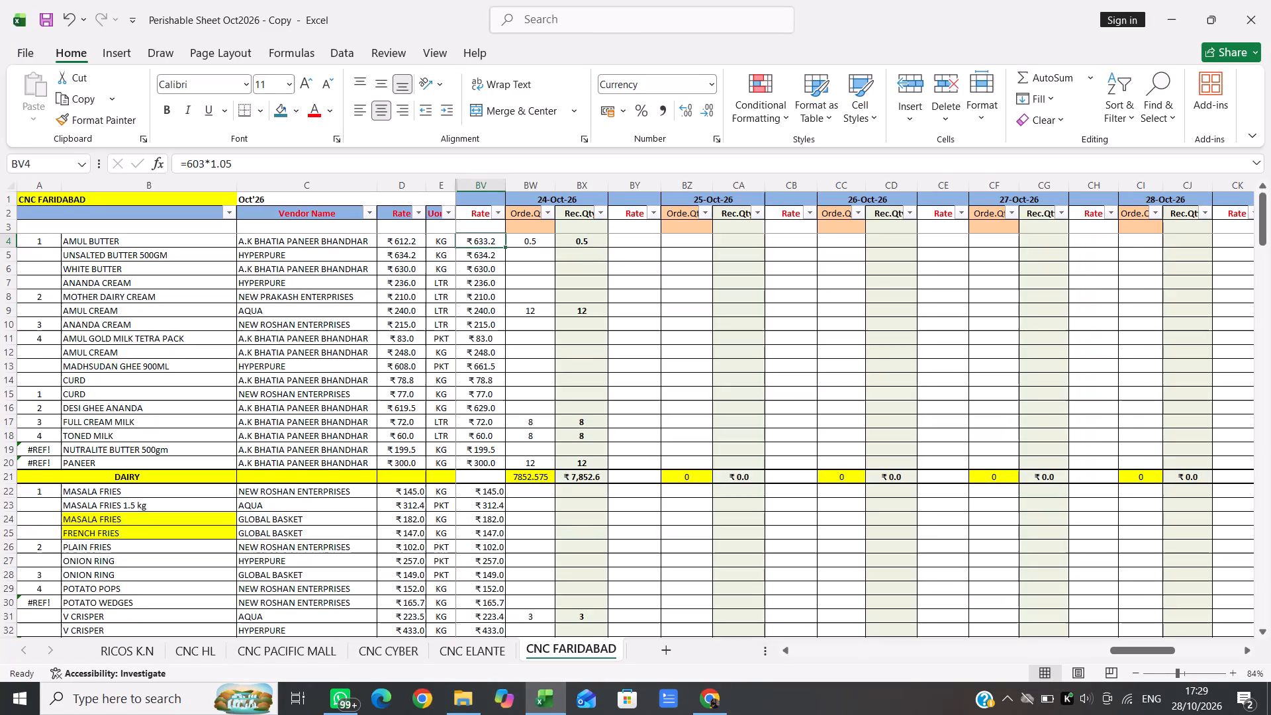
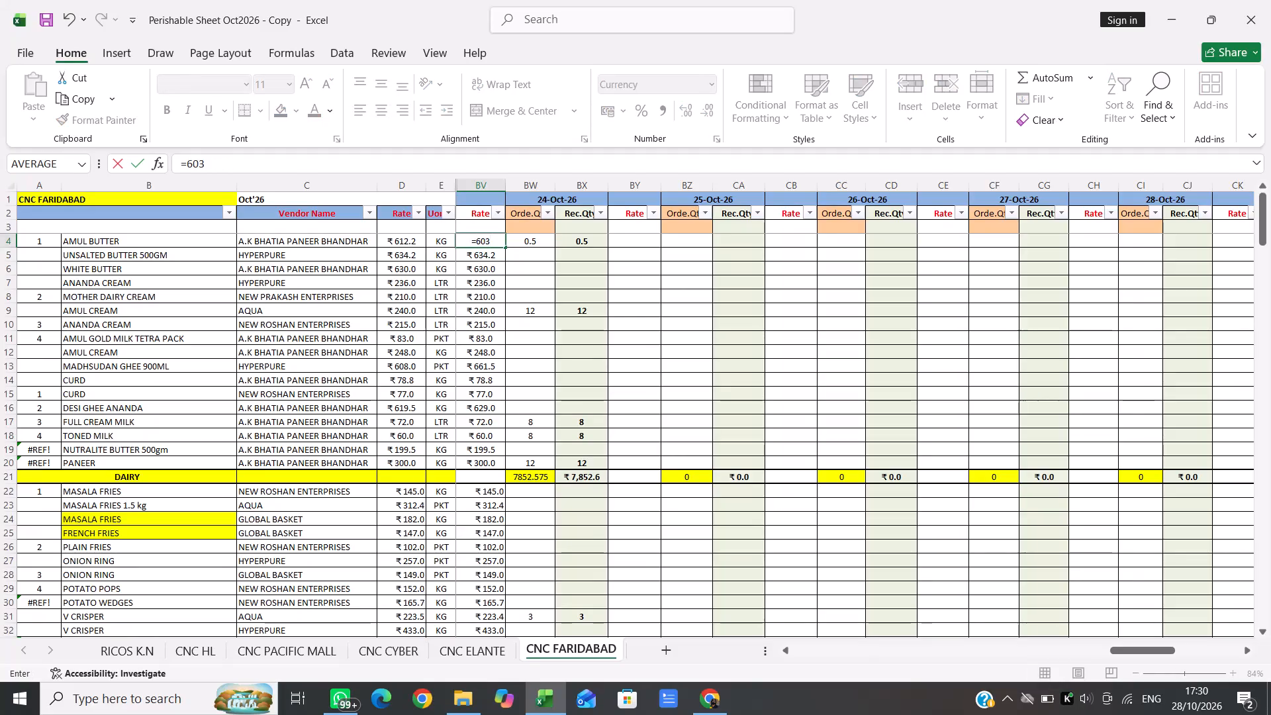
Set the AMUL BUTTER rate for 24-Oct-26 with the formula =603*1.05.
type("*1.05")
key("Return")
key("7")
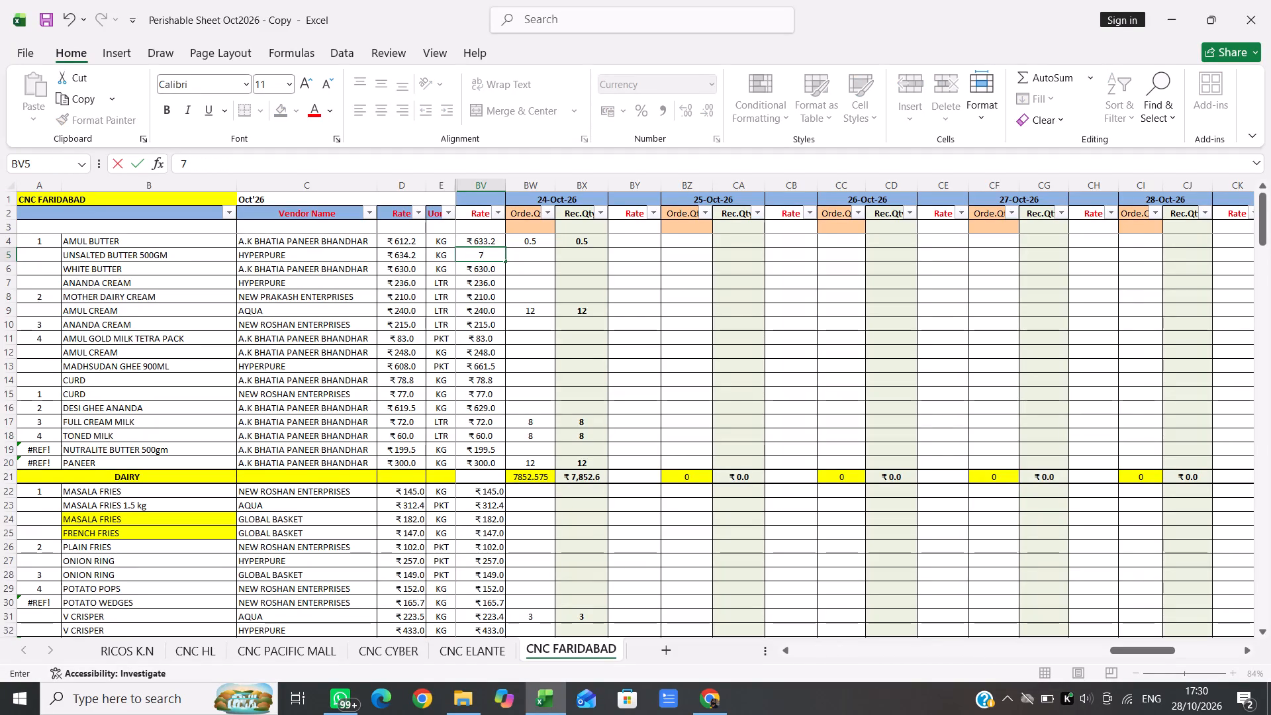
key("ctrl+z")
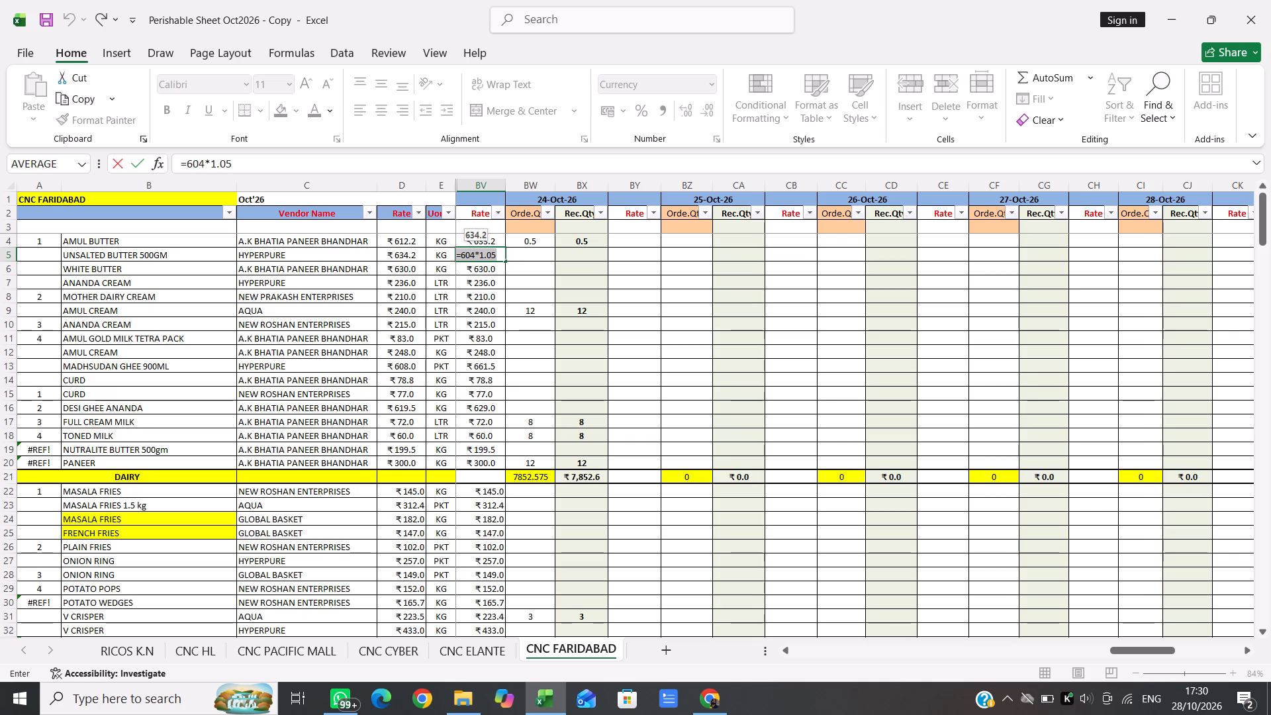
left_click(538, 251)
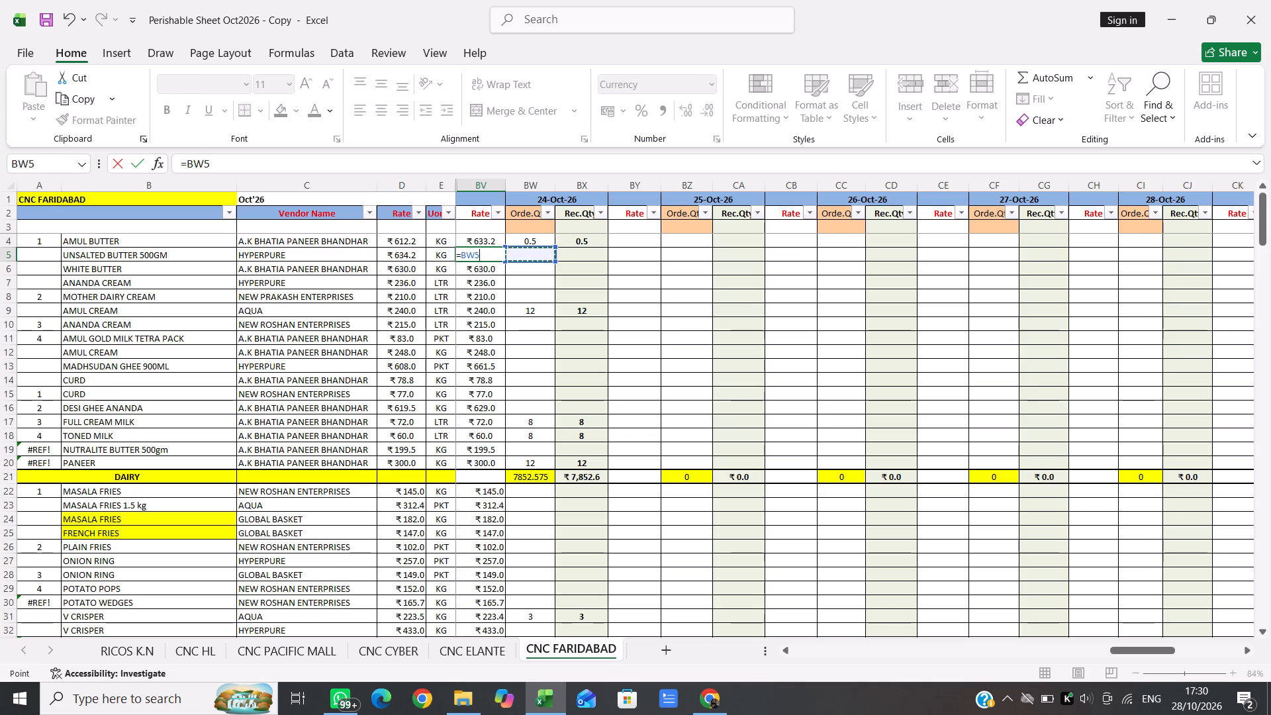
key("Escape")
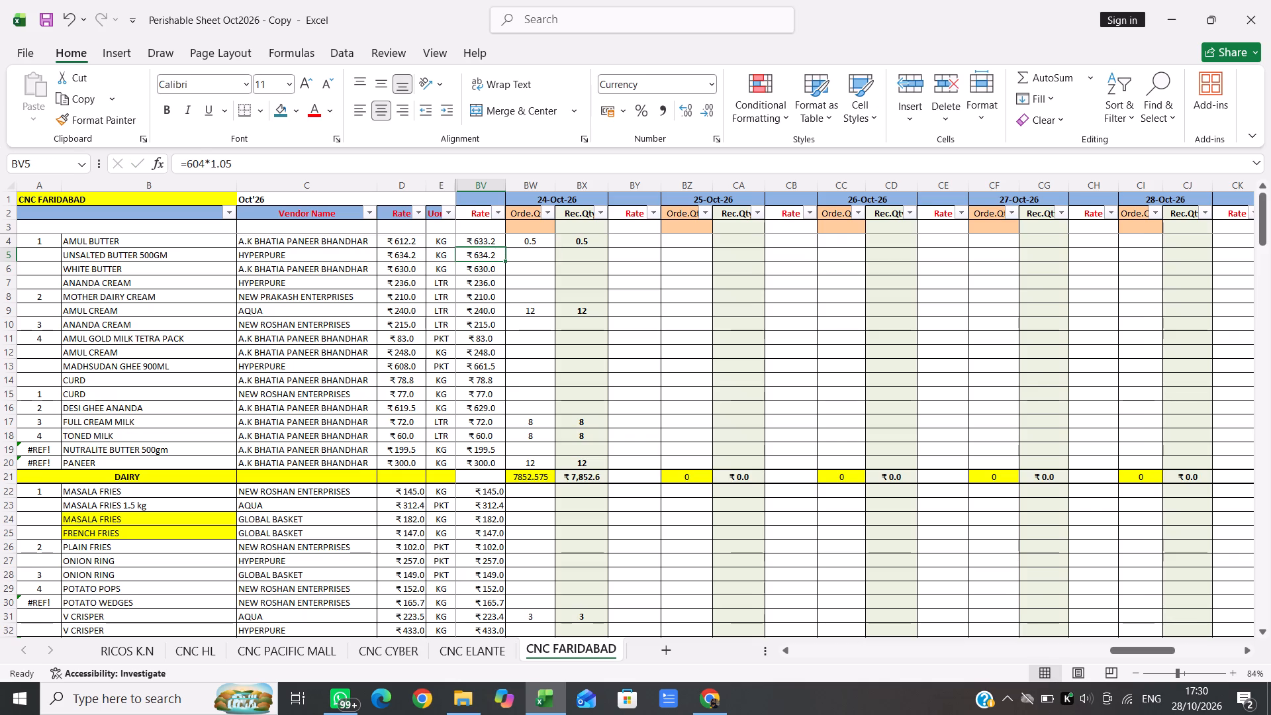
Select the AMUL BUTTER rate for 24-Oct-26 again.
left_click(491, 238)
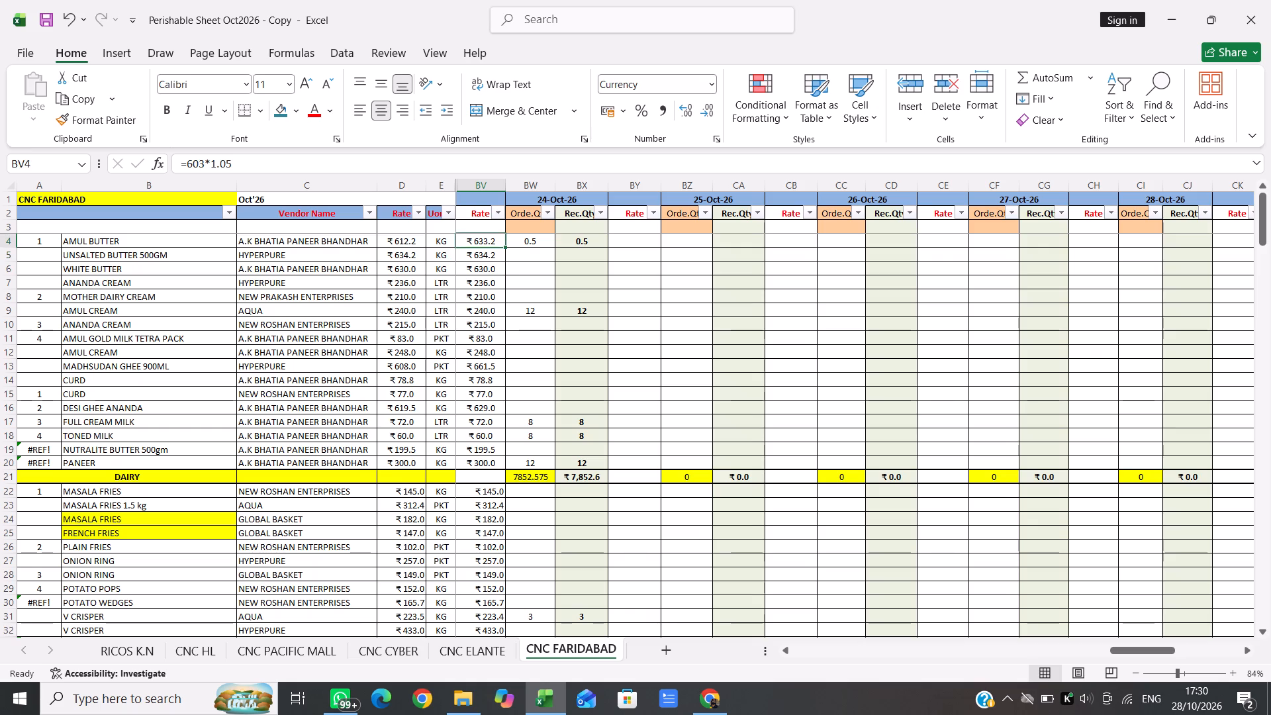
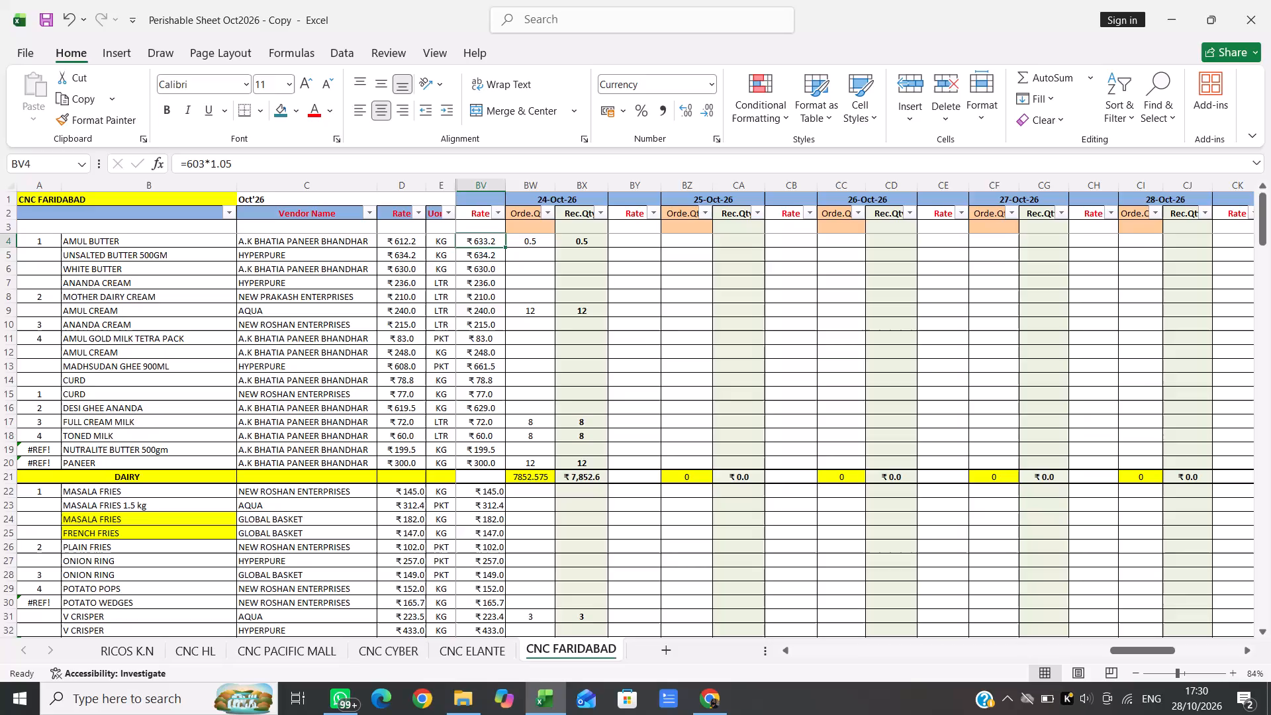
Re-enter the AMUL BUTTER rate for 24-Oct-26 as the formula =603*1.05.
type("=603")
key("asterisk")
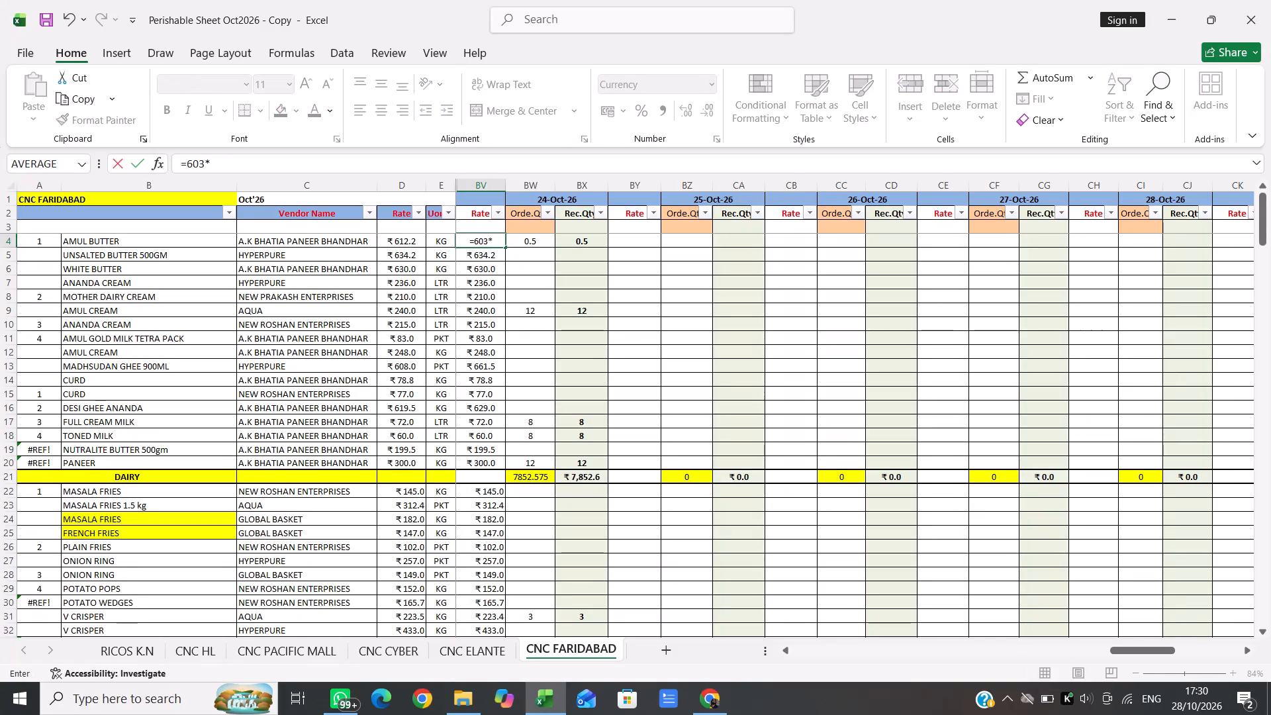
type("1.08")
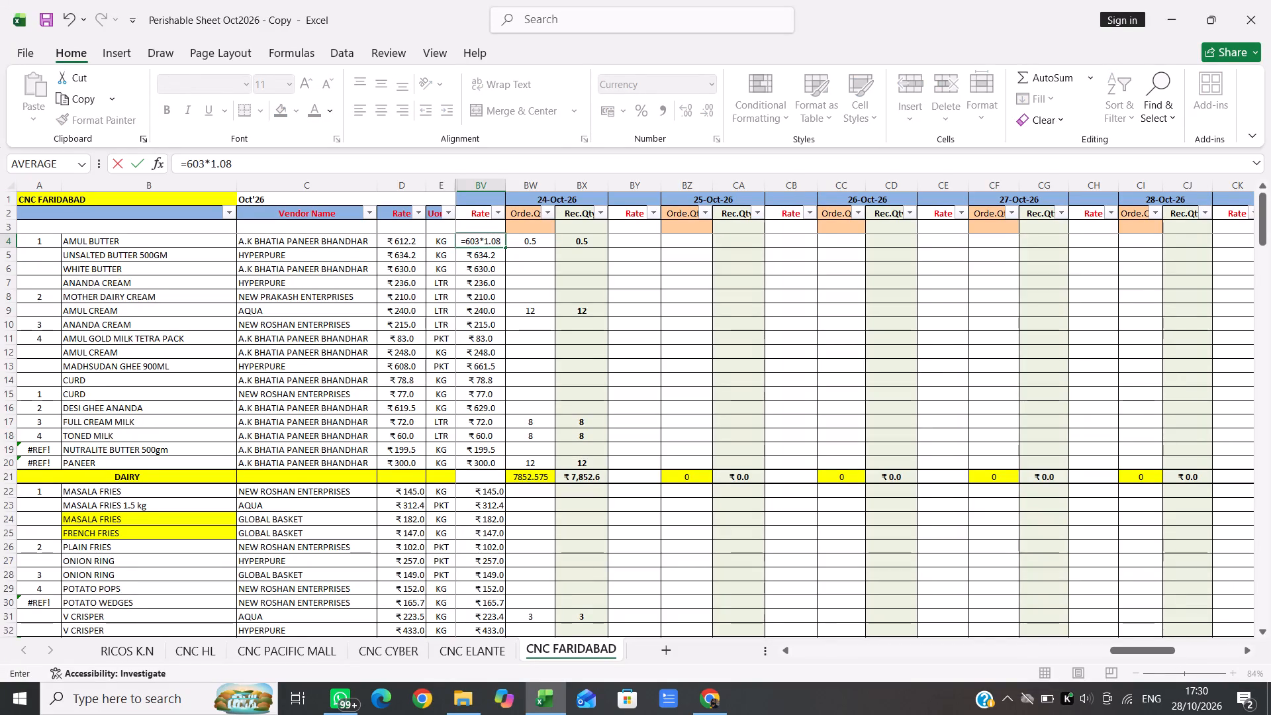
key("BackSpace")
key("5")
key("Return")
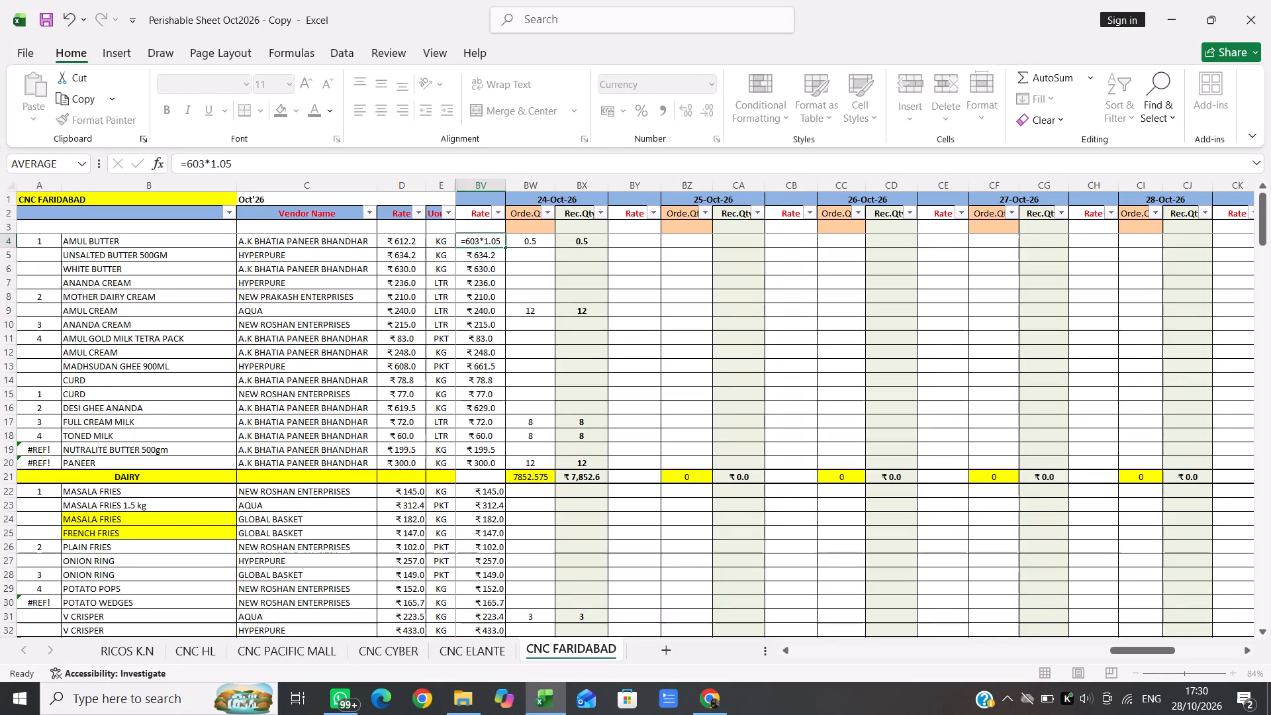
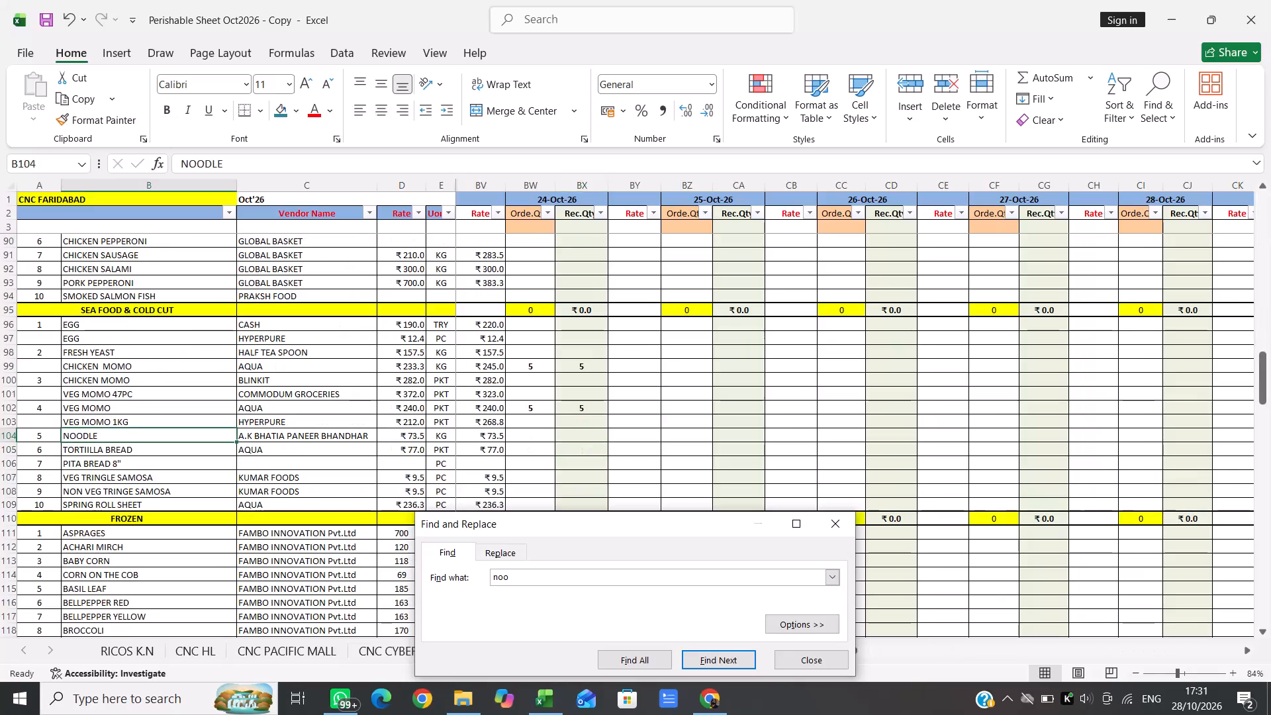
Go to the NOODLE row's rate for 24-Oct-26 in the CNC FARIDABAD sheet.
left_click(837, 520)
key("Right")
key("Right")
key("Right")
key("Right")
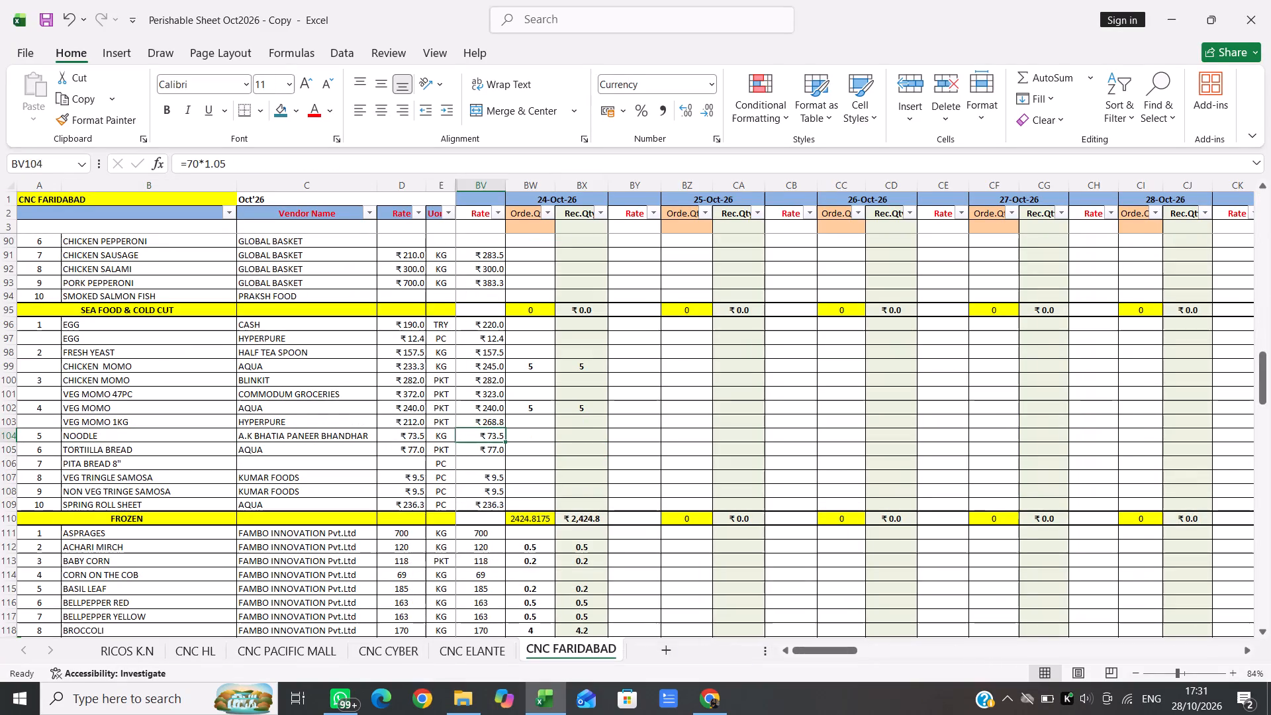
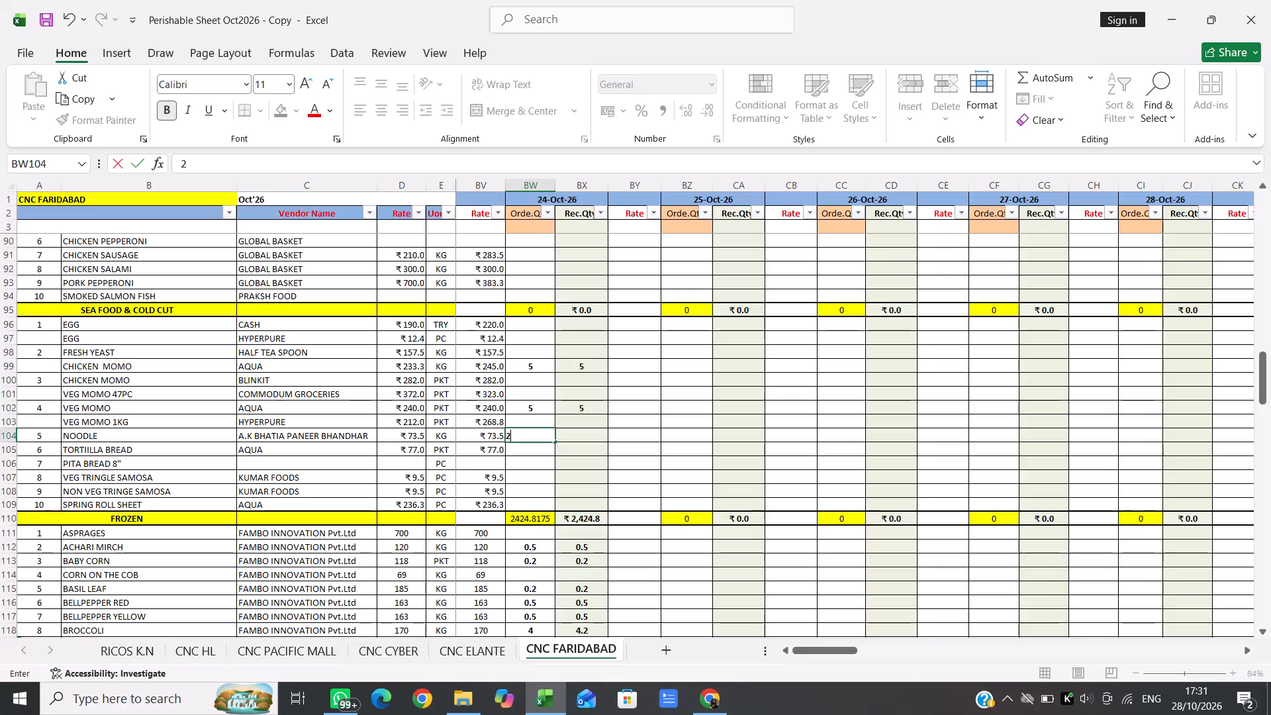
Enter 2.5 as the NOODLE row's ordered quantity for 24-Oct-26 and move on to its received quantity.
key("Right")
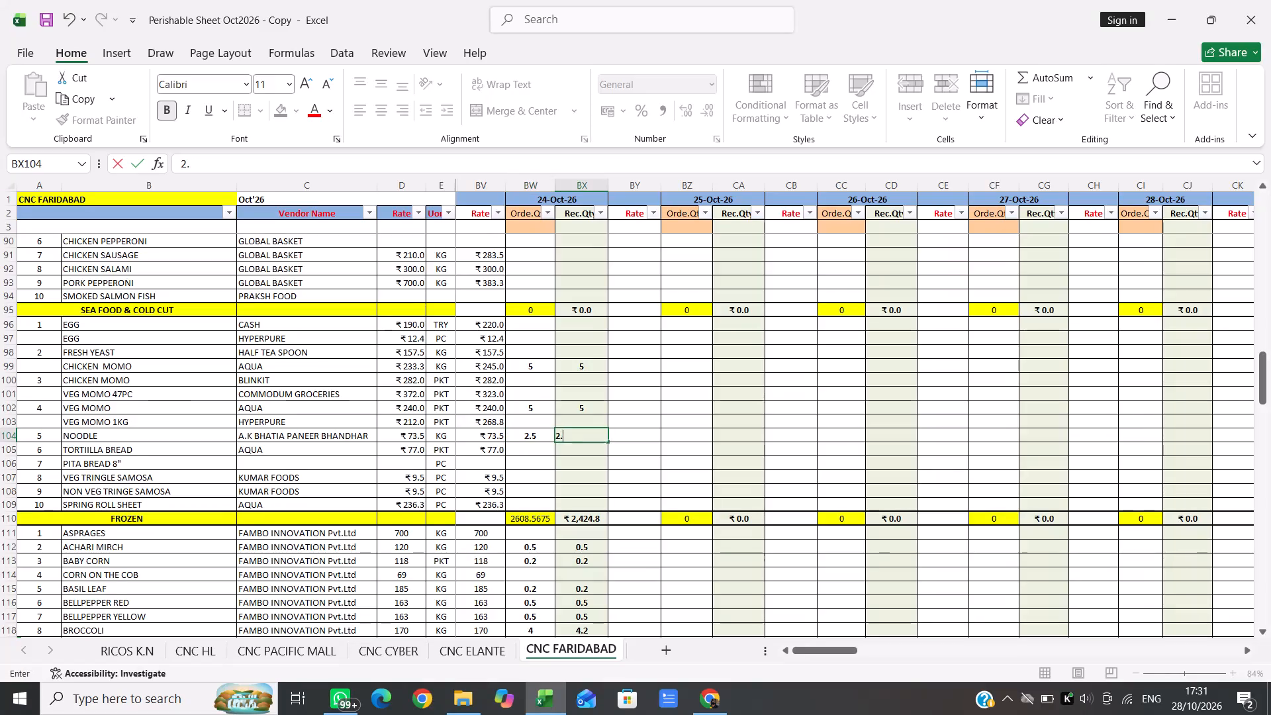
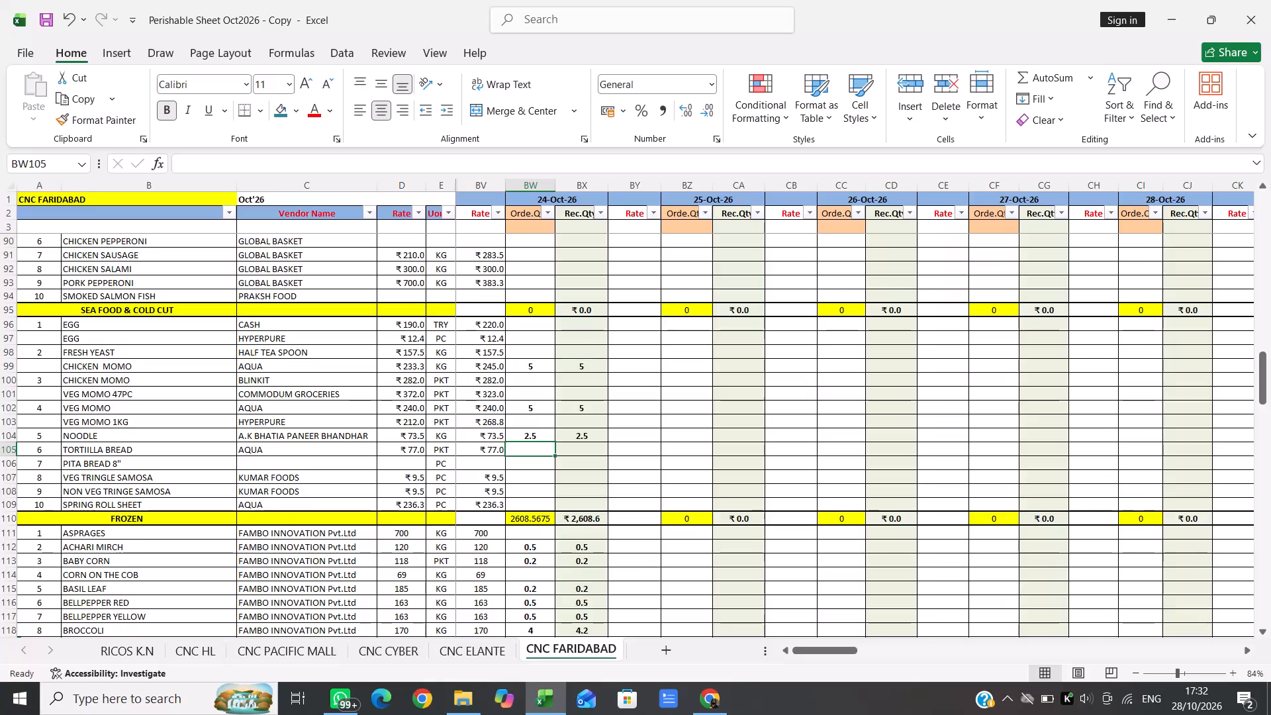
Enter 0.5 as the 24-Oct-26 ordered quantity for CURD from A.K BHATIA PANEER BHANDHAR and move on to its received quantity.
scroll(522, 405, "up", 7)
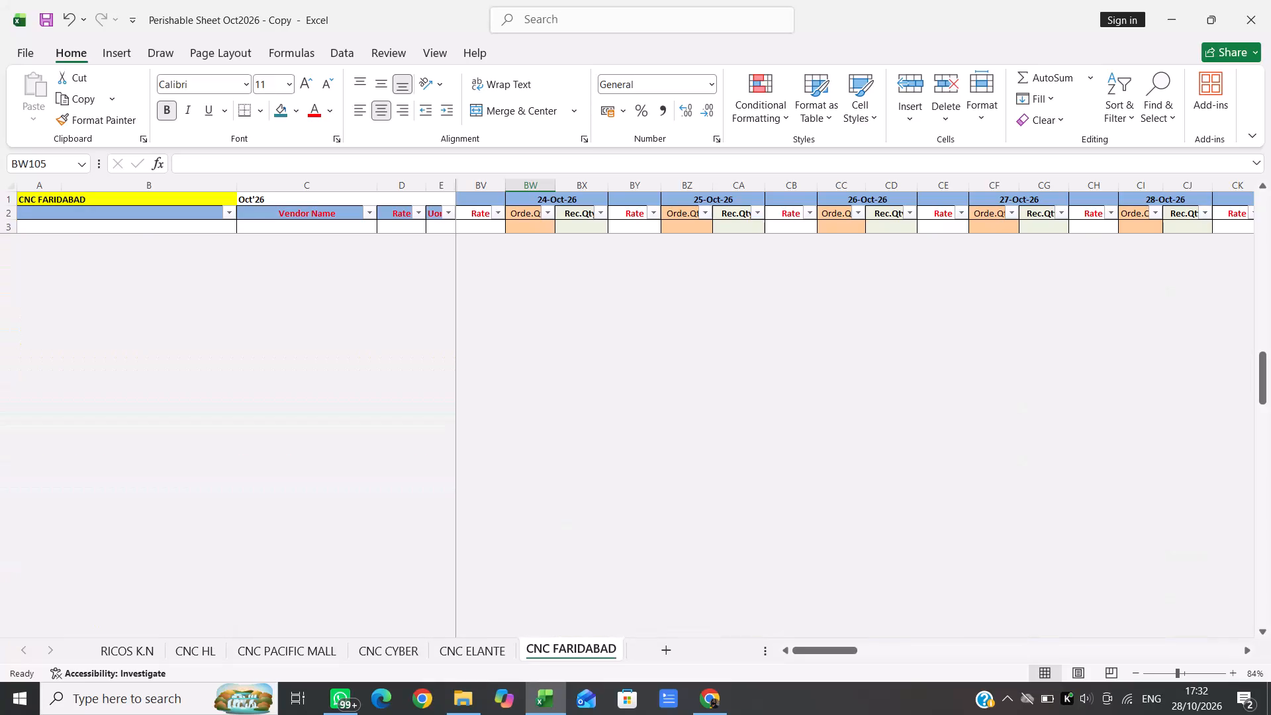
scroll(522, 405, "up", 2)
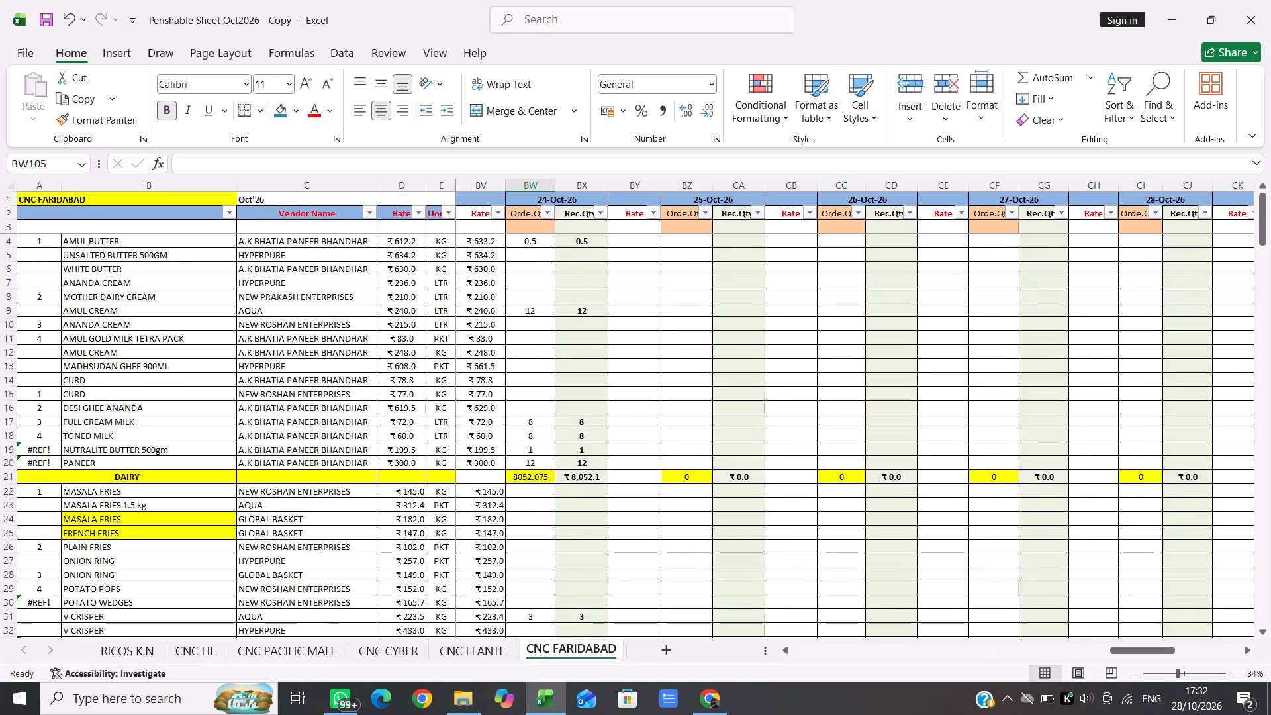
left_click(524, 381)
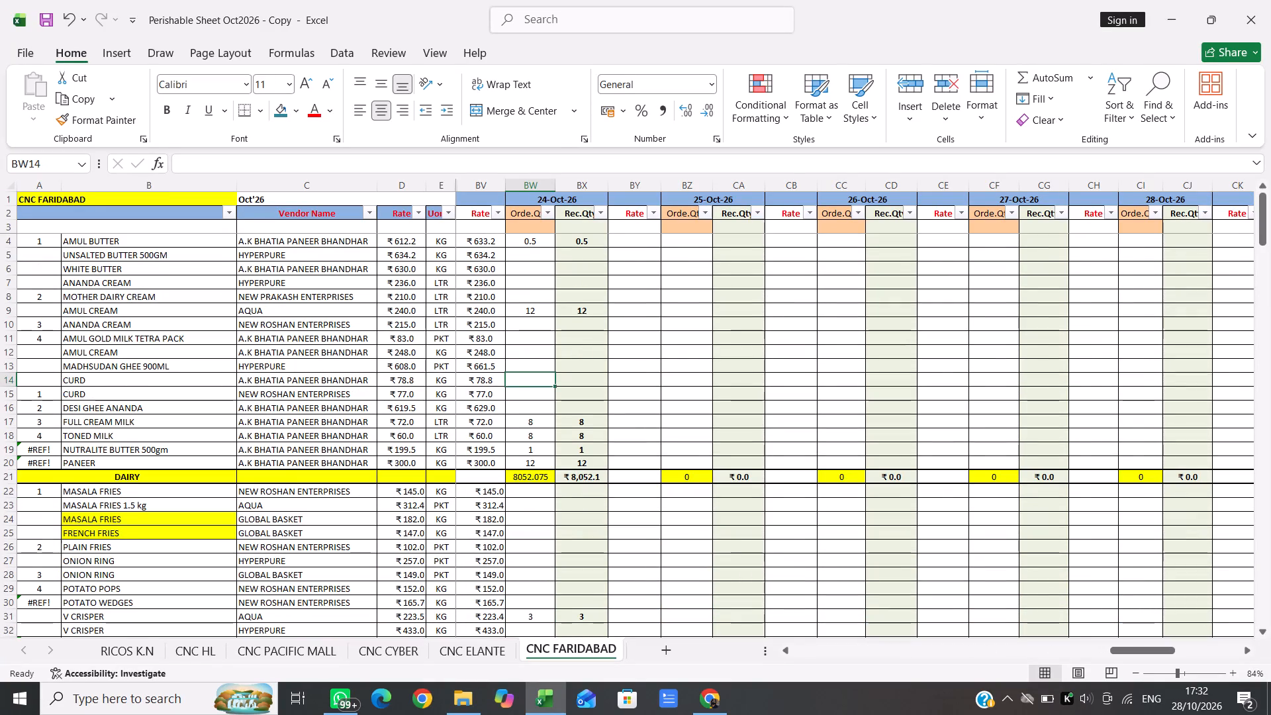
type("0.5")
key("Right")
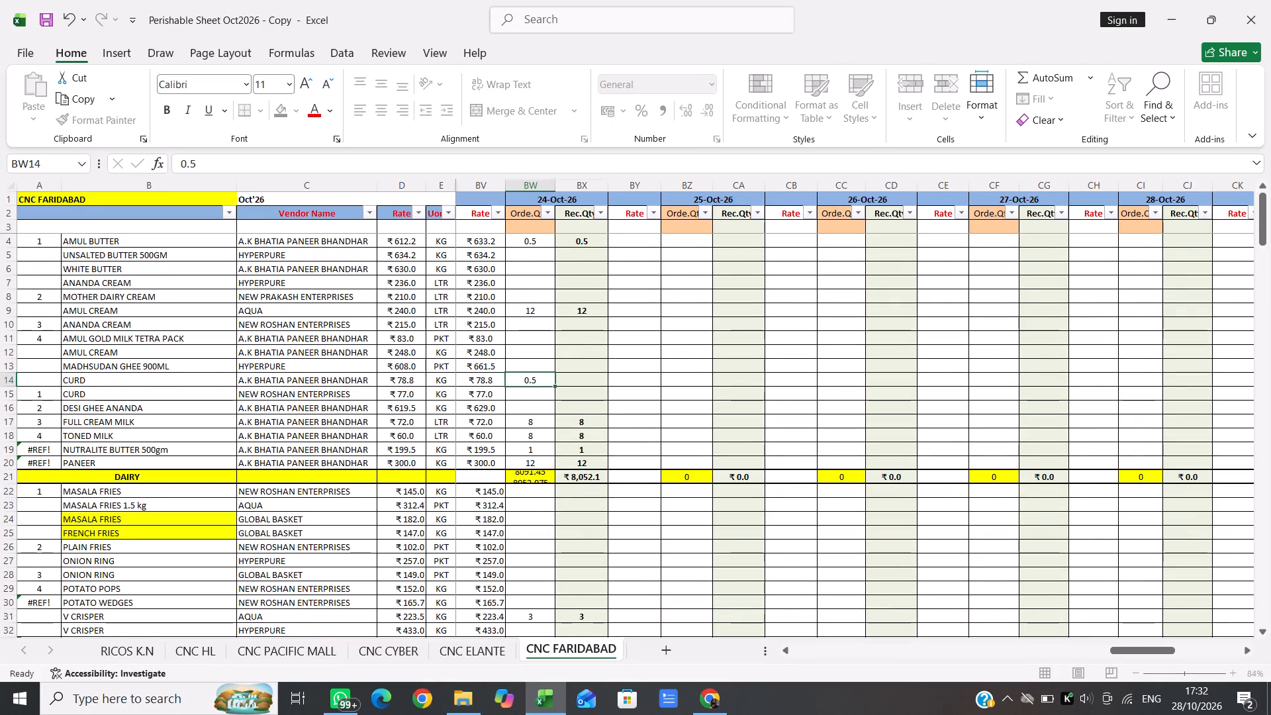
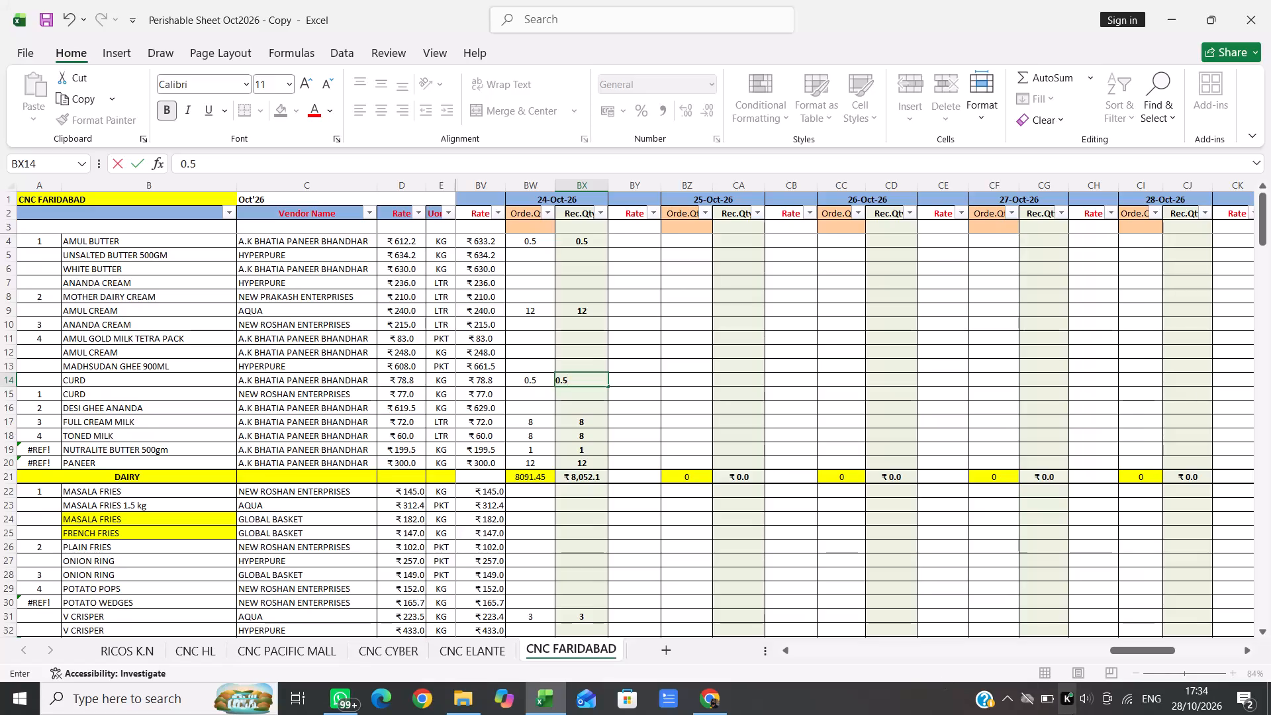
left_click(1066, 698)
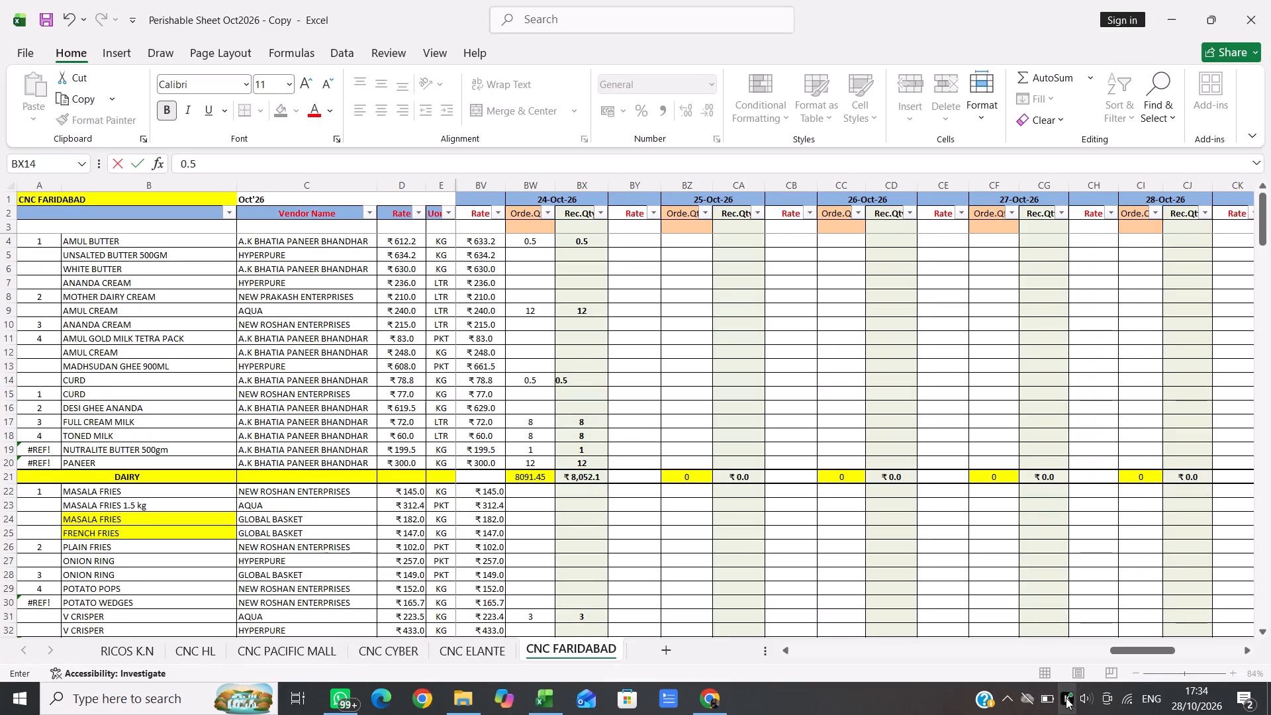
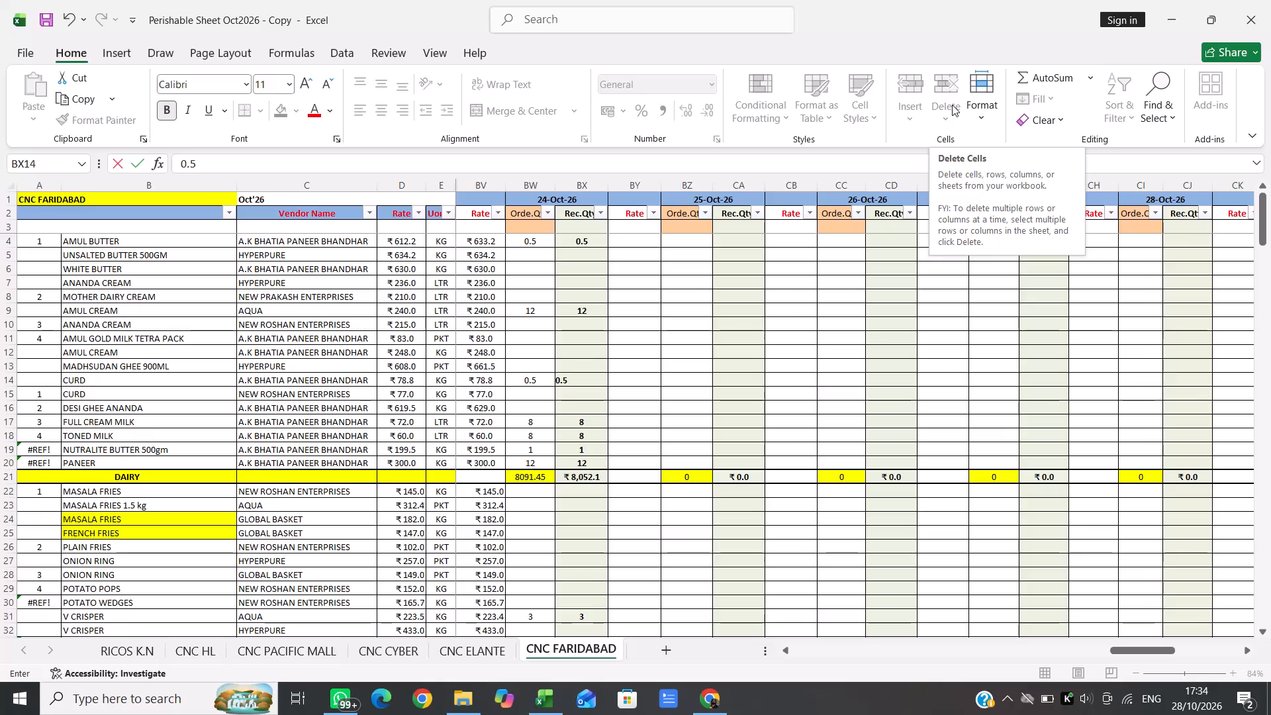
Commit 0.5 as the 24-Oct-26 received quantity for curd from A.K BHATIA PANEER BHANDHAR.
left_click(583, 394)
left_click(583, 394)
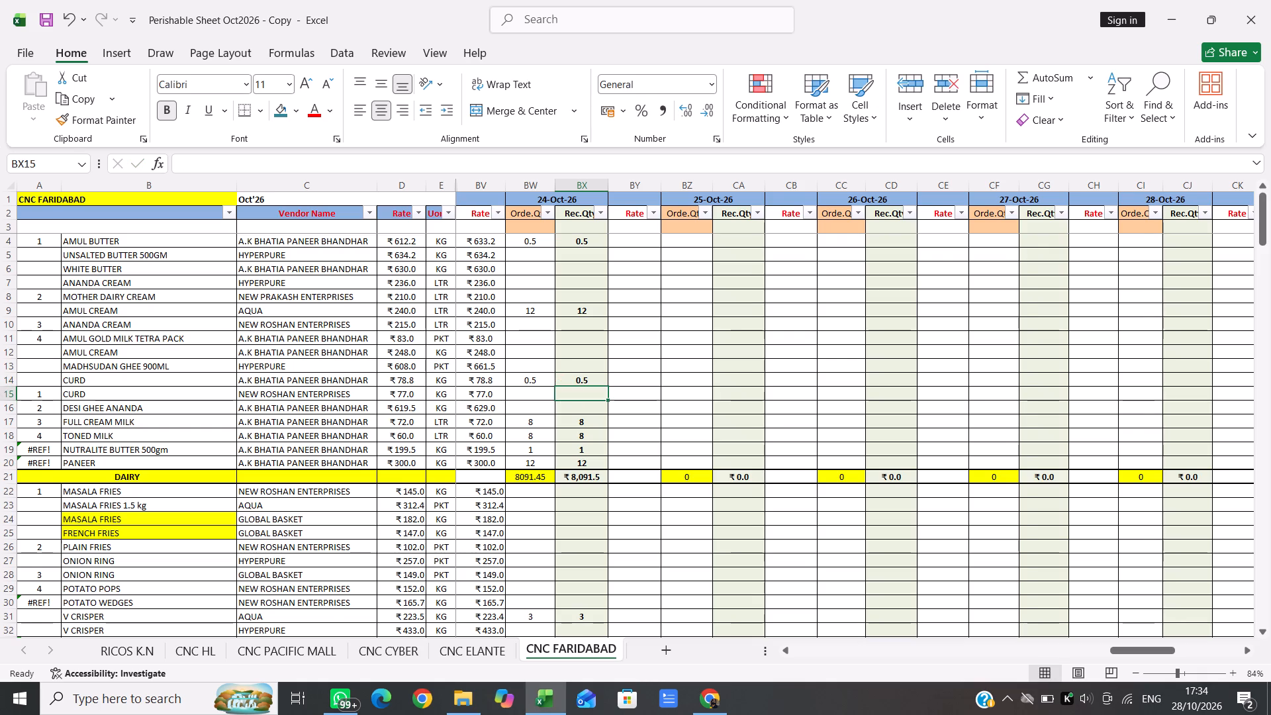
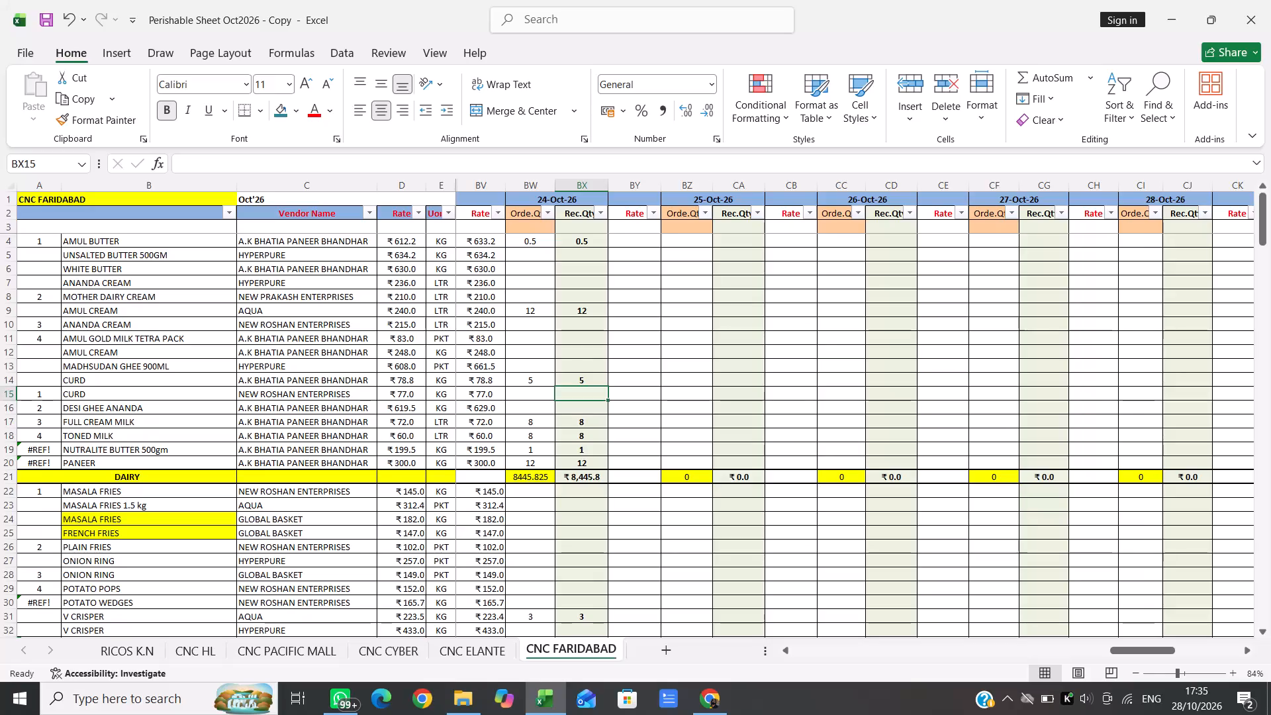
Check the 24-Oct-26 rate formula for DESI GHEE ANANDA from A.K BHATIA PANEER BHANDHAR.
left_click(486, 406)
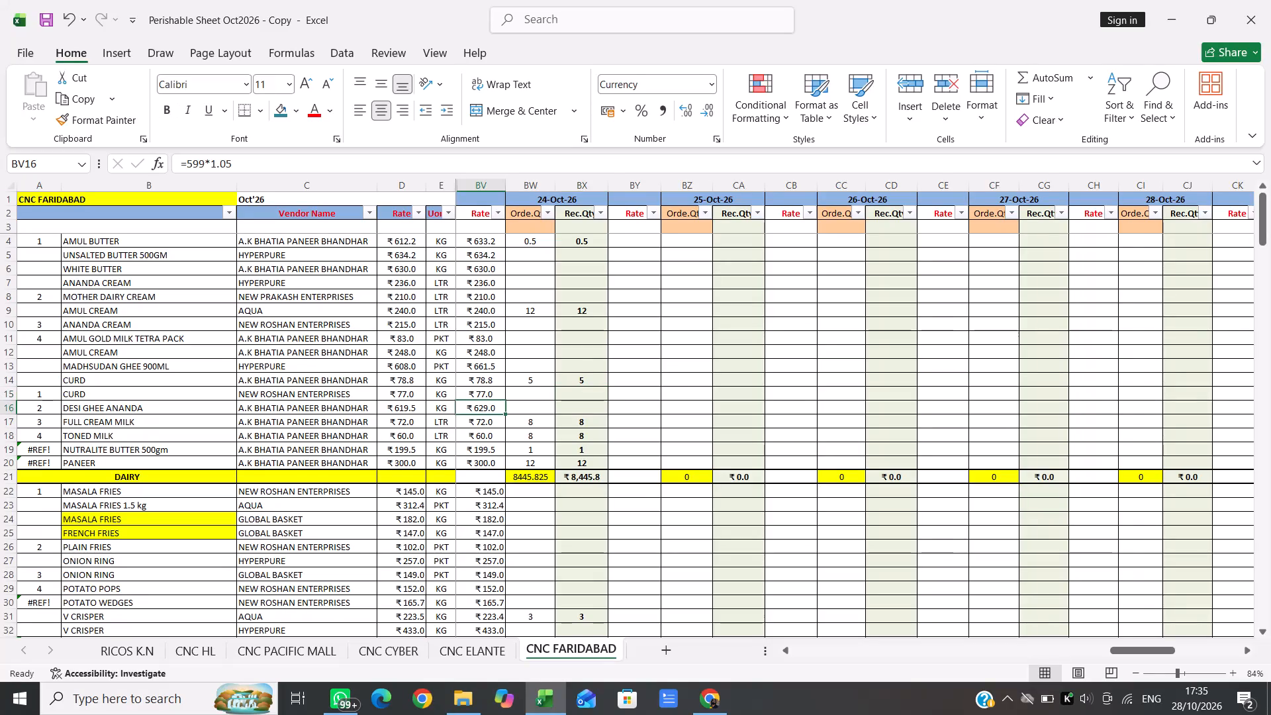
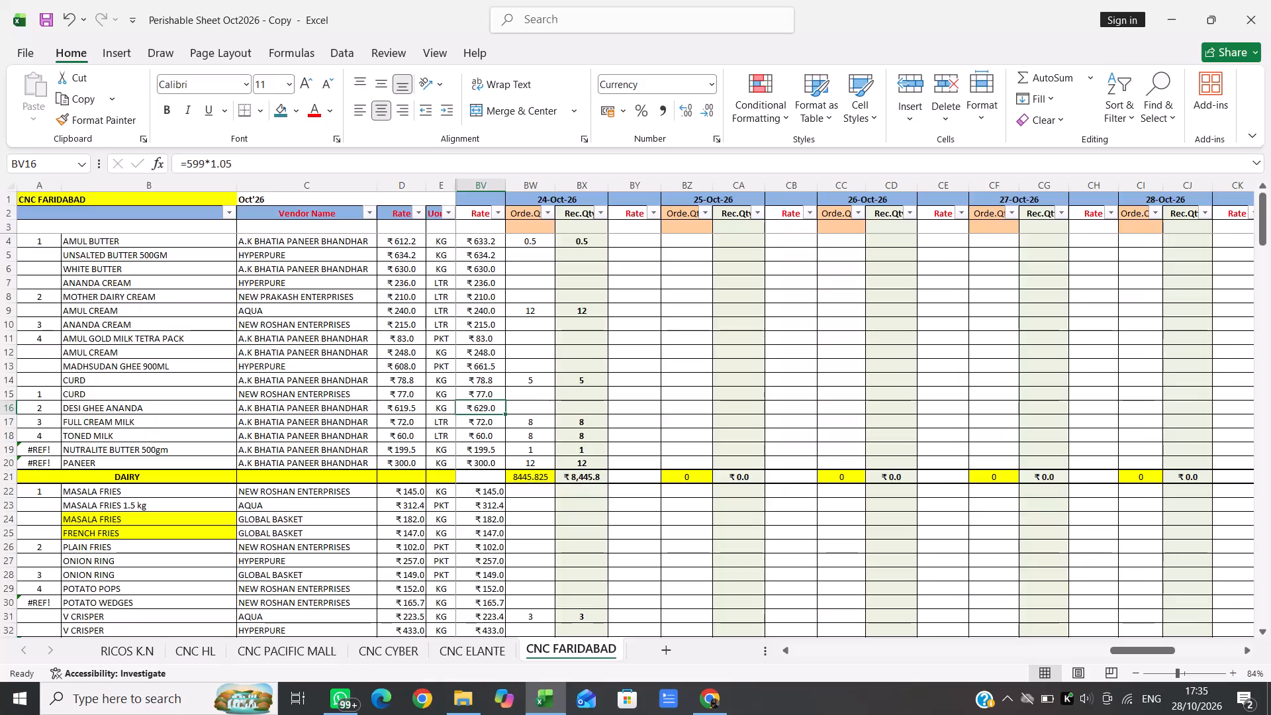
Set the 24-Oct-26 rate for DESI GHEE ANANDA from A.K BHATIA PANEER BHANDHAR to the formula =630*1.05.
key("equal")
type("630*")
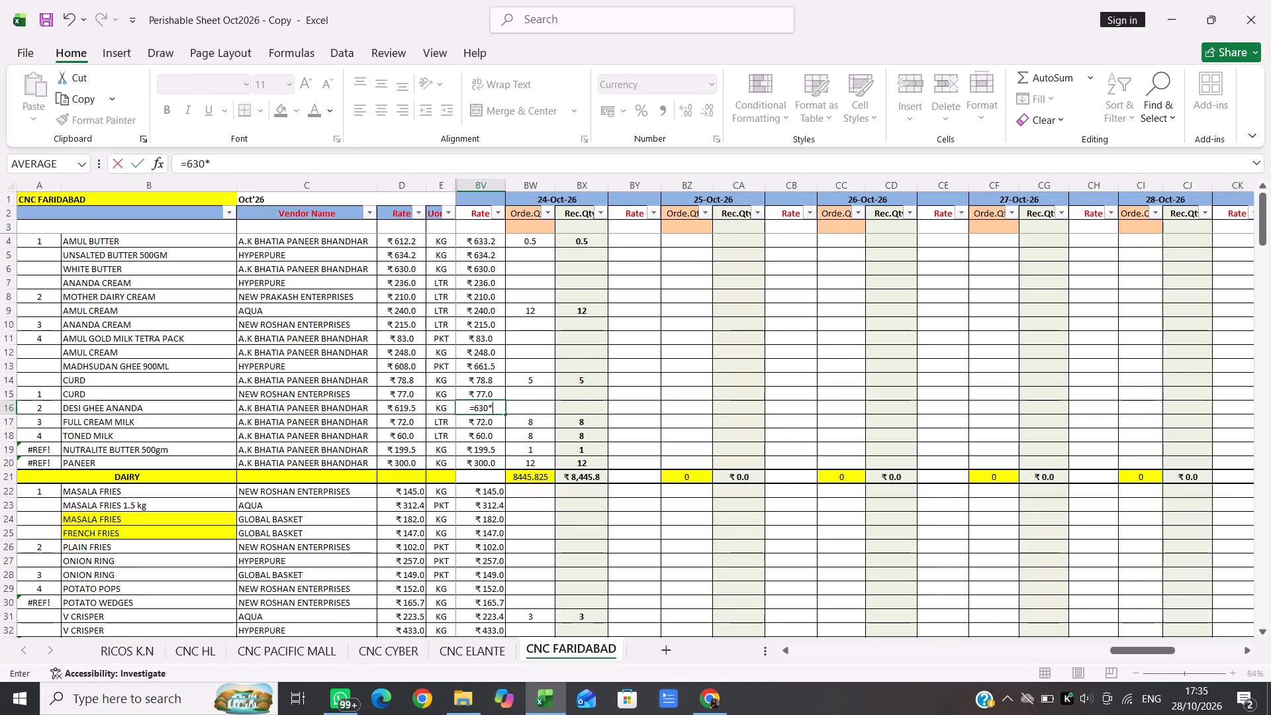
type("1.05")
key("Return")
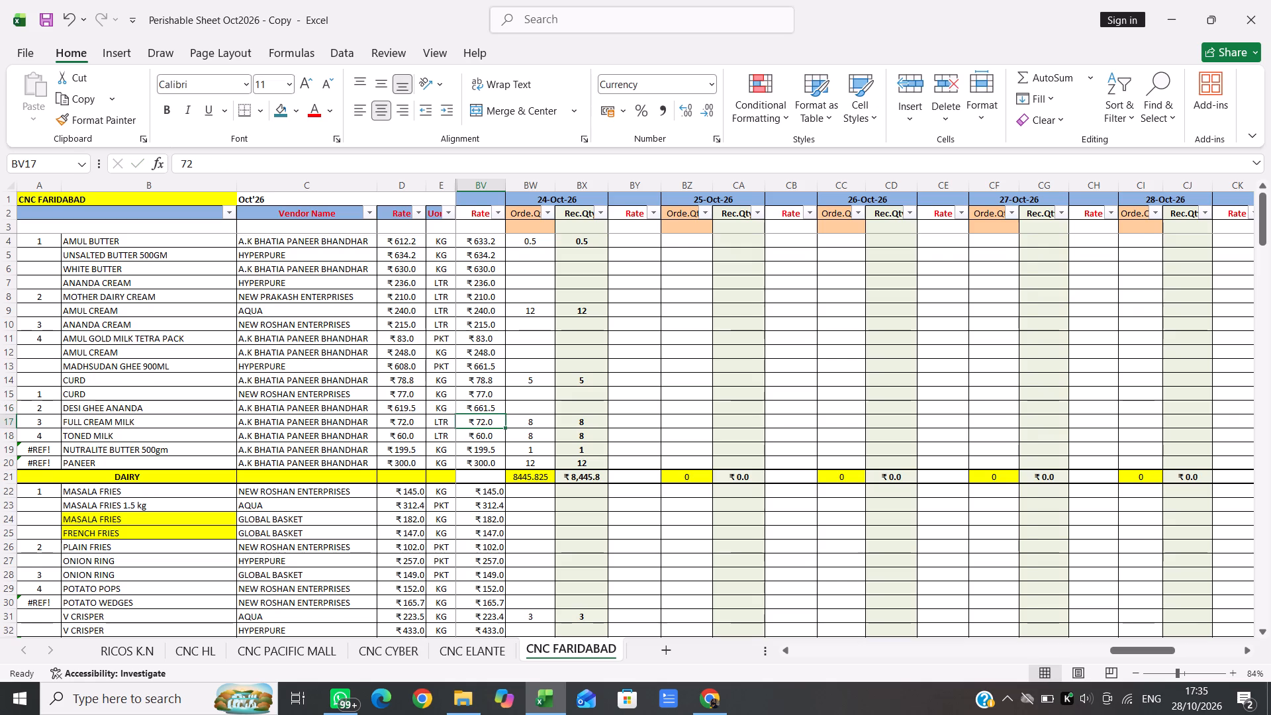
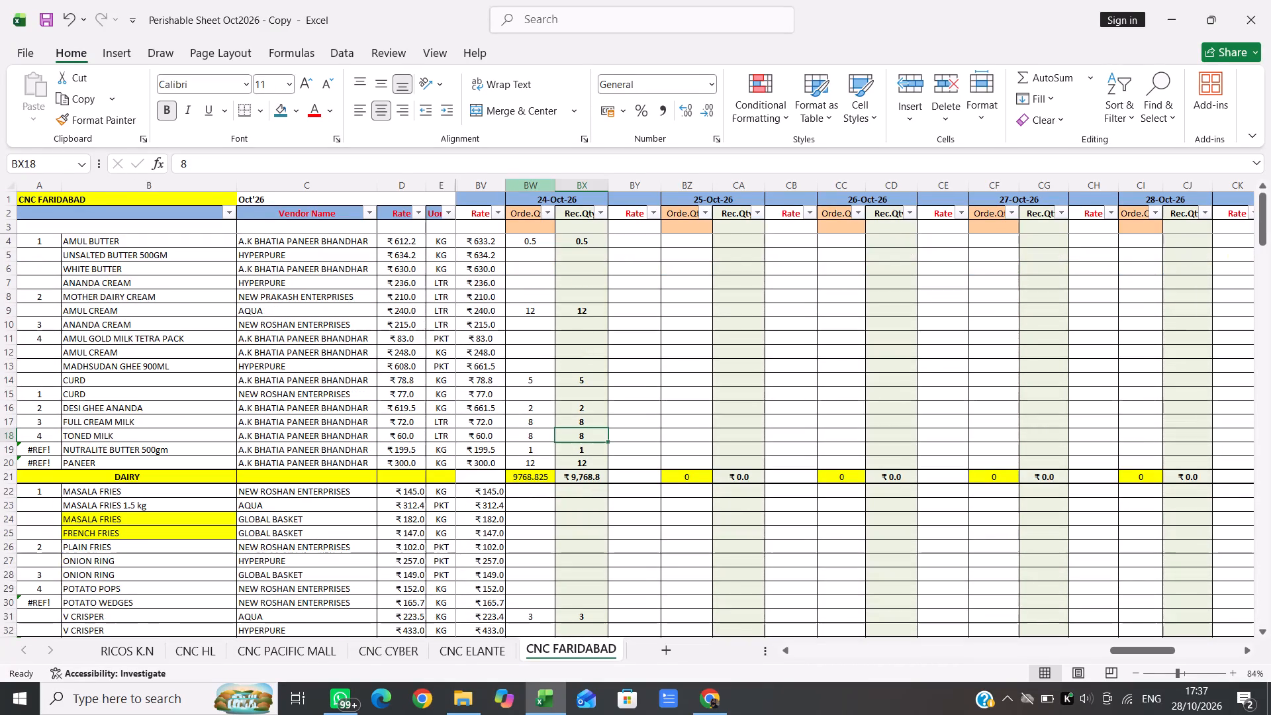
Hide the 24-Oct-26 ordered and received quantity columns, BW and BX, in CNC FARIDABAD.
left_click(526, 181)
key("shift+Right")
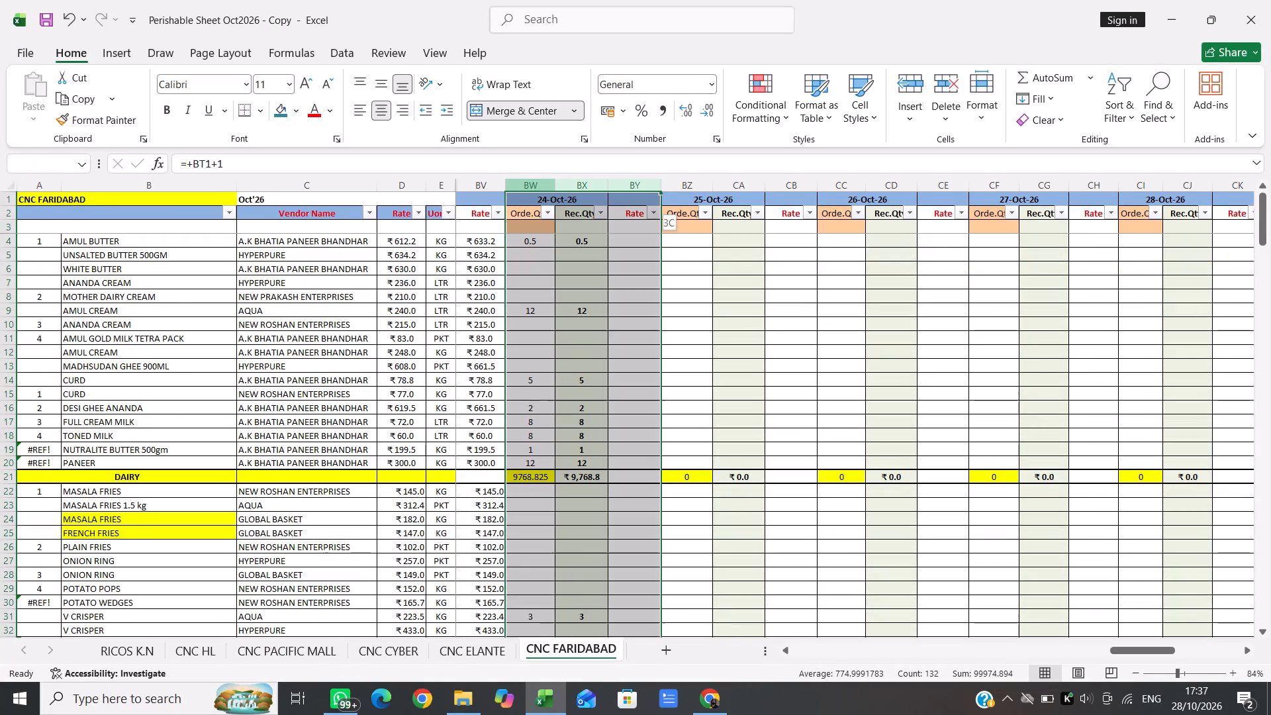
key("shift+Left")
right_click(526, 181)
right_click(526, 181)
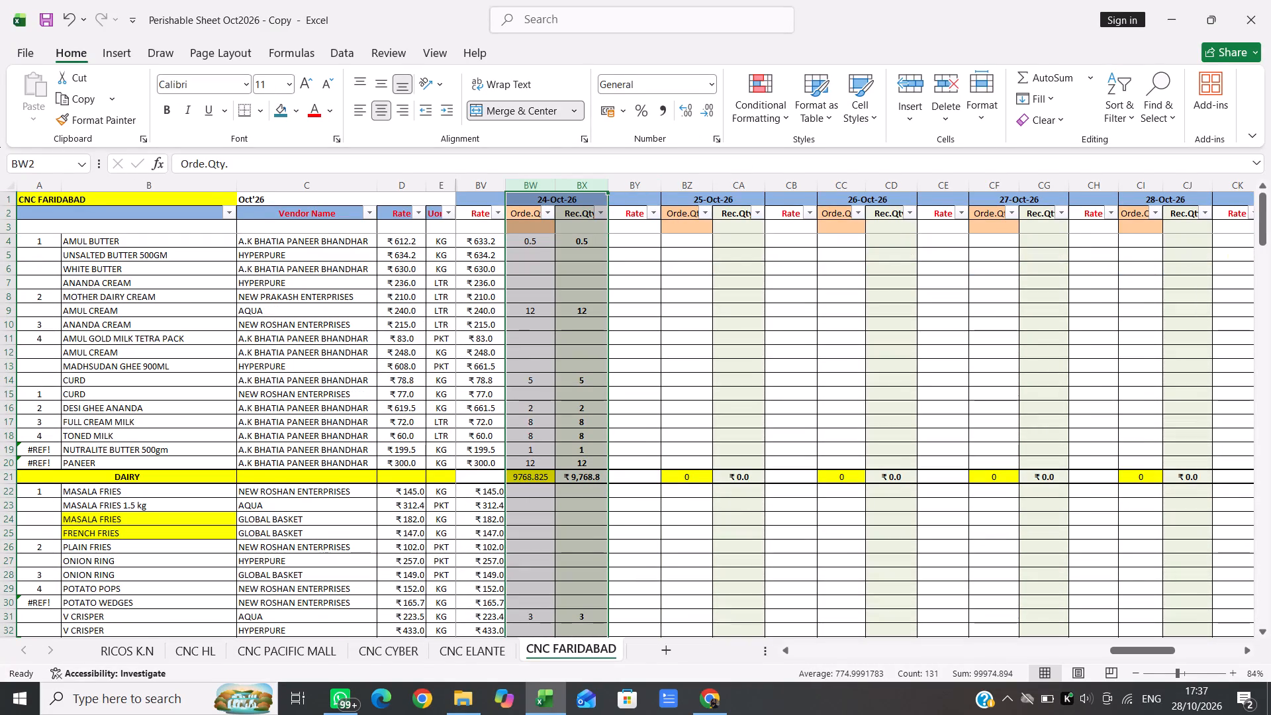
left_click(544, 179)
right_click(544, 179)
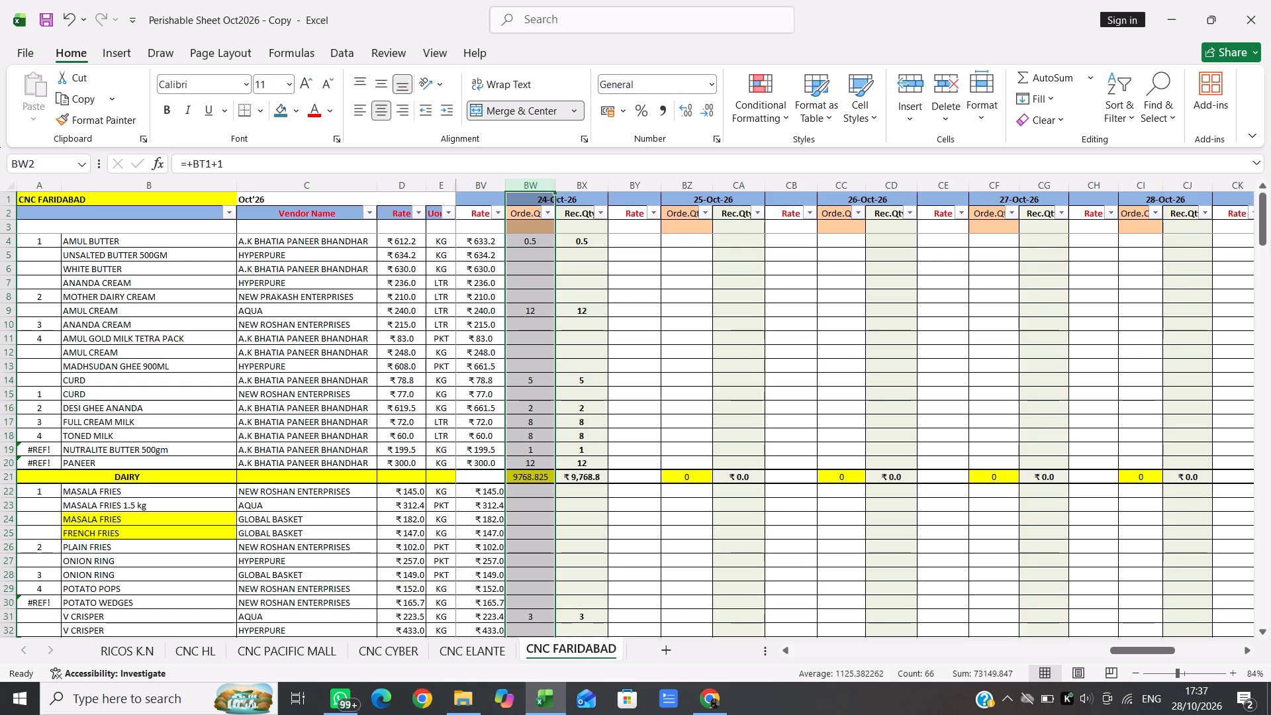
left_click(612, 306)
left_click(529, 185)
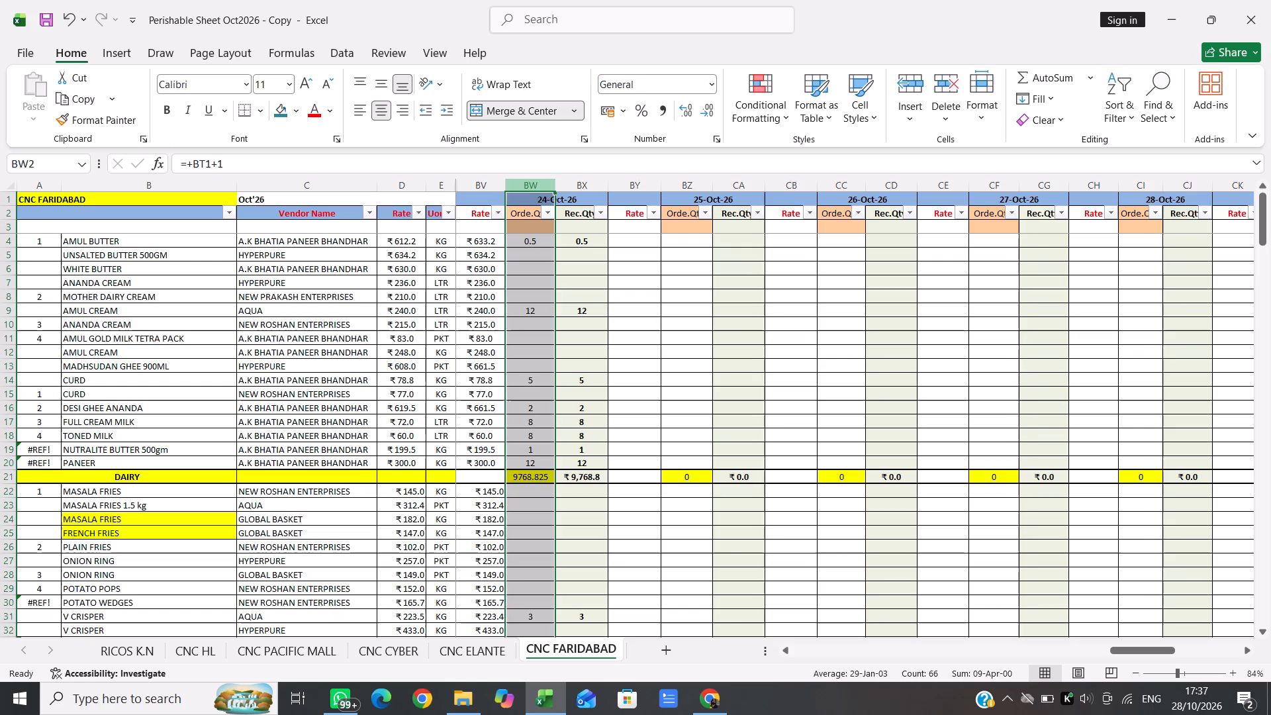
key("shift+Right")
key("shift+Left")
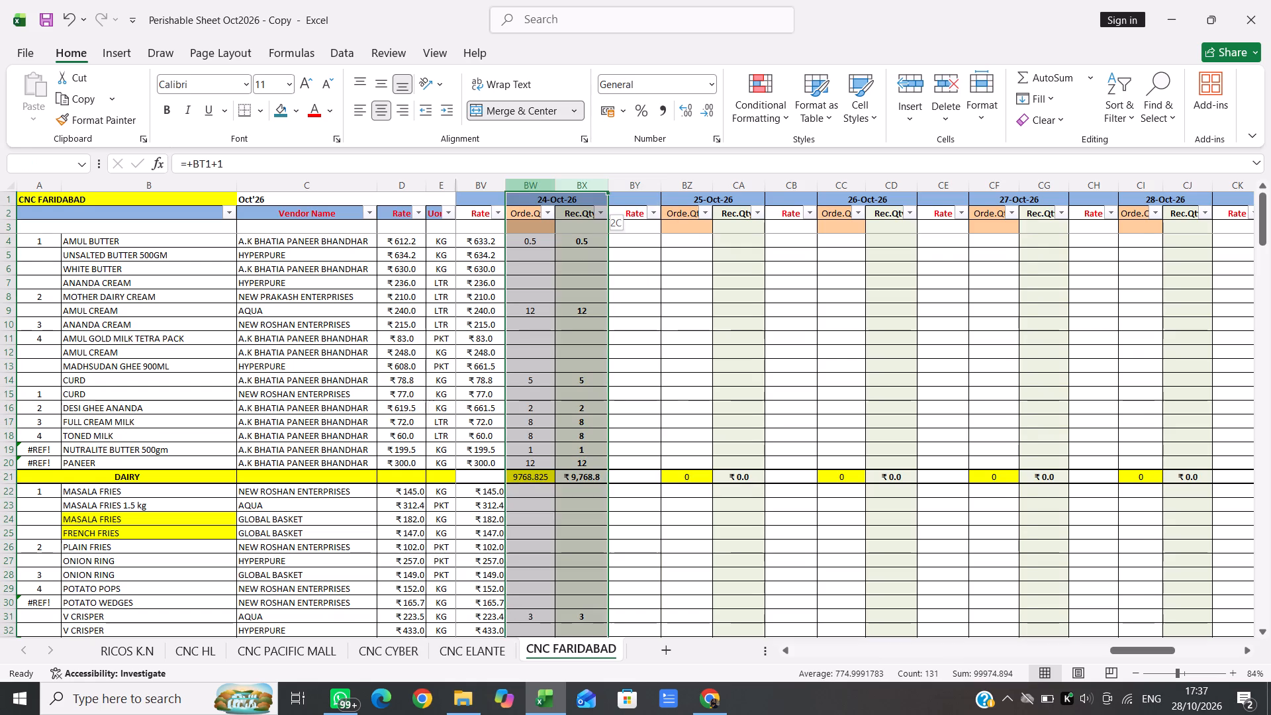
right_click(529, 185)
left_click(587, 466)
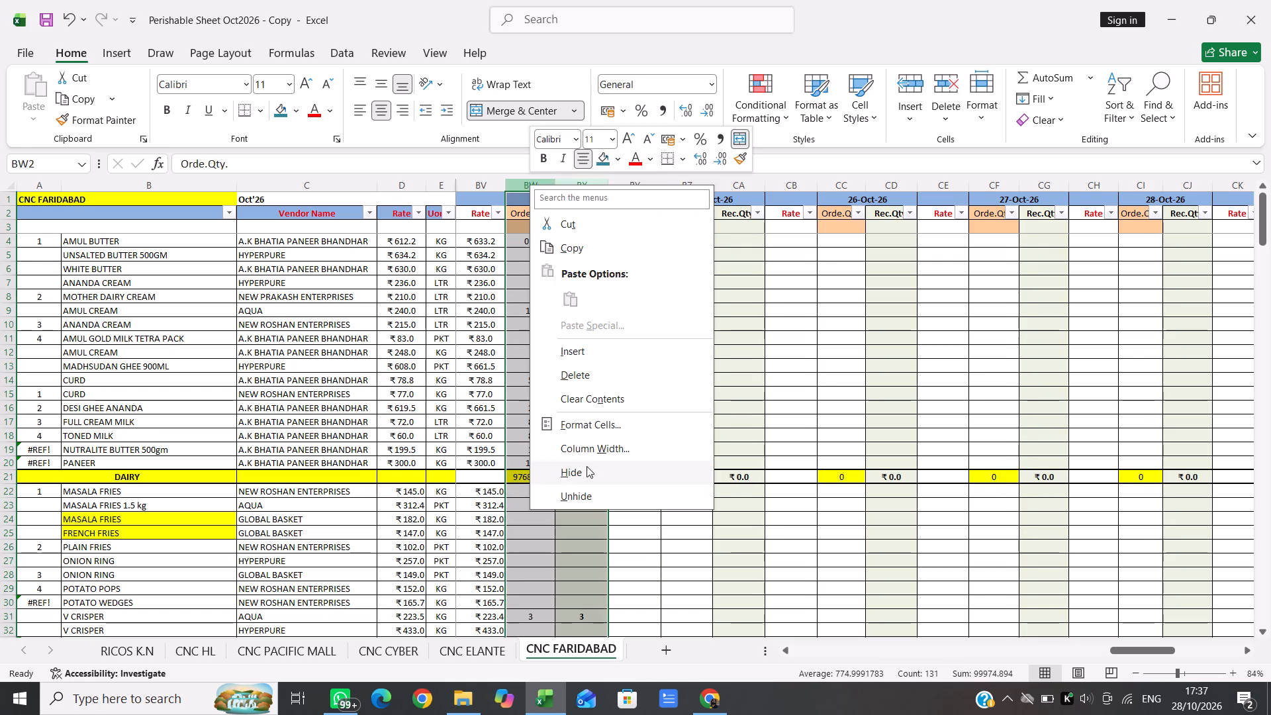
Copy the DAIRY rates from AMUL BUTTER to PANEER in column BV into the 25-Oct-26 rate column BY.
left_click(485, 236)
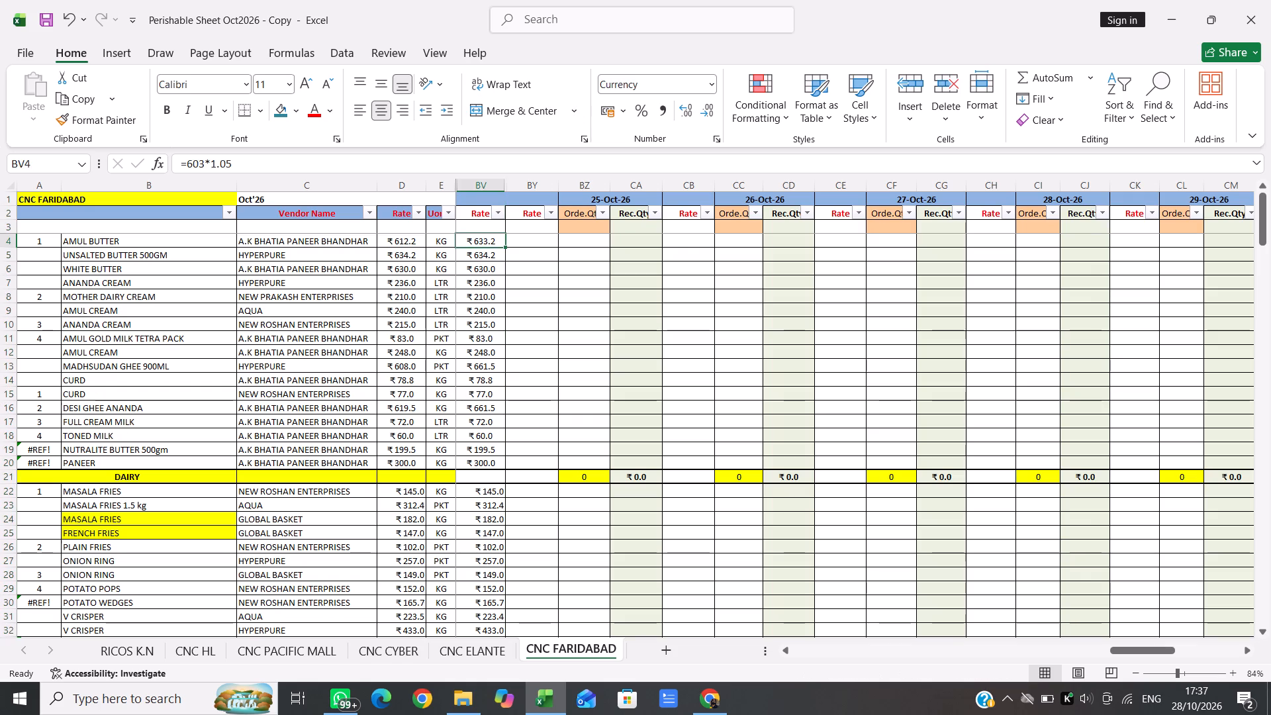
key("shift+Down")
key("shift+Down")
key("shift+Down")
key("shift+Down")
key("shift+Down")
key("shift+Down")
key("shift+Down")
key("shift+Down")
key("shift+Down")
key("shift+Down")
key("shift+Down")
key("shift+Down")
key("shift+Down")
key("shift+Down")
key("shift+Down")
key("shift+Down")
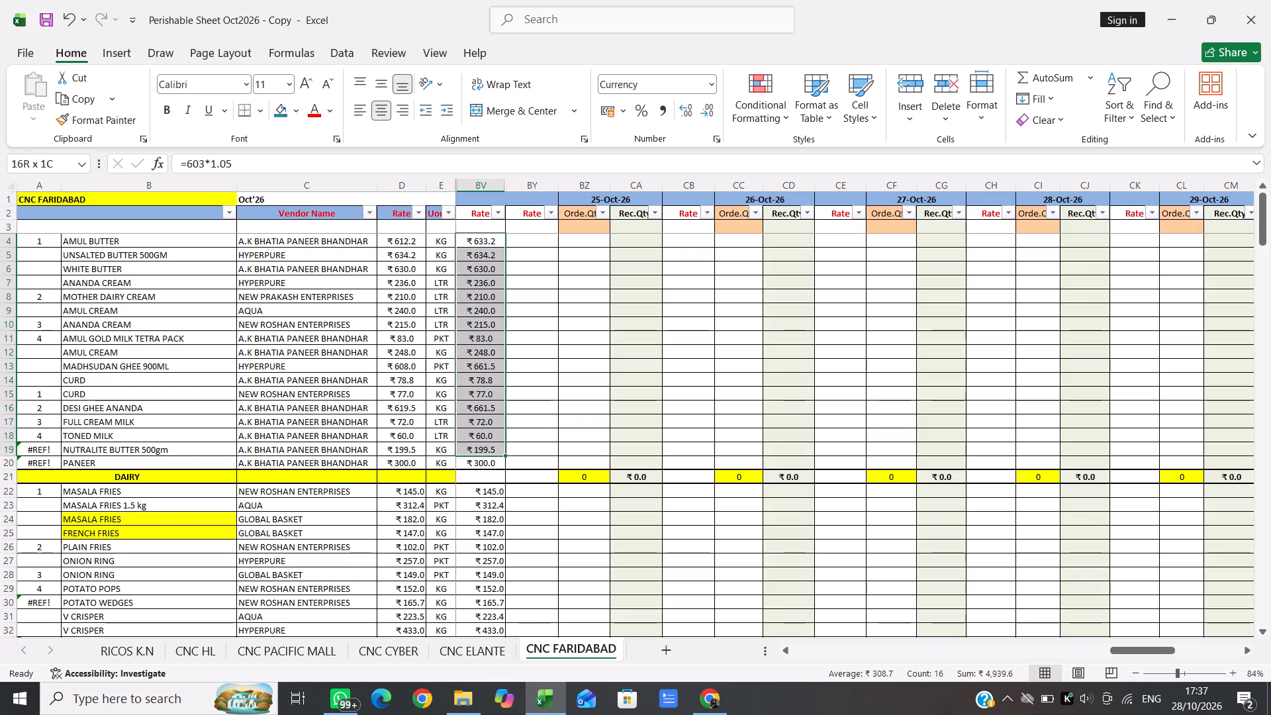
key("shift+Down")
key("ctrl+c")
key("Right")
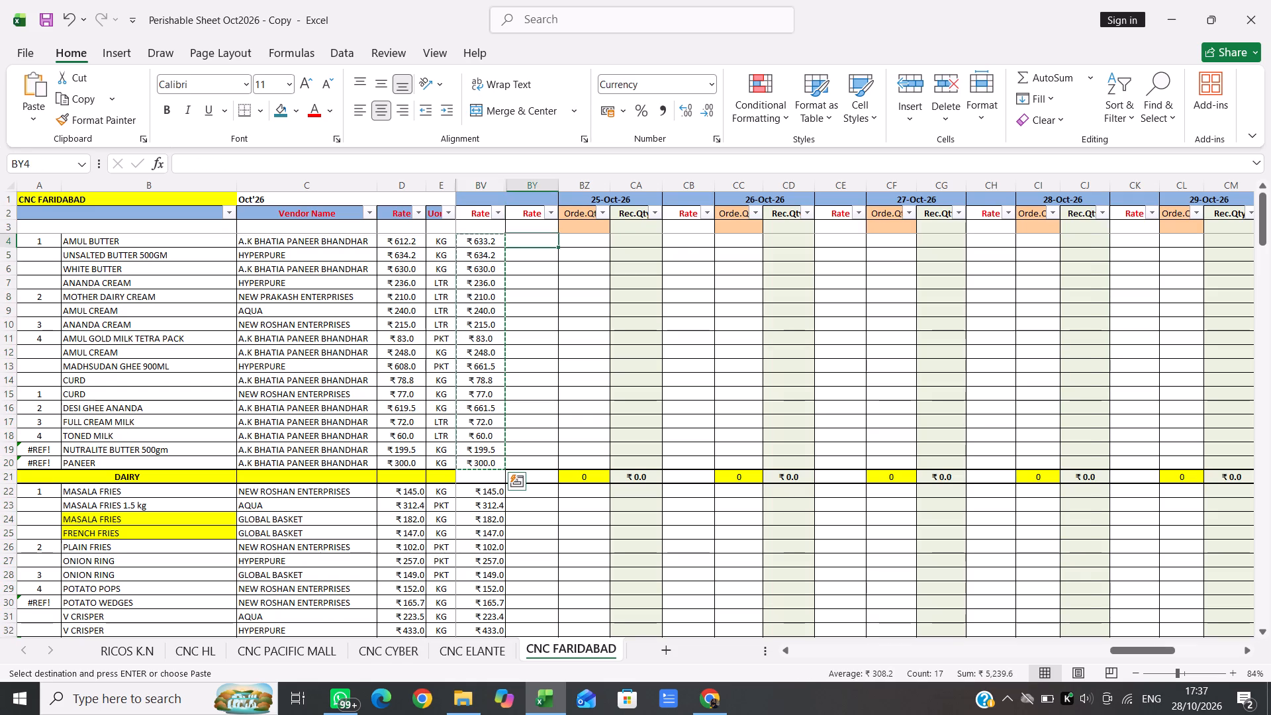
key("Right")
key("Left")
key("Return")
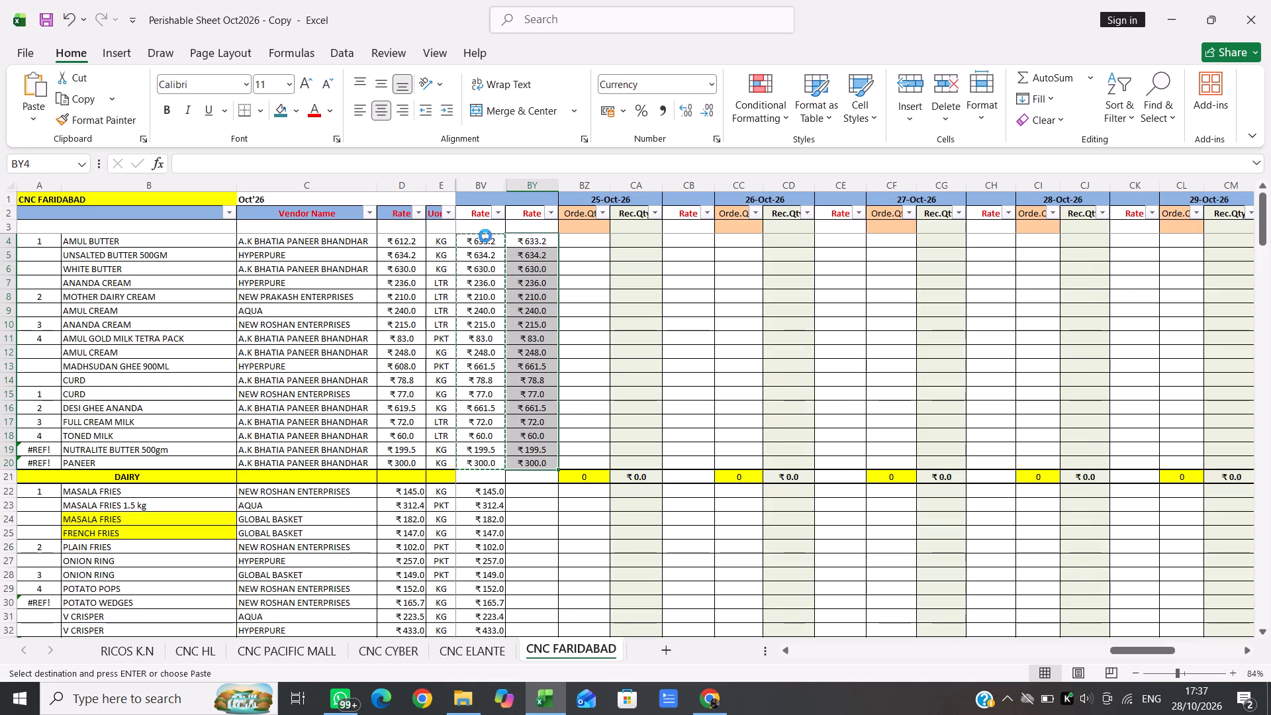
Copy the FRIES & CHEESE rates in rows 22 to 61 of column BV into the 25-Oct-26 rate column BY.
scroll(563, 468, "down", 1)
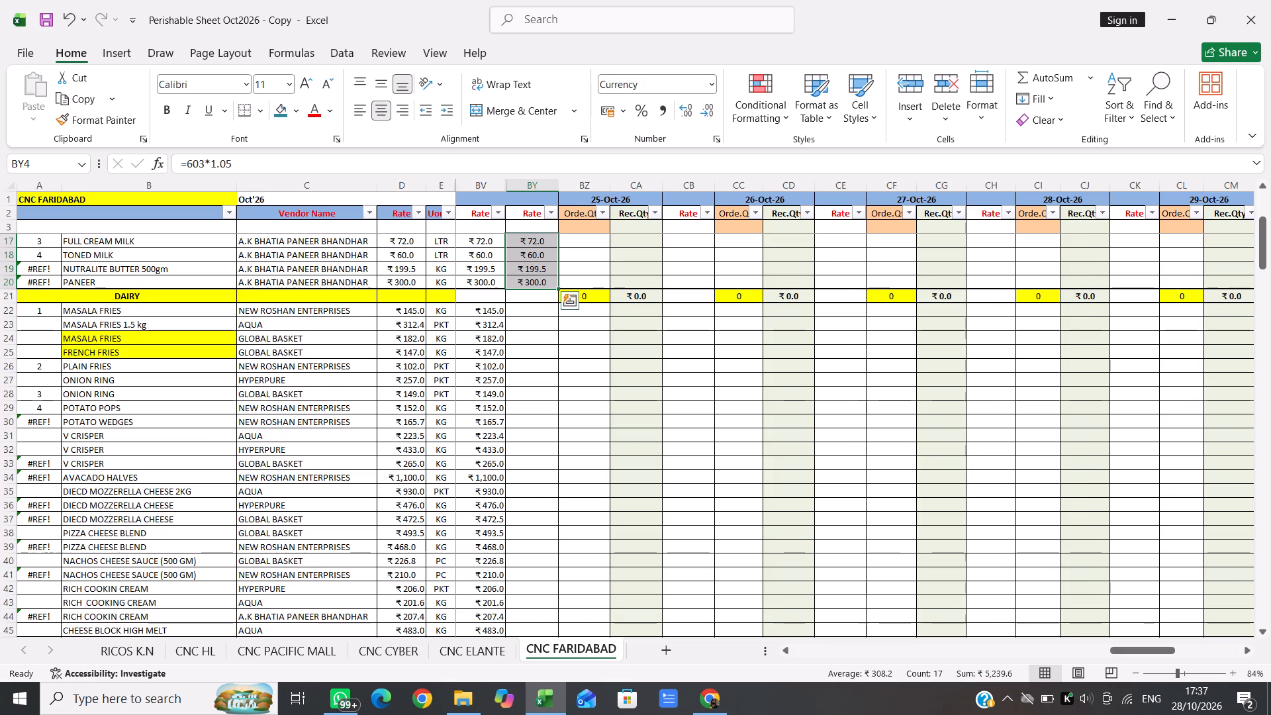
left_click(485, 312)
key("shift+Down")
key("shift+Down")
key("shift+Down")
key("shift+Down")
key("shift+Down")
key("shift+Down")
key("shift+Down")
key("shift+Down")
key("shift+Down")
key("shift+Down")
key("shift+Down")
key("shift+Down")
key("shift+Down")
key("shift+Down")
key("shift+Down")
key("shift+Down")
key("shift+Down")
key("shift+Down")
key("shift+Down")
key("shift+Down")
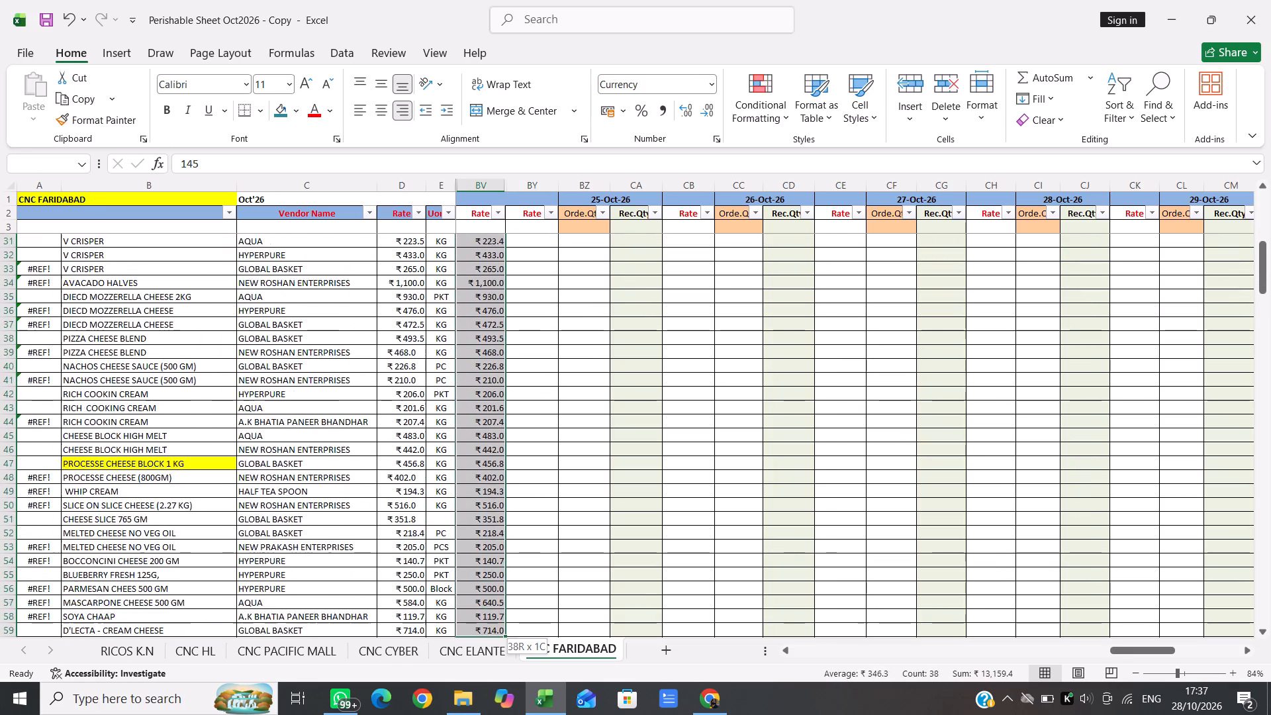
key("shift+Up")
key("shift+Up")
key("shift+Up")
key("shift+Up")
key("shift+Up")
key("shift+Up")
key("shift+Up")
key("shift+Down")
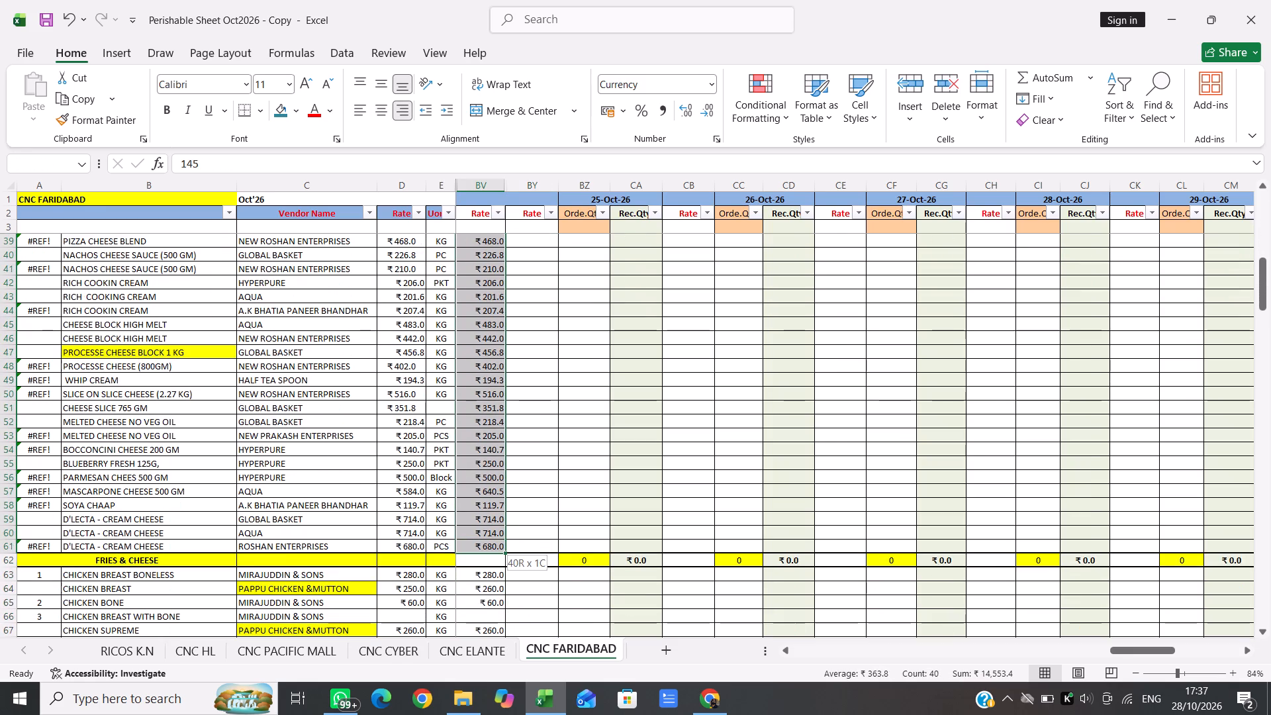
key("ctrl+c")
key("Right")
key("Return")
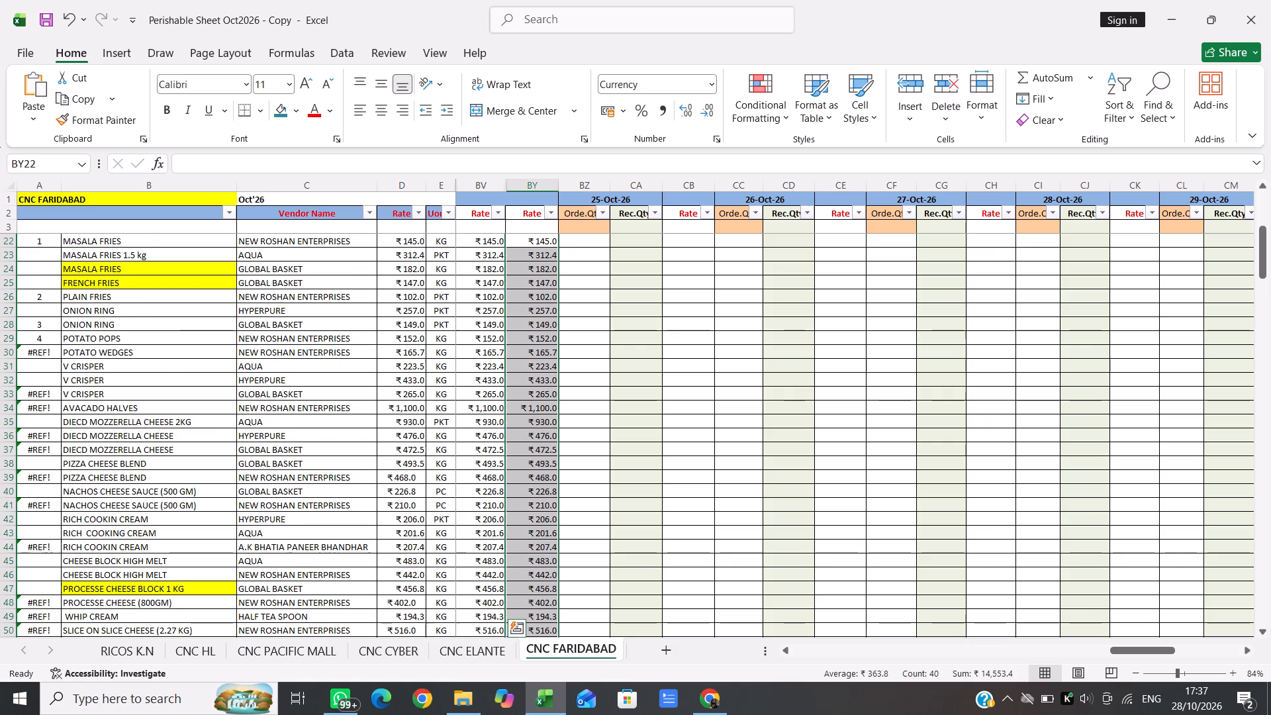
Copy the BUTCHERY rates in rows 63 to 82 of column BV into the 25-Oct-26 rate column BY.
scroll(498, 373, "down", 3)
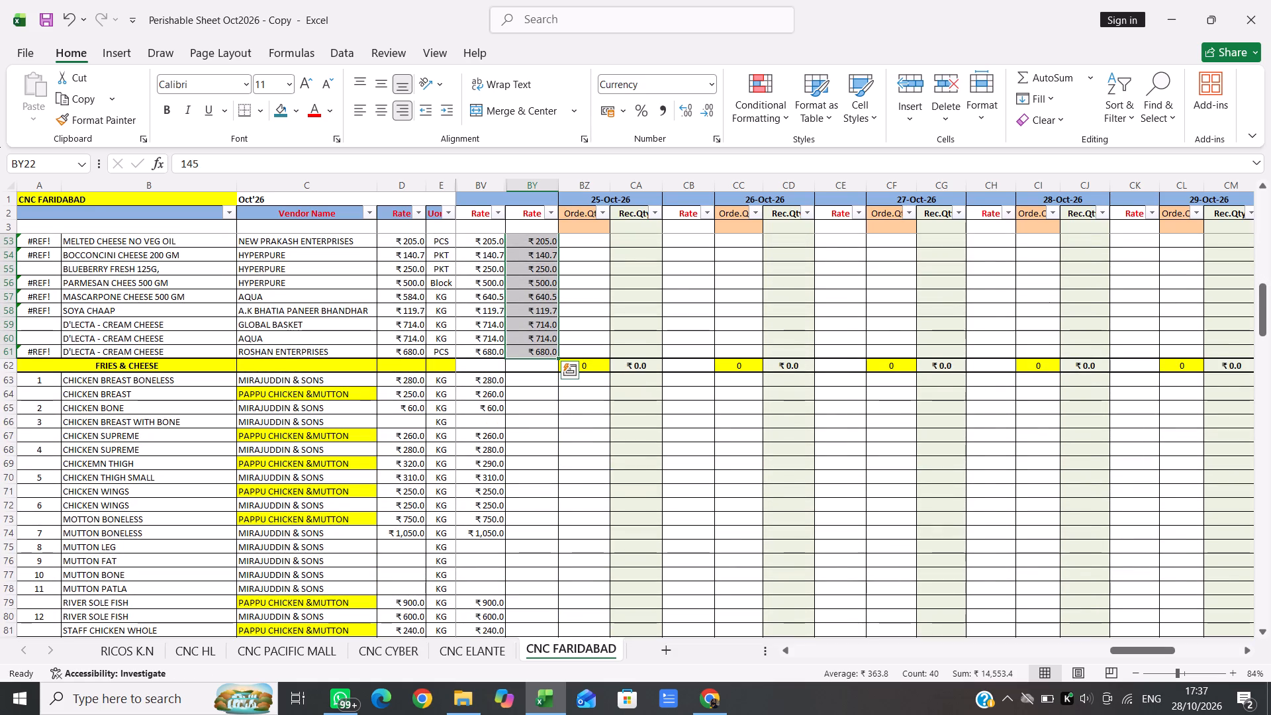
left_click(495, 379)
key("shift+Down")
key("shift+Down")
key("shift+Down")
key("shift+Down")
key("shift+Down")
key("shift+Down")
key("shift+Down")
key("shift+Down")
key("shift+Down")
key("shift+Down")
key("shift+Down")
key("shift+Down")
key("shift+Down")
key("shift+Down")
key("shift+Down")
key("shift+Down")
key("shift+Down")
key("shift+Down")
key("shift+Down")
key("shift+Down")
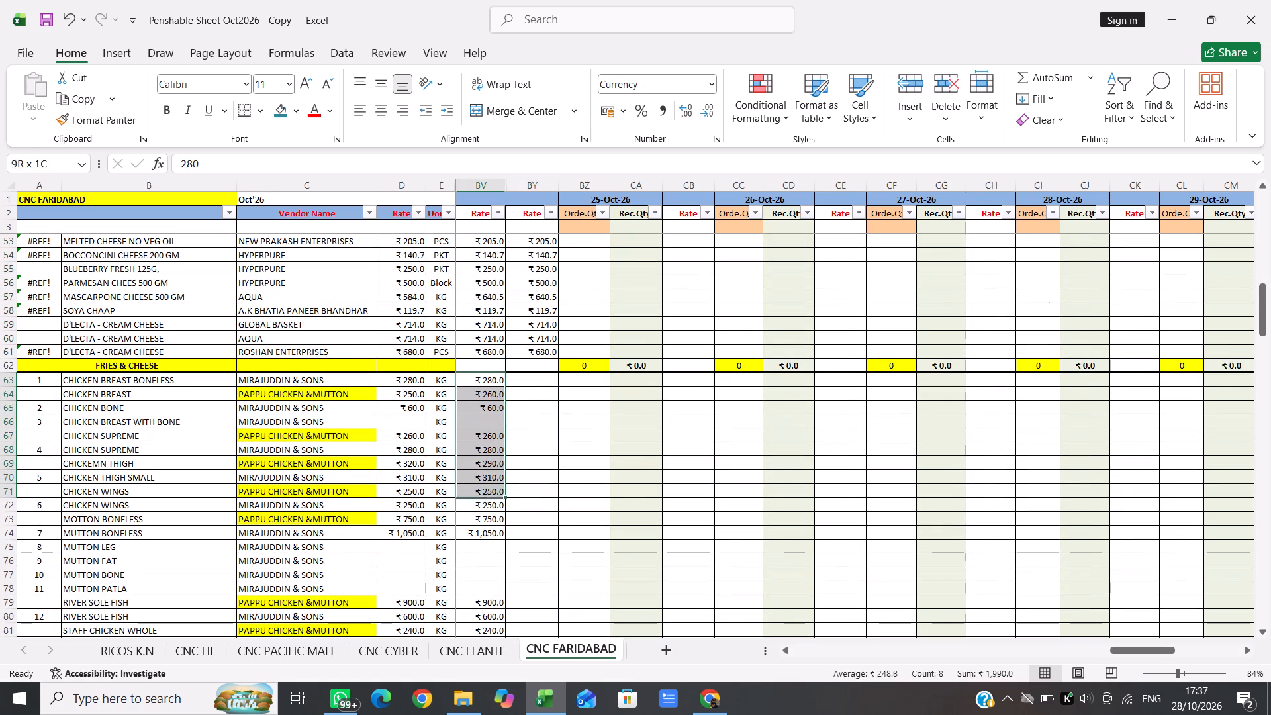
key("shift+Up")
key("shift+Up")
key("shift+Up")
key("shift+Up")
key("shift+Up")
key("shift+Up")
key("shift+Up")
key("shift+Up")
key("shift+Up")
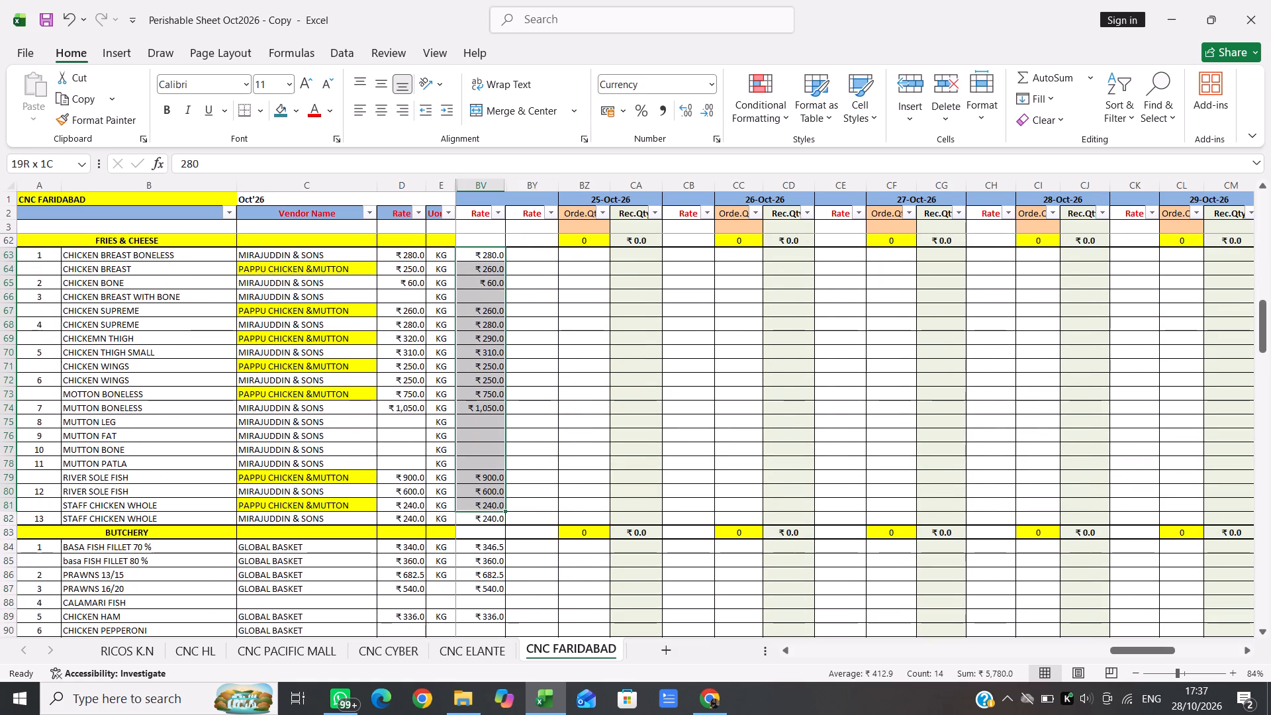
key("shift+Down")
key("ctrl+c")
key("Right")
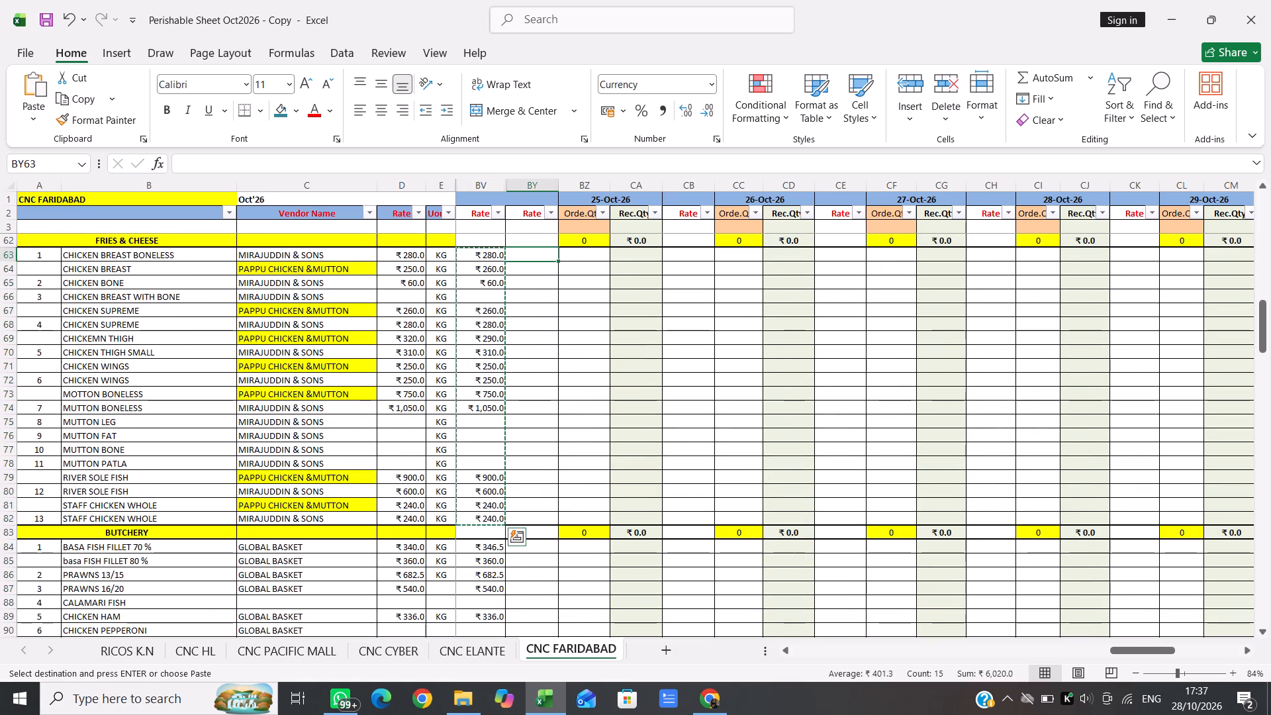
key("Return")
Copy the SEA FOOD & COLD CUT rates in rows 84 to 94 of column BV into the 25-Oct-26 rate column BY.
scroll(538, 446, "down", 1)
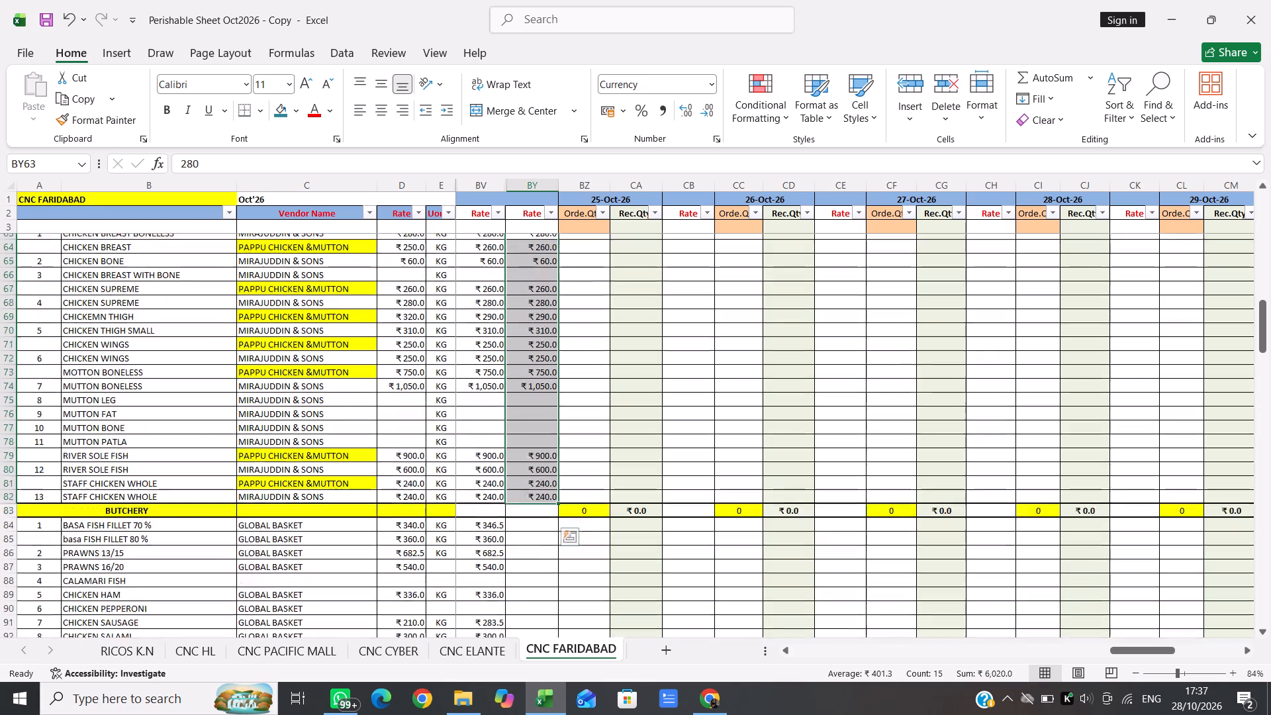
scroll(537, 427, "down", 1)
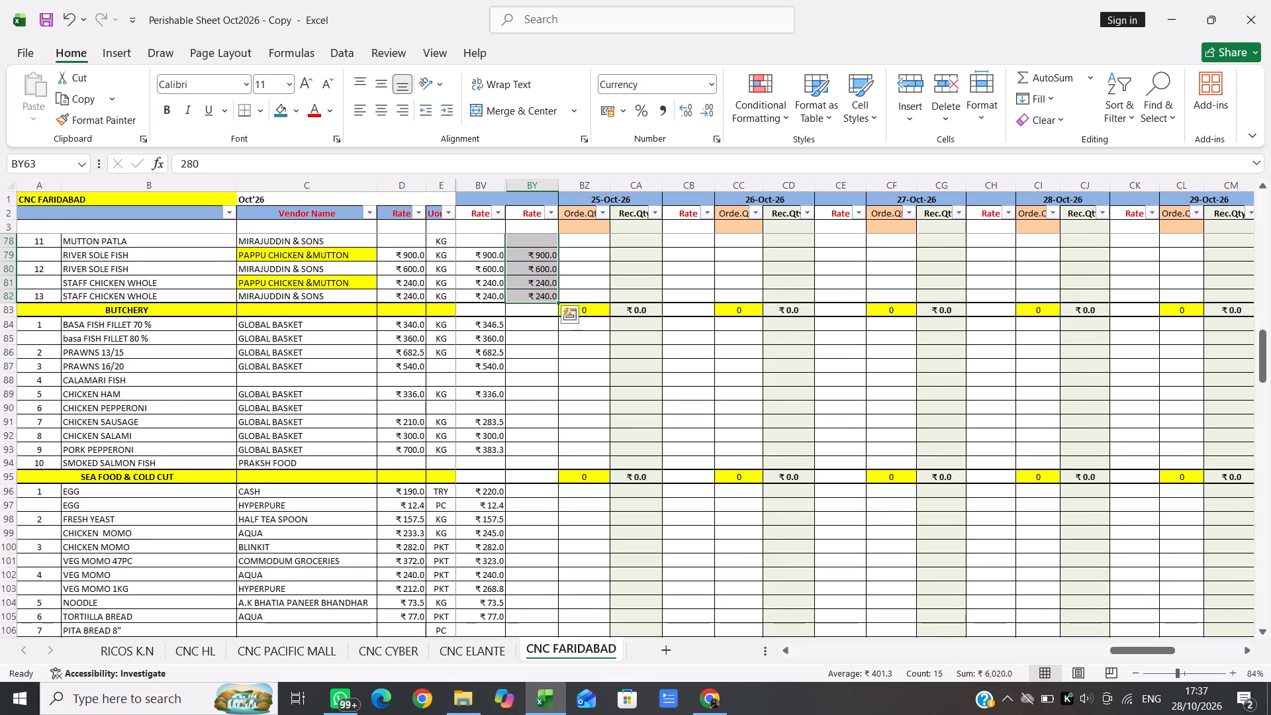
left_click(486, 325)
key("shift+Down")
key("shift+Down")
key("shift+Down")
key("shift+Down")
key("shift+Down")
key("shift+Down")
key("shift+Down")
key("shift+Down")
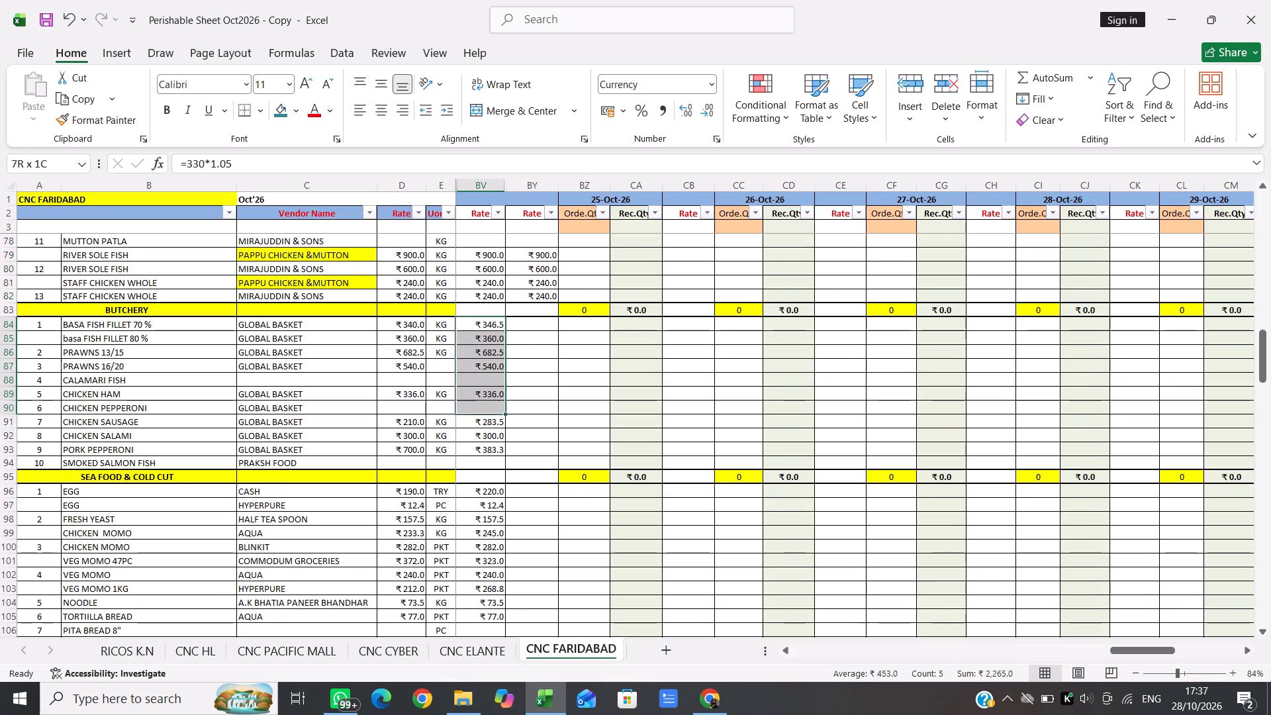
key("shift+Down")
key("shift+Down")
key("ctrl+c")
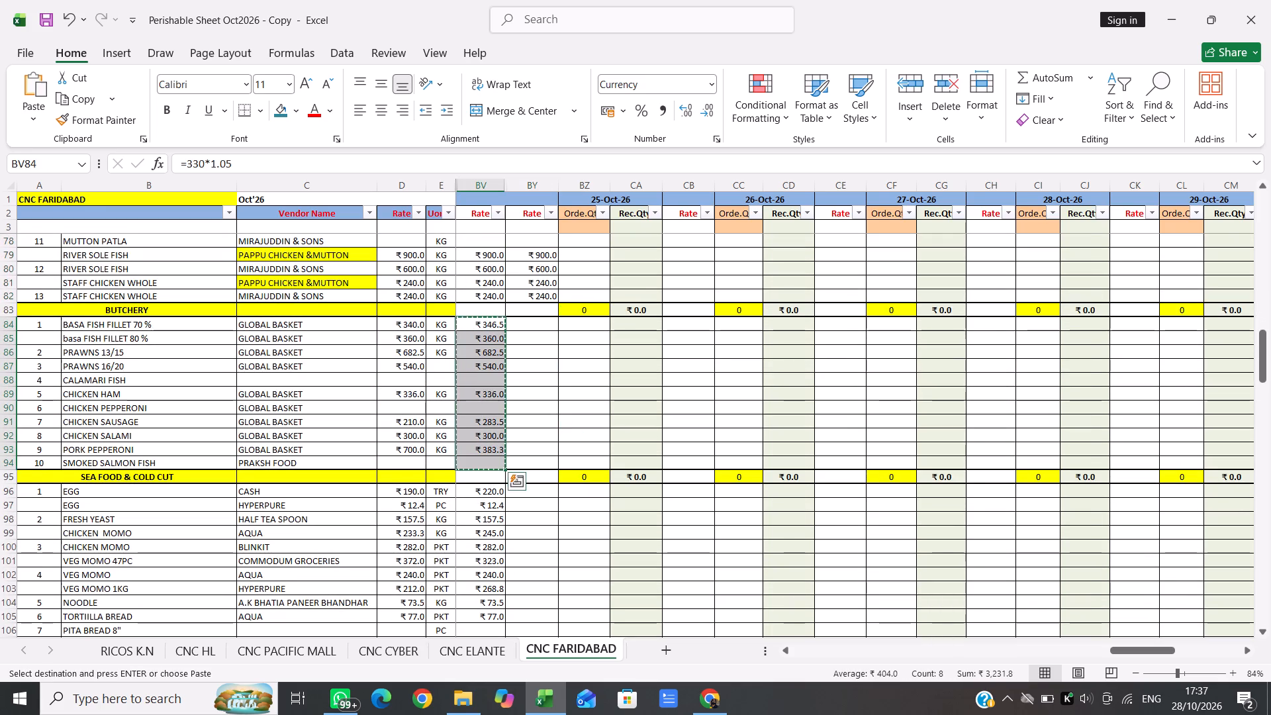
key("Right")
key("Return")
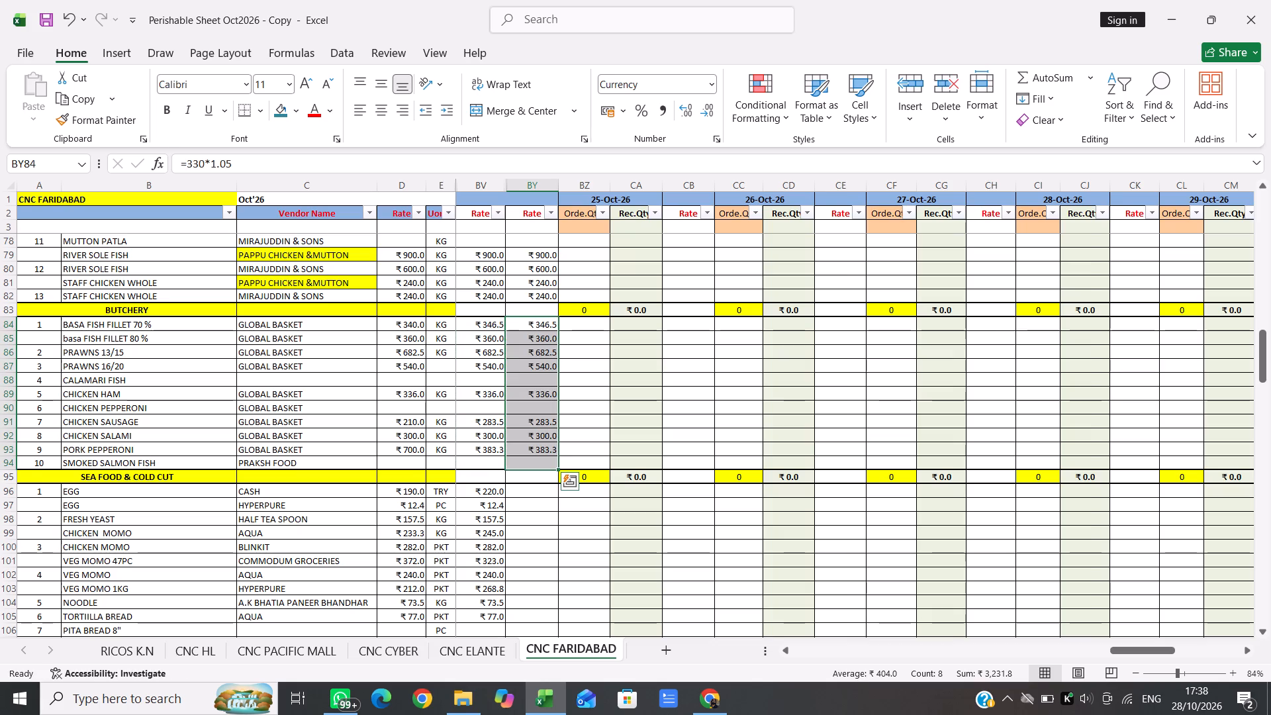
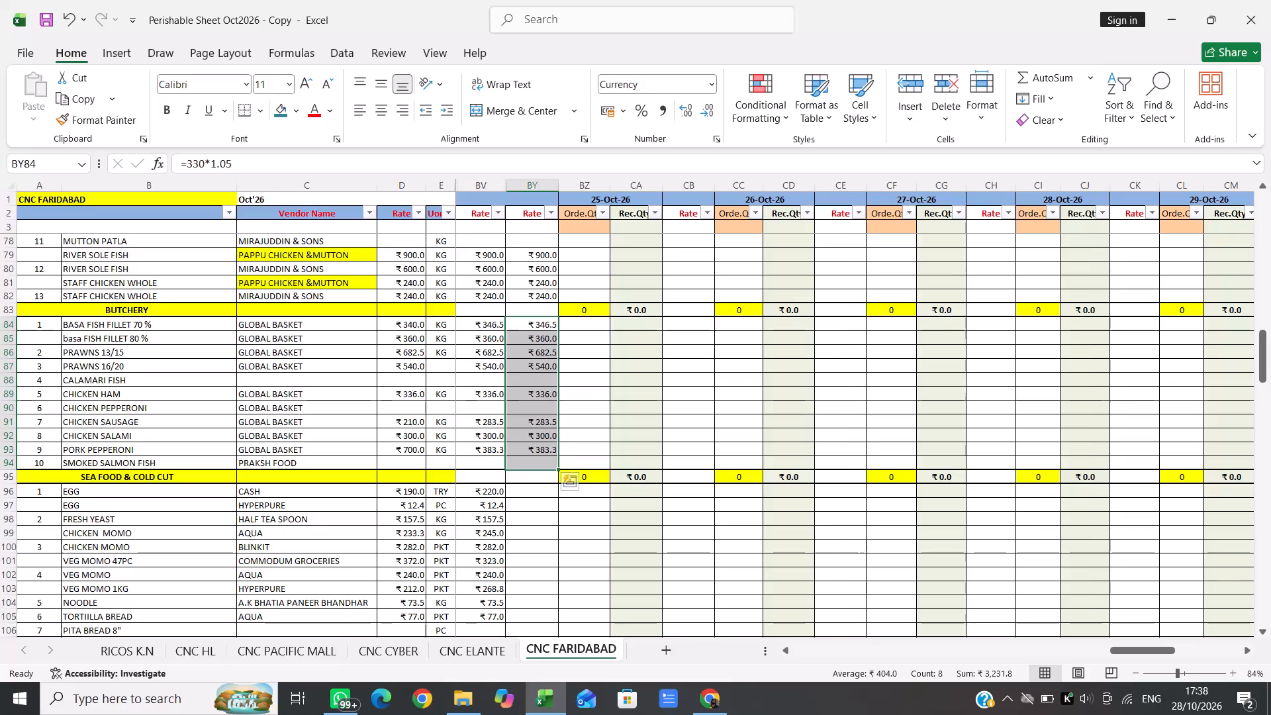
Copy the FROZEN rates in rows 96 to 109 of column BV into the 25-Oct-26 rate column BY.
left_click(577, 367)
left_click(482, 489)
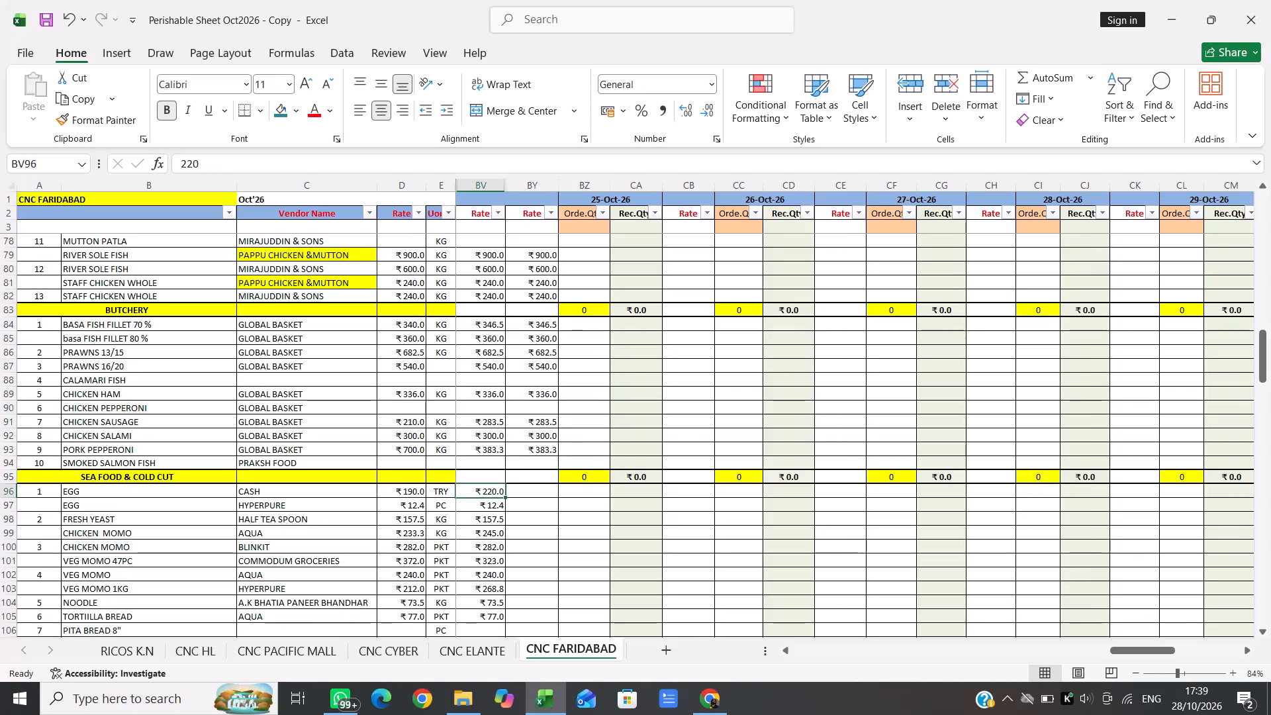
key("shift+Down")
key("shift+Down")
key("shift+Down")
key("shift+Down")
key("shift+Down")
key("shift+Down")
key("shift+Down")
key("shift+Down")
key("shift+Down")
key("shift+Down")
key("shift+Down")
key("shift+Down")
key("shift+Down")
key("shift+Down")
key("shift+Down")
key("shift+Down")
key("shift+Down")
key("shift+Down")
key("shift+Down")
key("shift+Down")
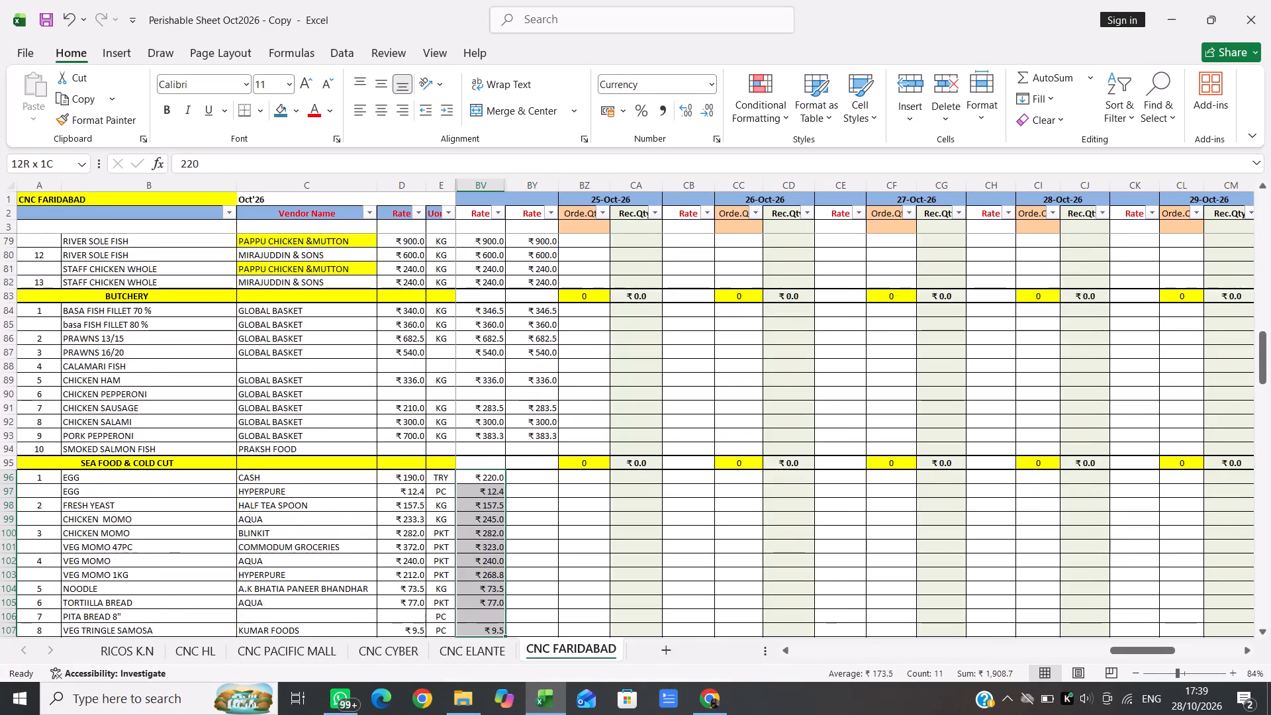
key("shift+Up")
key("shift+Up")
key("shift+Up")
key("shift+Up")
key("shift+Up")
key("shift+Up")
key("shift+Up")
key("shift+Up")
key("shift+Down")
key("shift+Down")
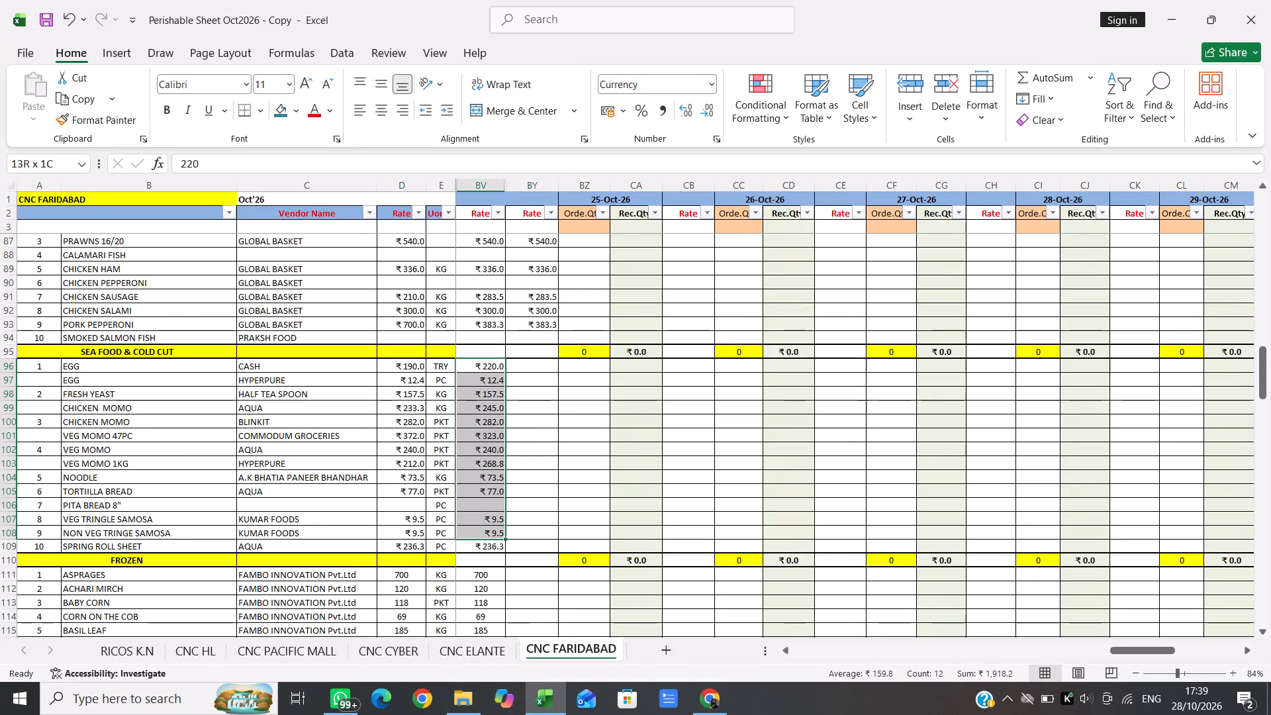
key("ctrl+c")
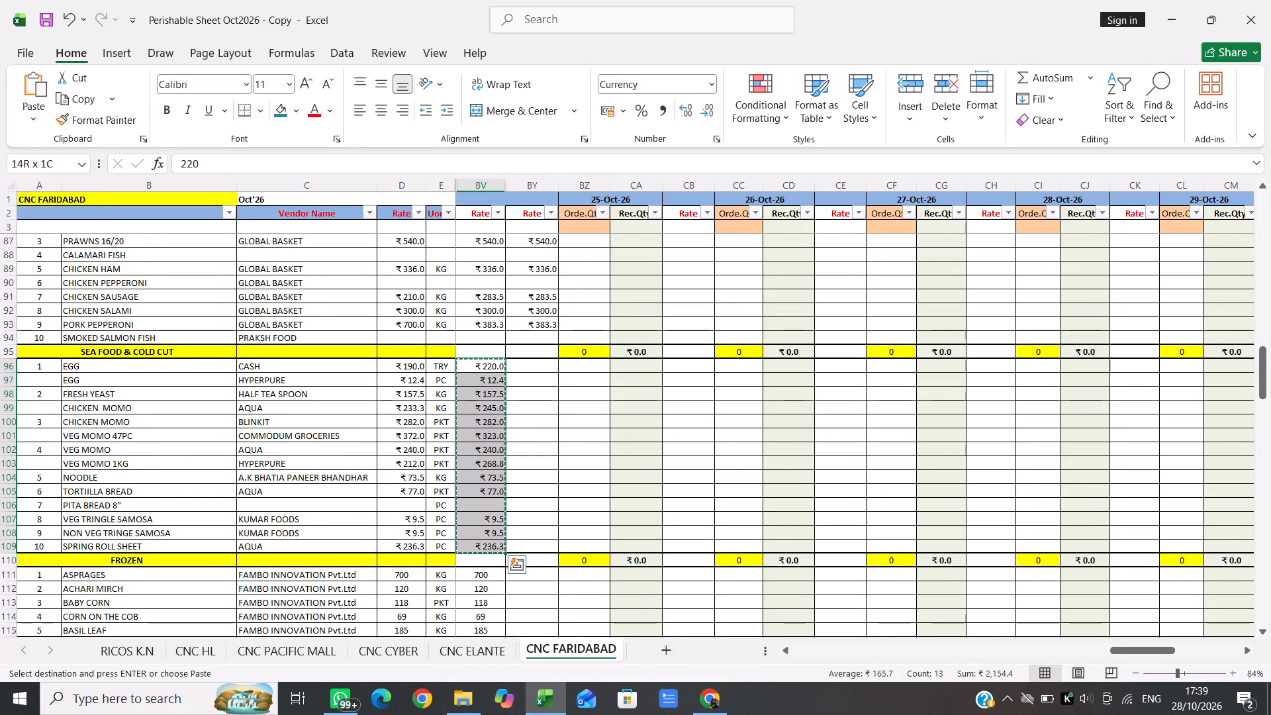
key("Right")
key("Return")
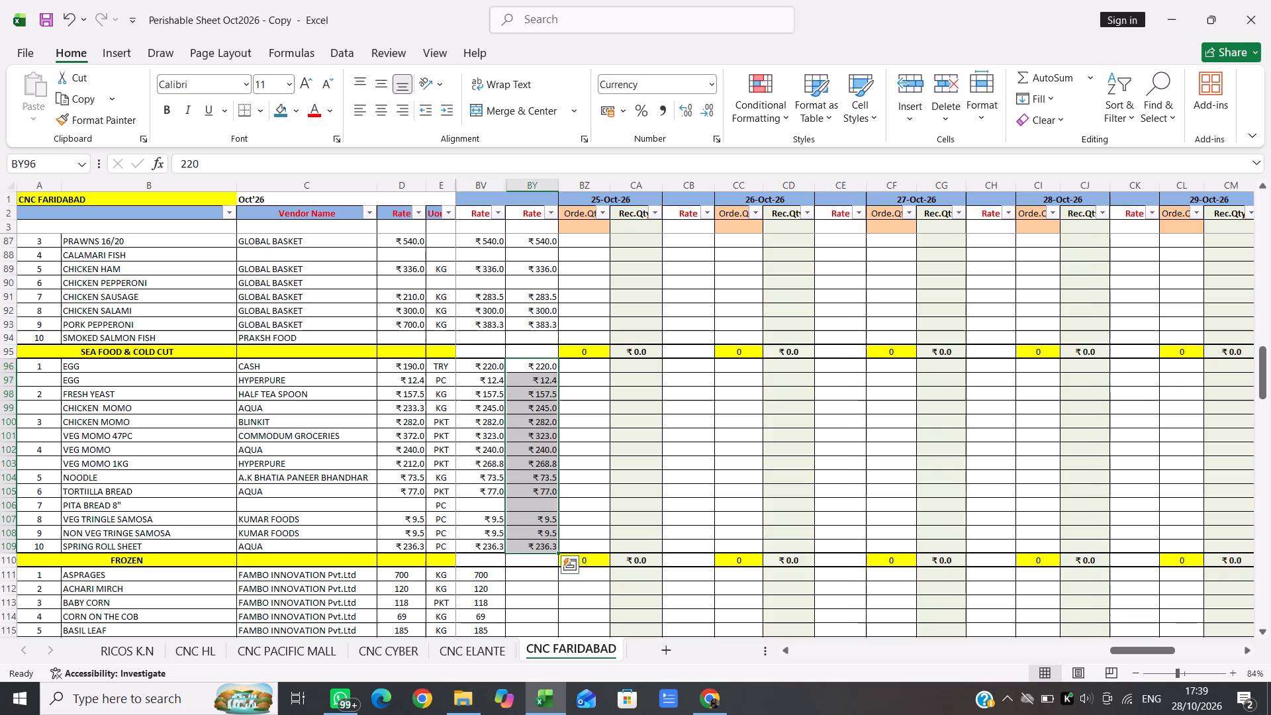
Copy the VEGETABLE & FRUITS rates in rows 111 to 206 of column BV into the 25-Oct-26 rate column BY.
scroll(551, 555, "down", 3)
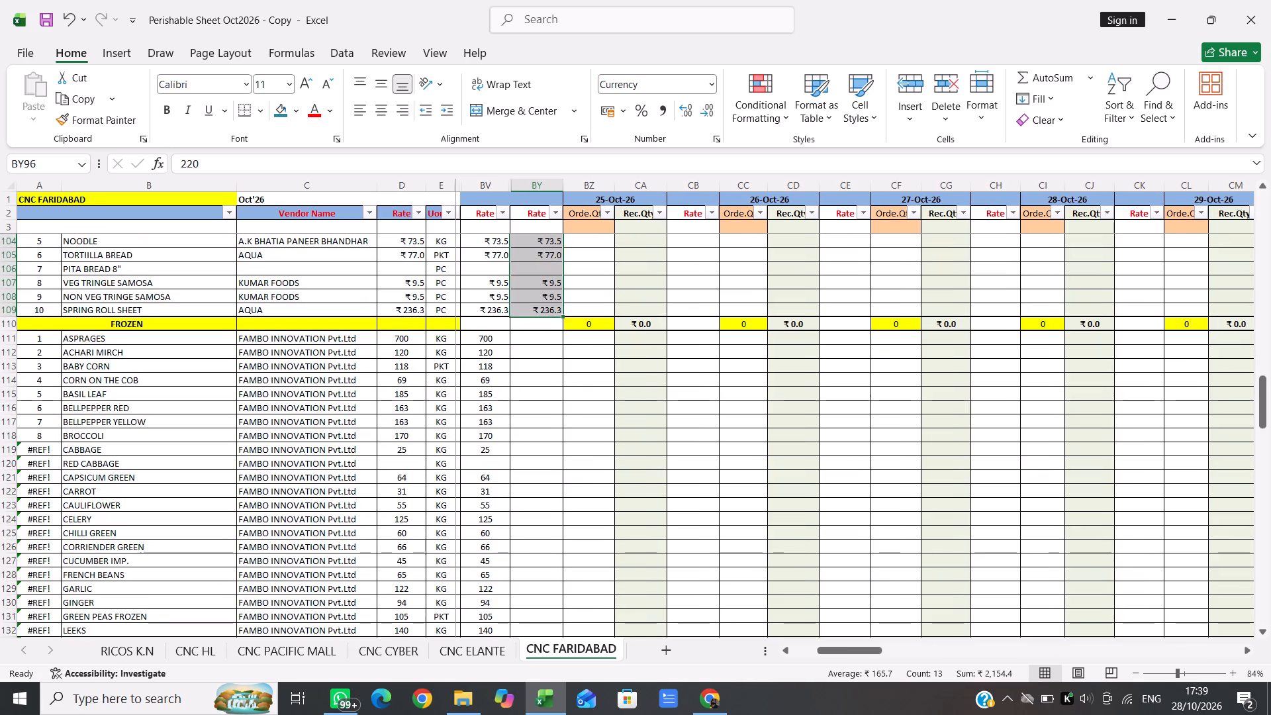
left_click(485, 344)
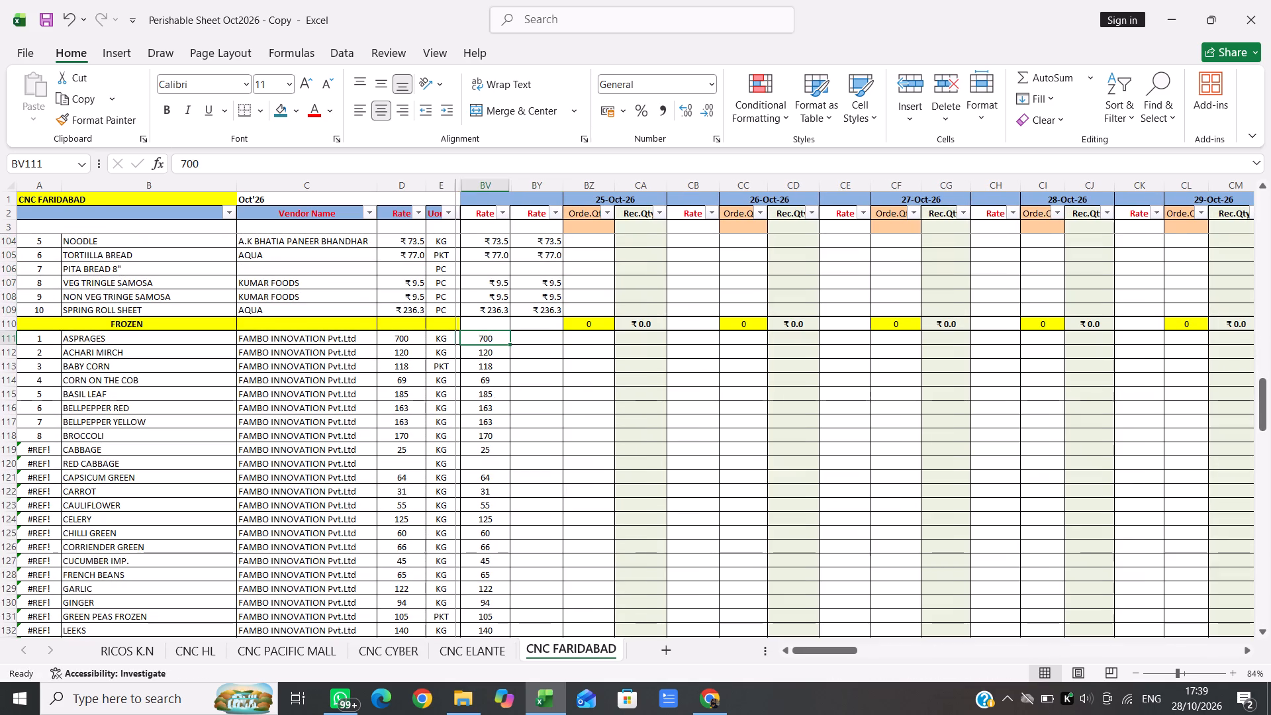
key("shift+Down")
key("shift+Down")
key("shift+Down")
key("shift+Down")
key("shift+Down")
key("shift+Down")
key("shift+Down")
key("shift+Down")
key("shift+Down")
key("shift+Down")
key("shift+Down")
key("shift+Down")
key("shift+Down")
key("shift+Down")
key("shift+Down")
key("shift+Down")
key("shift+Down")
key("shift+Down")
key("shift+Down")
key("shift+Down")
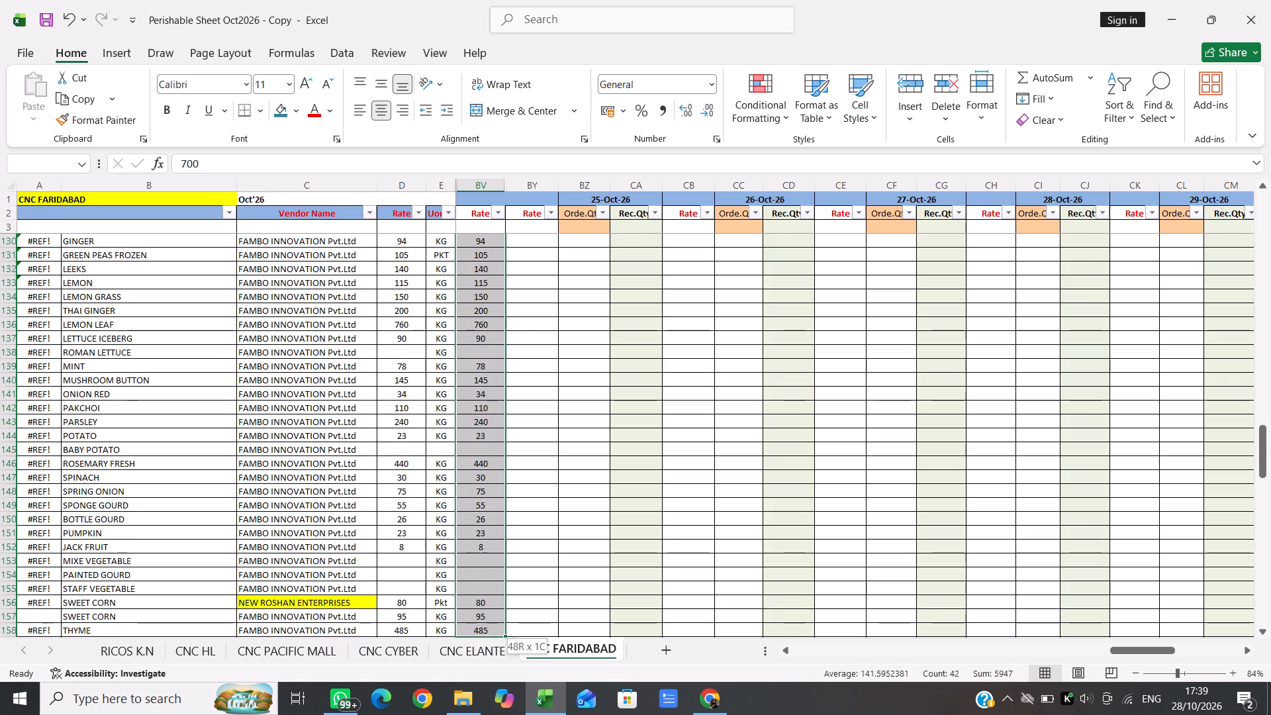
key("shift+Down")
key("shift+Down")
key("shift+Down")
key("shift+Down")
key("shift+Down")
key("shift+Down")
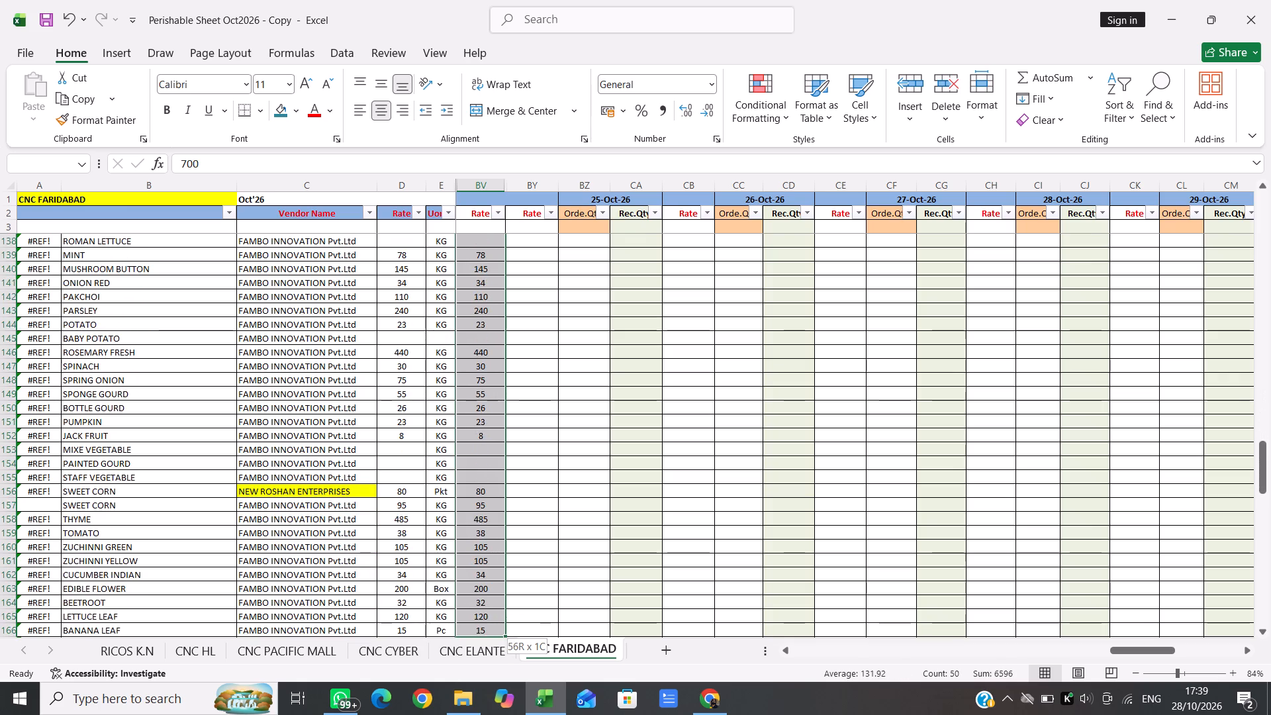
key("shift+Down")
key("shift+Down")
key("shift+Down")
key("shift+Down")
key("shift+Down")
key("shift+Down")
key("shift+Down")
key("shift+Down")
key("shift+Down")
key("shift+Down")
key("shift+Down")
key("shift+Down")
key("shift+Down")
key("shift+Down")
key("shift+Down")
key("shift+Down")
key("shift+Down")
key("shift+Down")
key("shift+Down")
key("shift+Down")
key("shift+Down")
key("shift+Down")
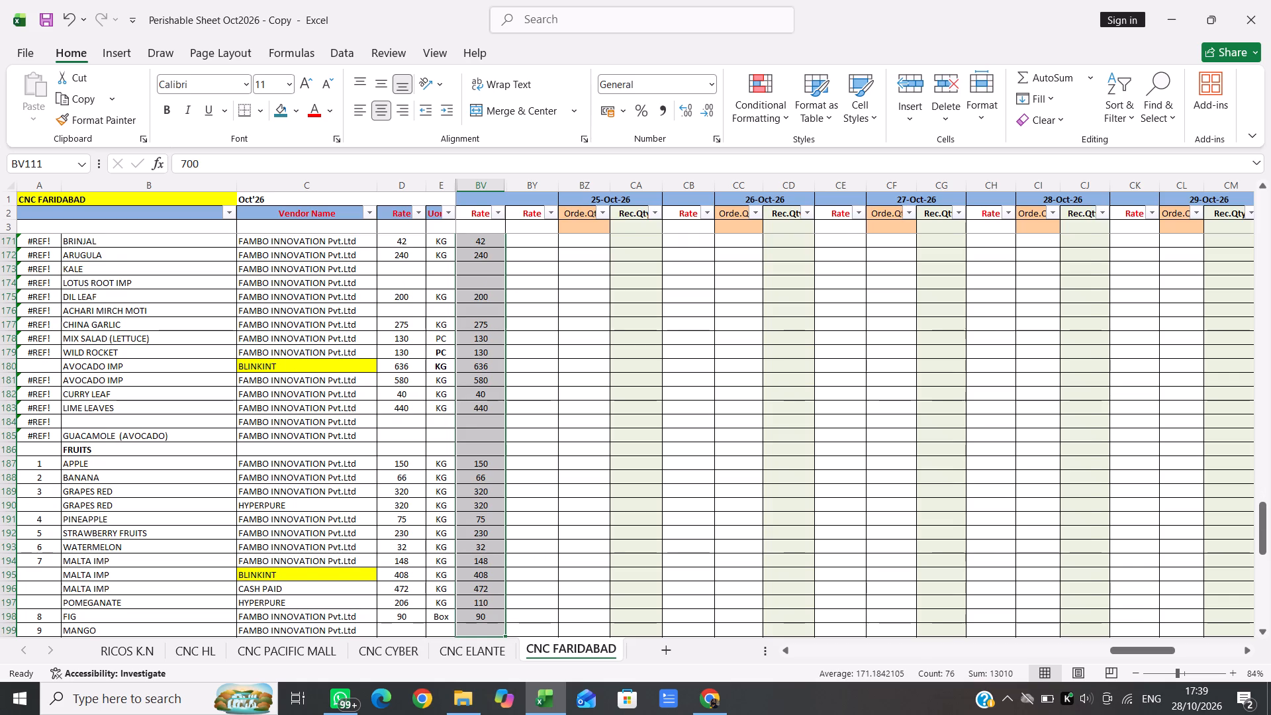
scroll(485, 344, "down", 2)
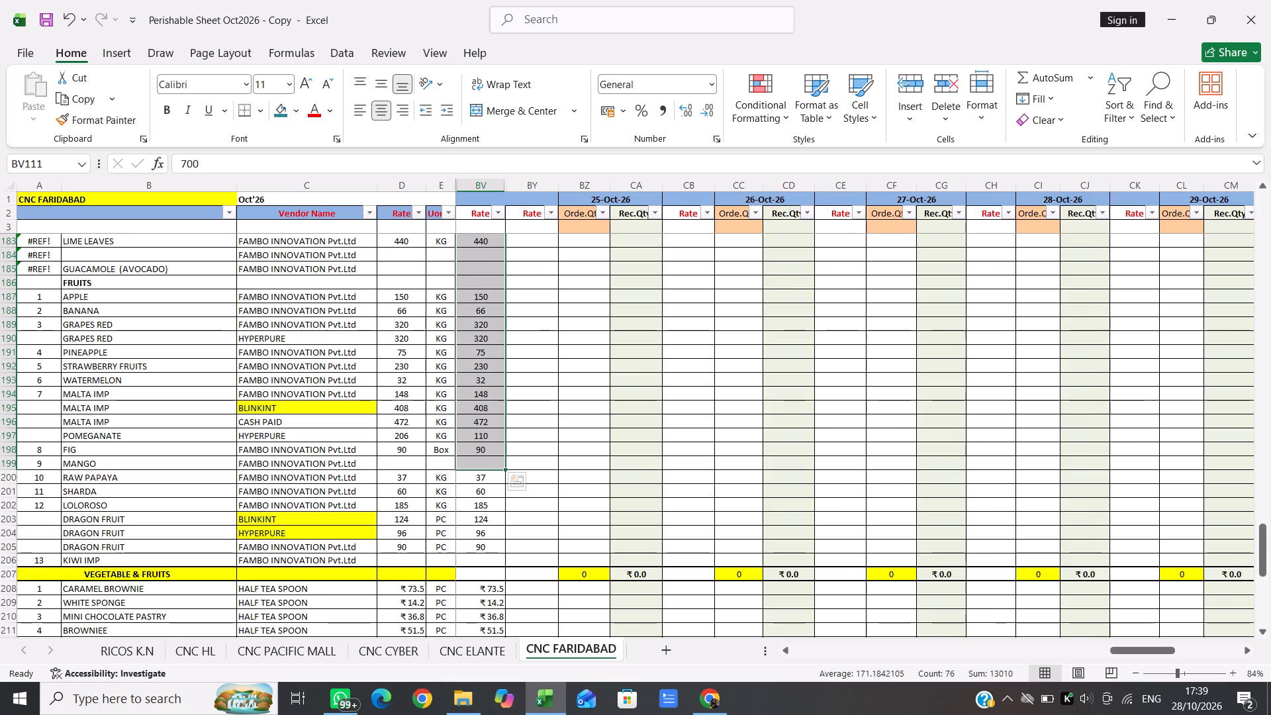
key("shift+Down")
key("shift+Down")
key("shift+Down")
key("shift+Down")
key("shift+Down")
key("shift+Down")
key("shift+Down")
key("shift+Down")
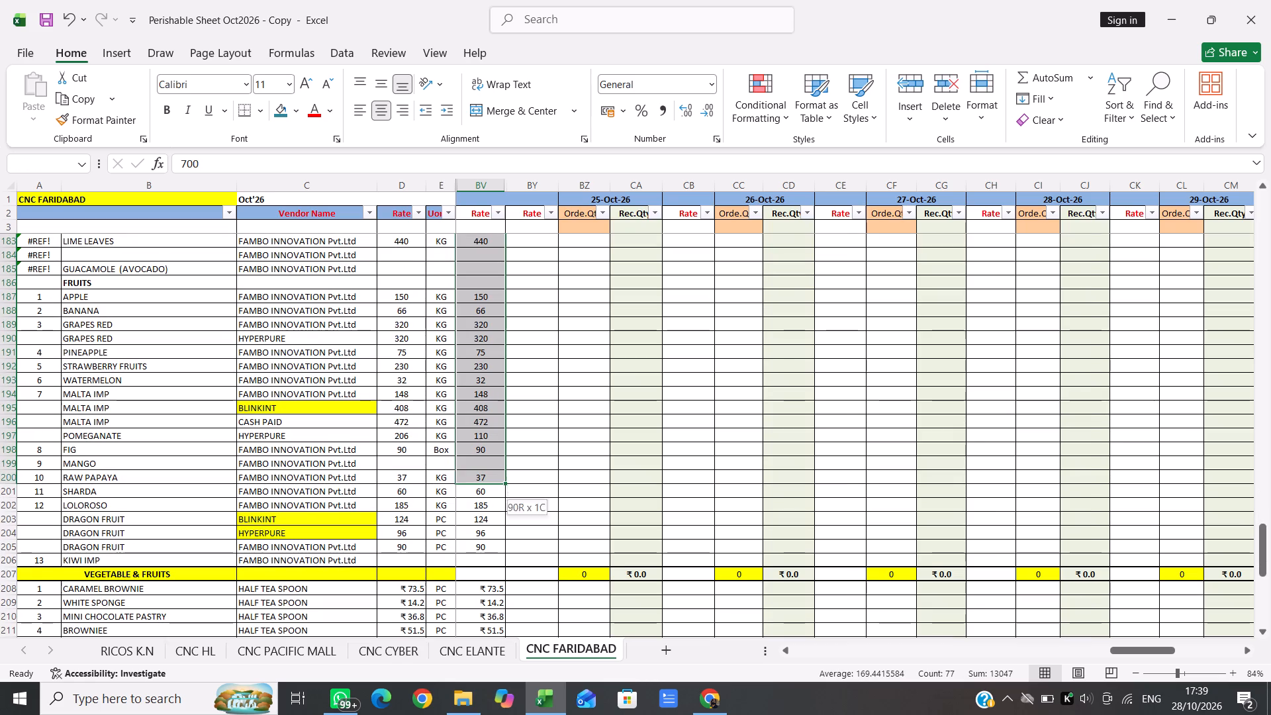
key("shift+Up")
key("ctrl+c")
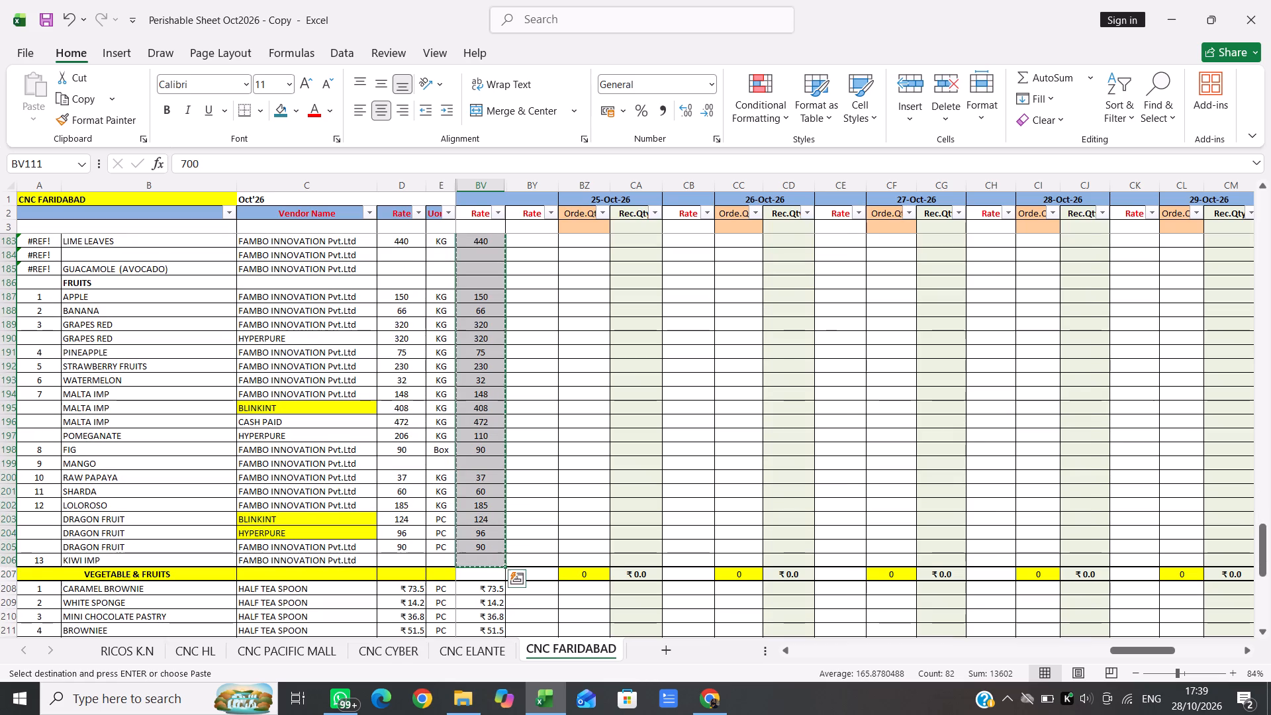
key("Right")
key("Return")
Copy the BAKERY rates in rows 208 to 236 of column BV into the 25-Oct-26 rate column BY.
scroll(579, 490, "down", 7)
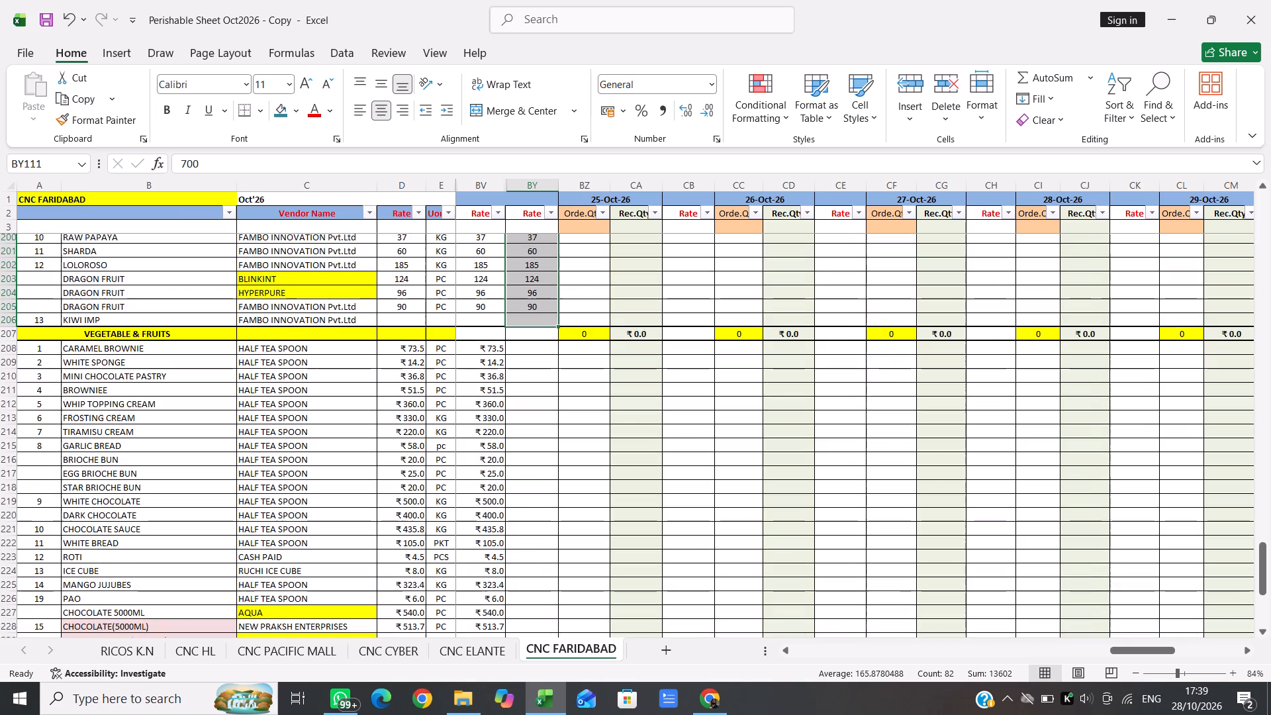
scroll(579, 490, "down", 1)
left_click(478, 356)
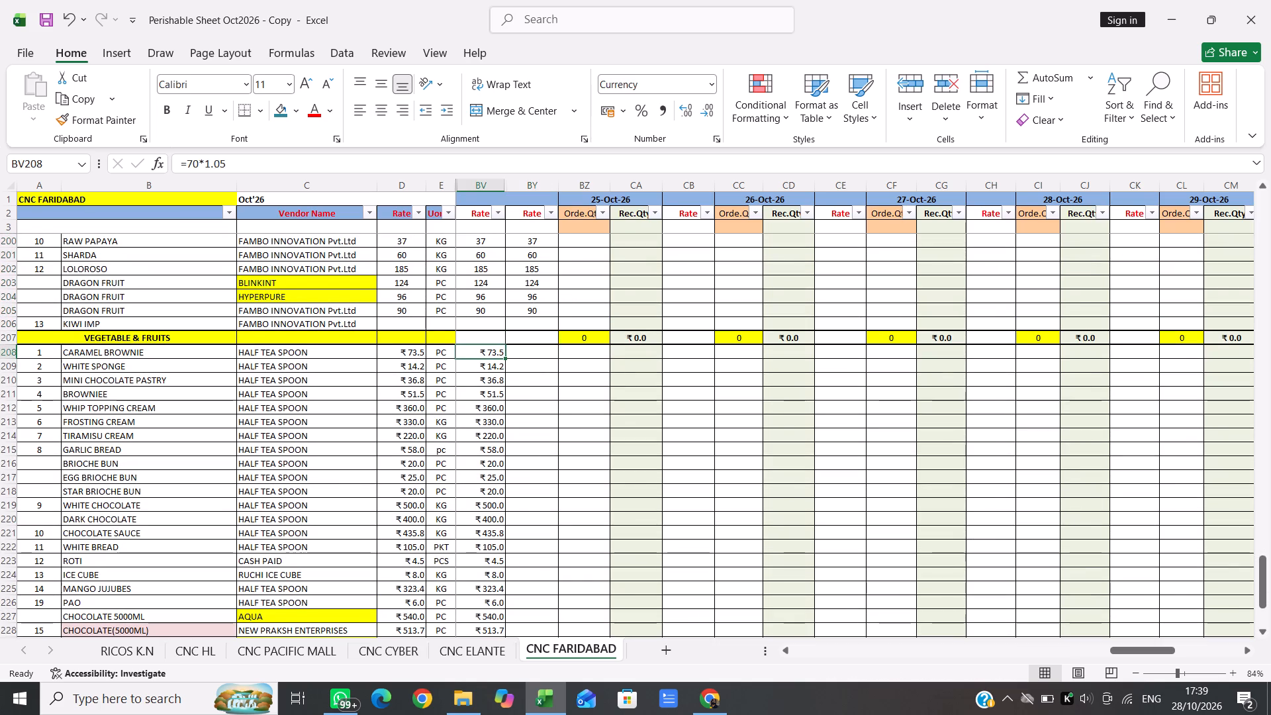
key("shift+Down")
key("shift+Down")
key("shift+Down")
key("shift+Down")
key("shift+Down")
key("shift+Down")
key("shift+Down")
key("shift+Down")
key("shift+Down")
key("shift+Down")
key("shift+Down")
key("shift+Down")
key("shift+Down")
key("shift+Down")
key("shift+Down")
key("shift+Down")
key("shift+Down")
key("shift+Down")
key("shift+Down")
key("shift+Down")
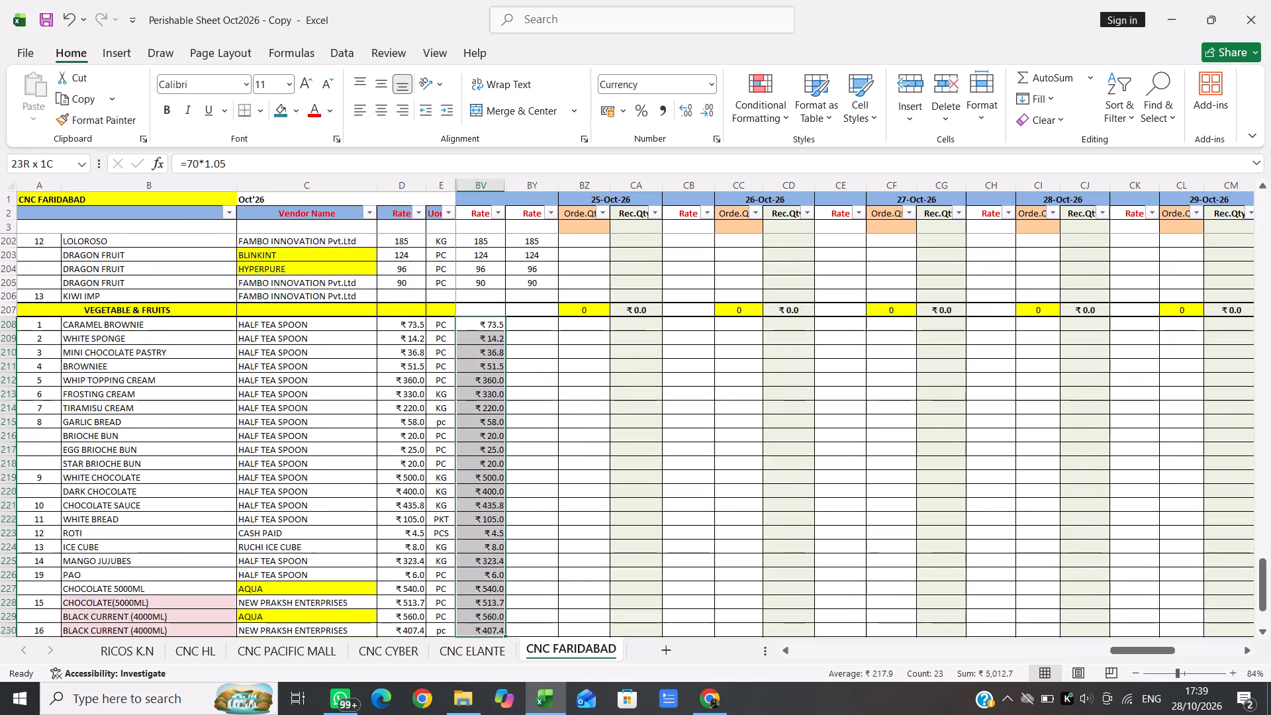
key("shift+Up")
key("shift+Up")
key("shift+Up")
key("shift+Up")
key("shift+Up")
key("shift+Up")
key("shift+Up")
key("shift+Up")
key("shift+Up")
key("shift+Up")
key("shift+Up")
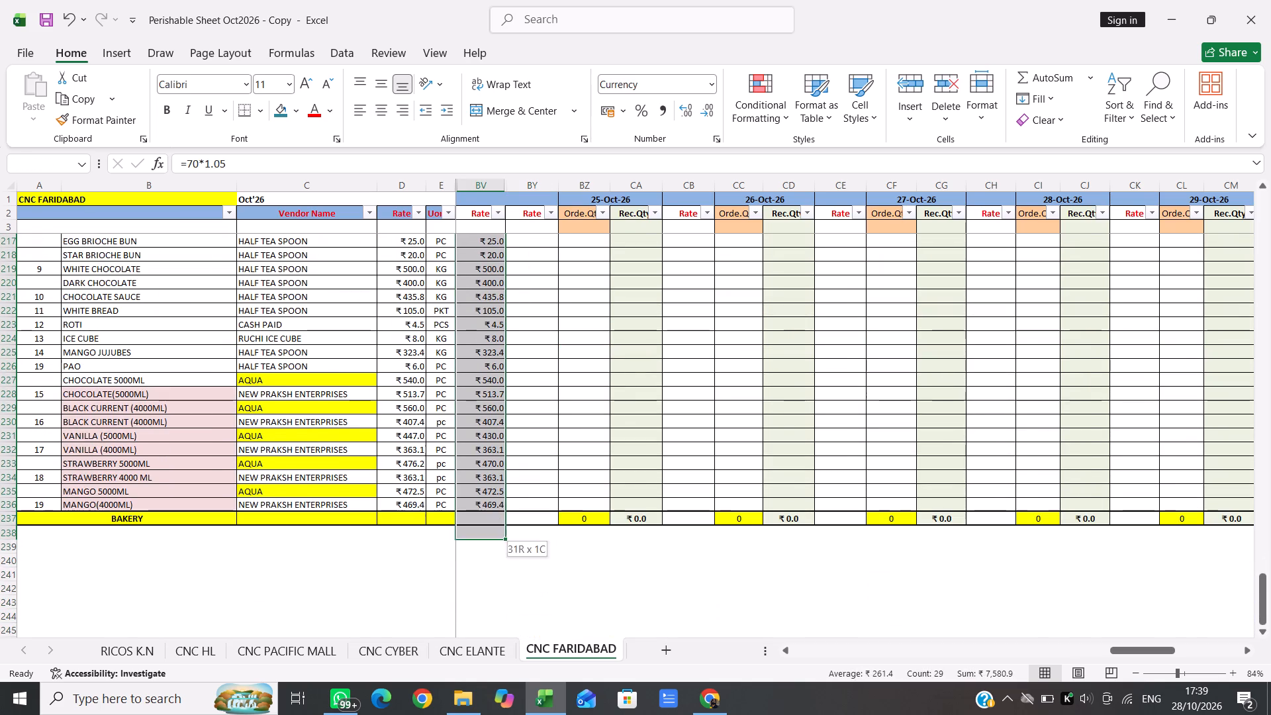
key("shift+Down")
key("shift+Down")
key("ctrl+c")
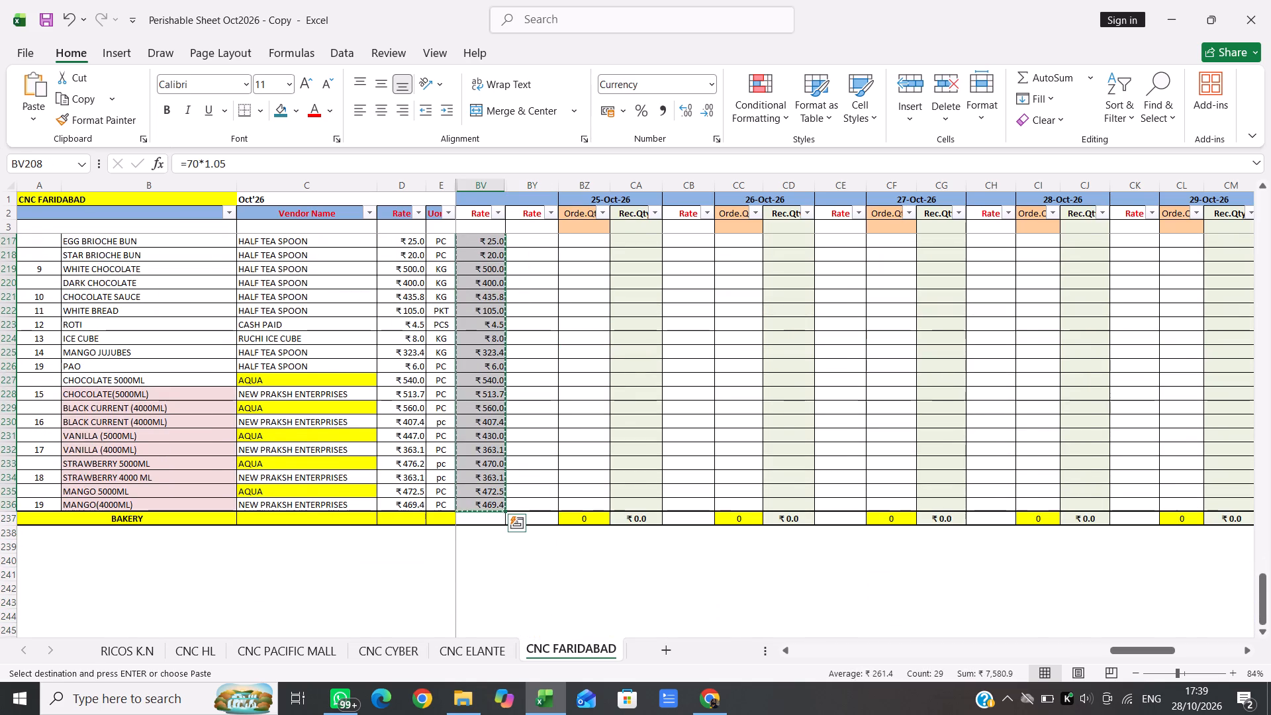
key("Right")
key("Return")
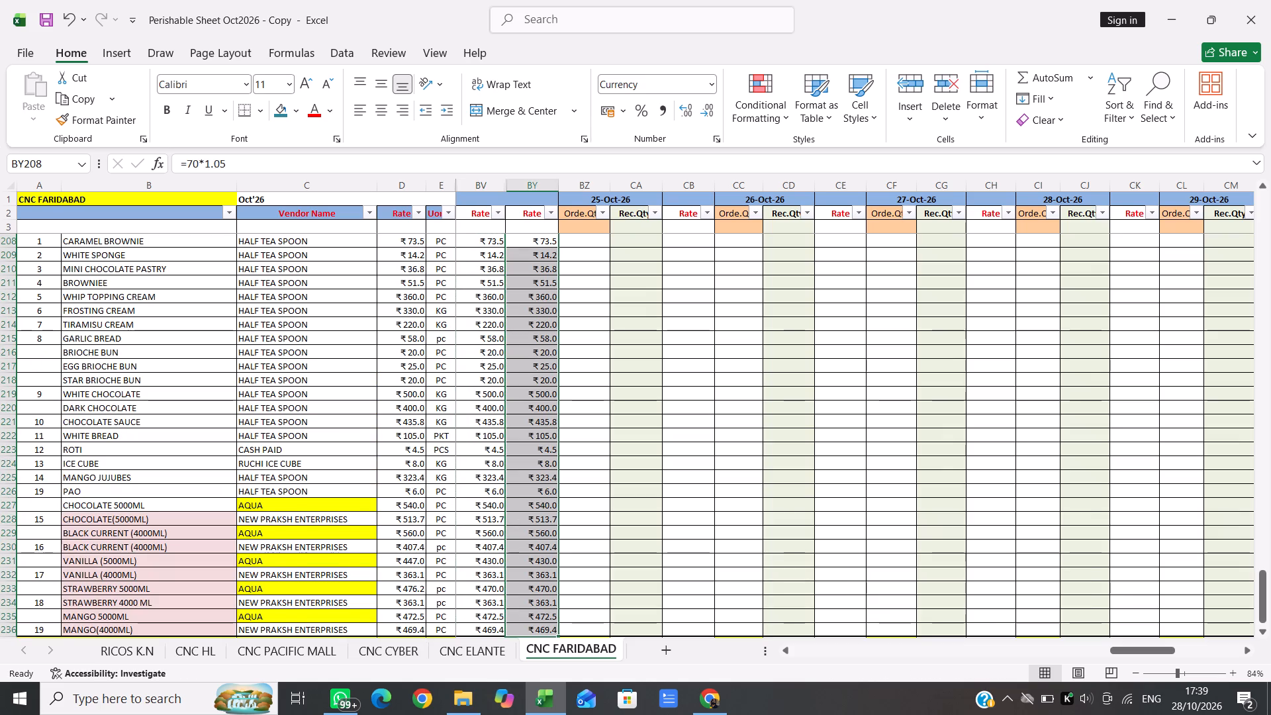
scroll(478, 356, "up", 3)
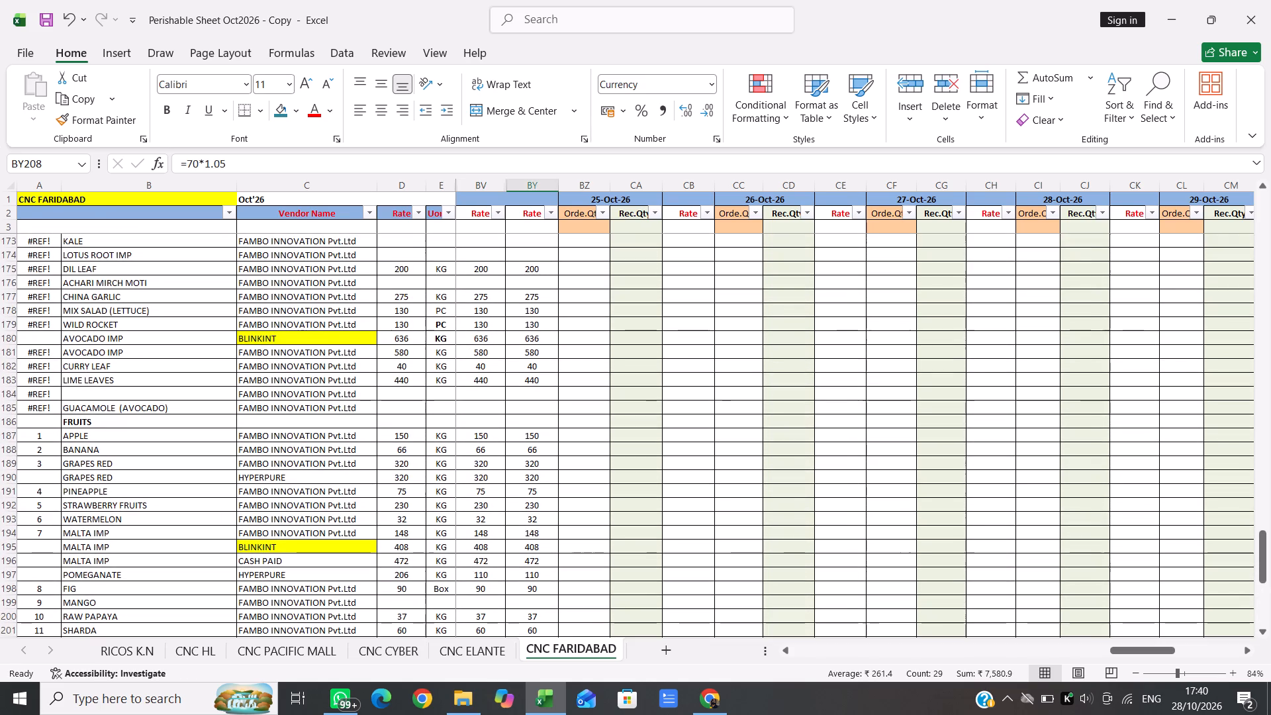